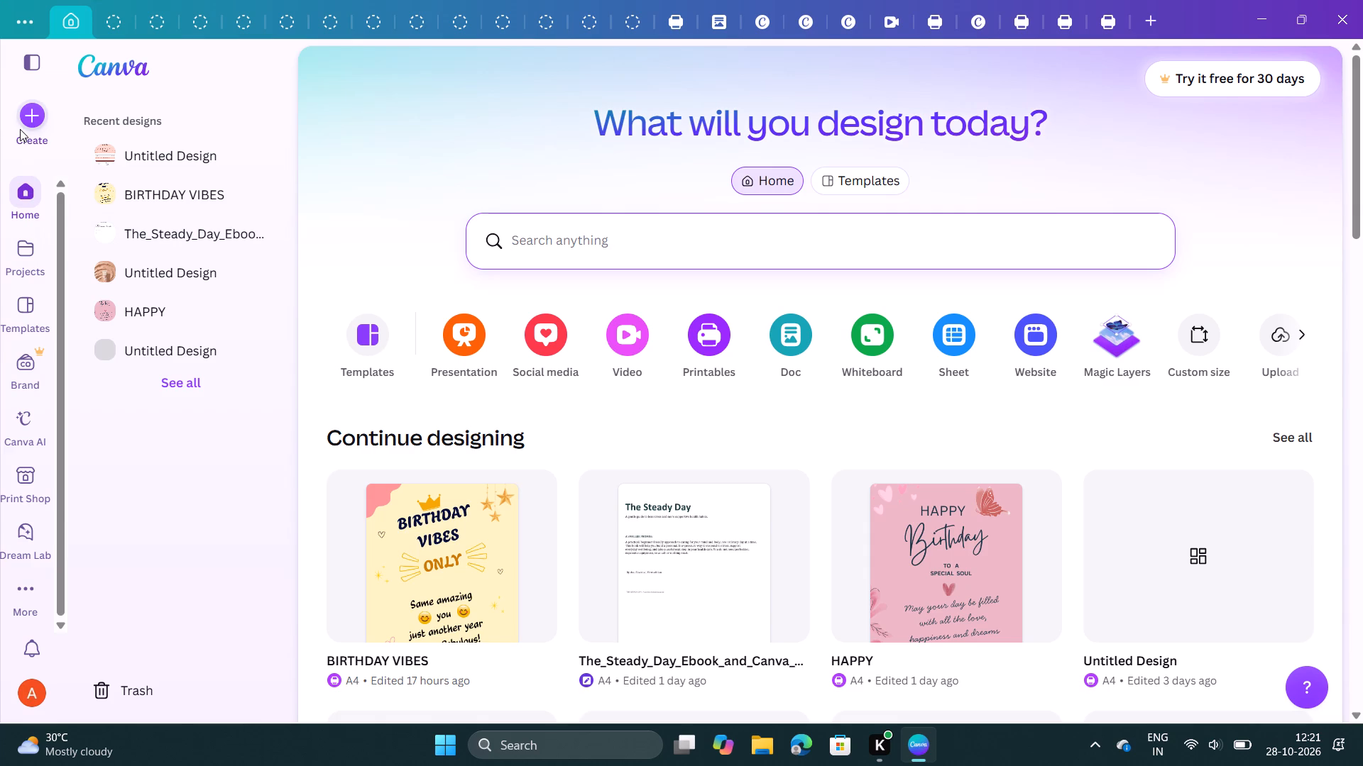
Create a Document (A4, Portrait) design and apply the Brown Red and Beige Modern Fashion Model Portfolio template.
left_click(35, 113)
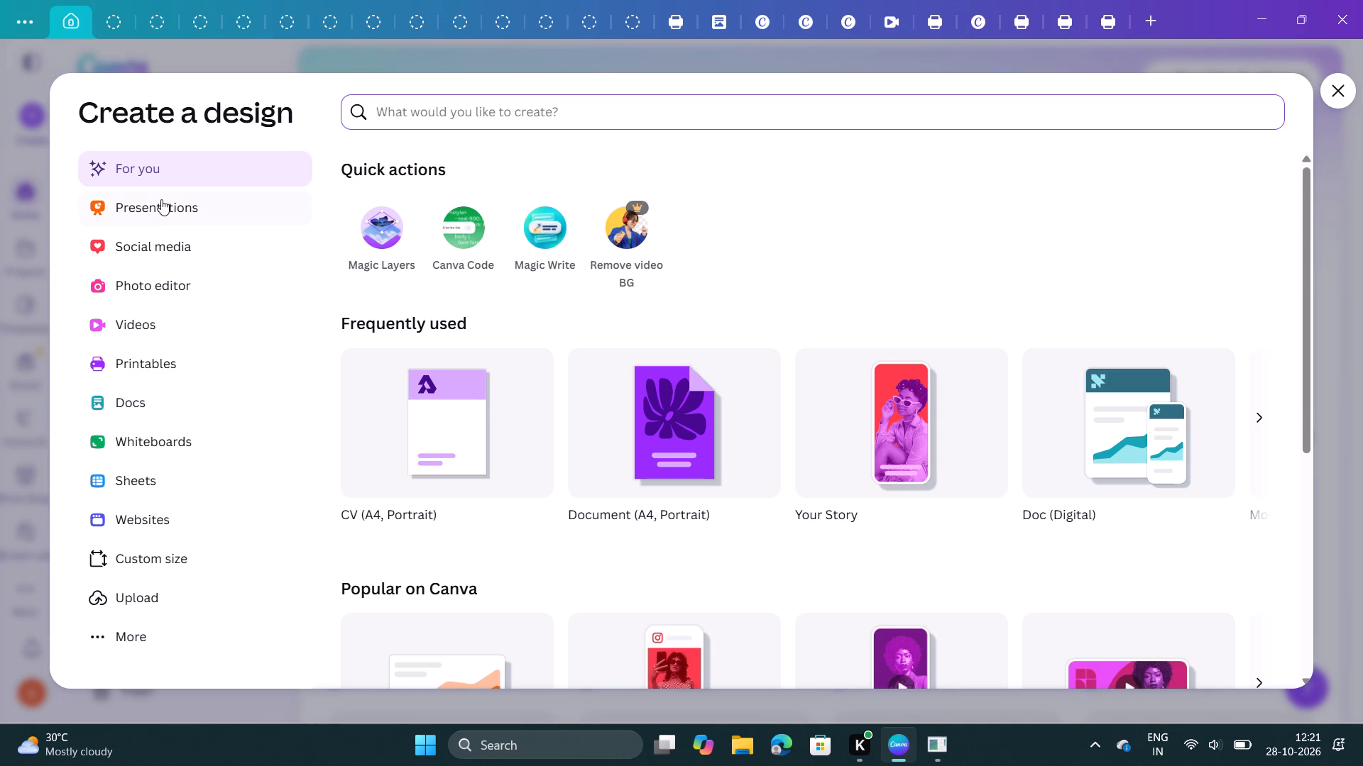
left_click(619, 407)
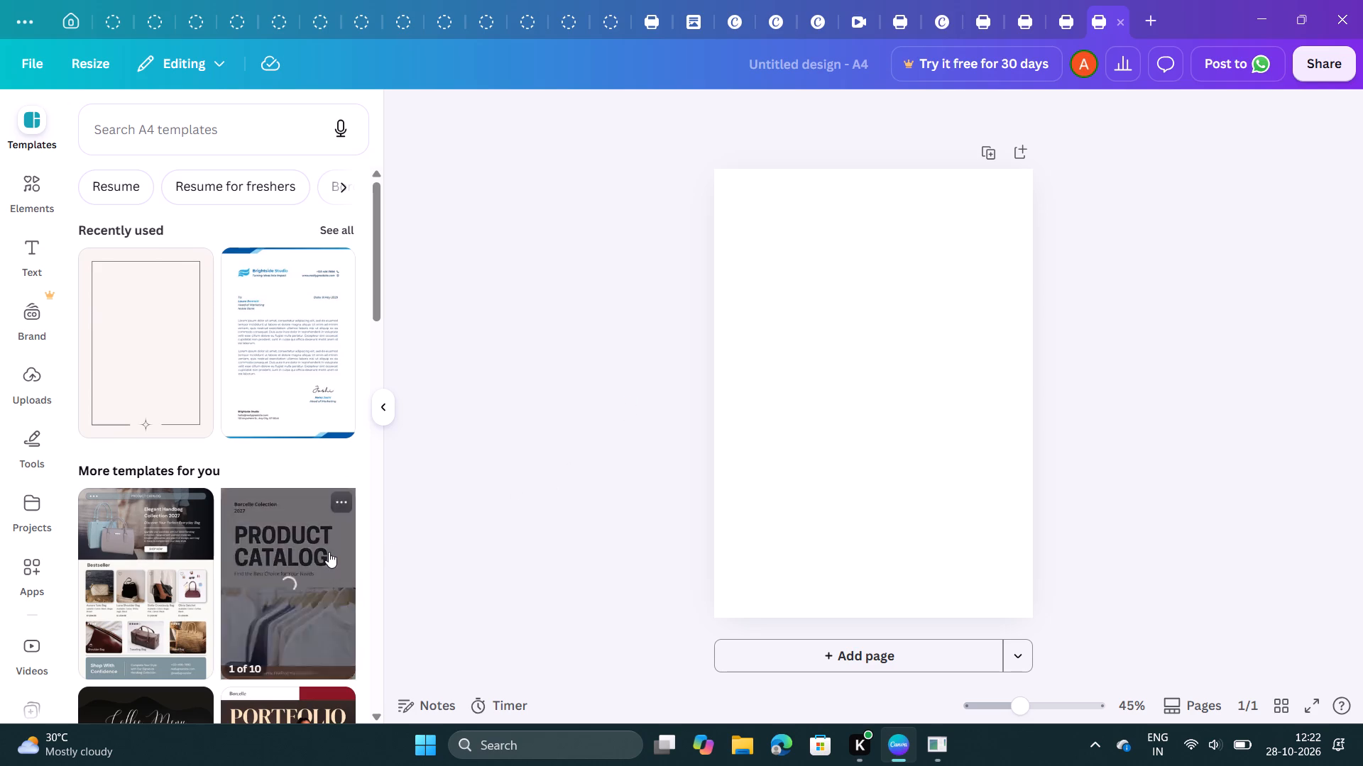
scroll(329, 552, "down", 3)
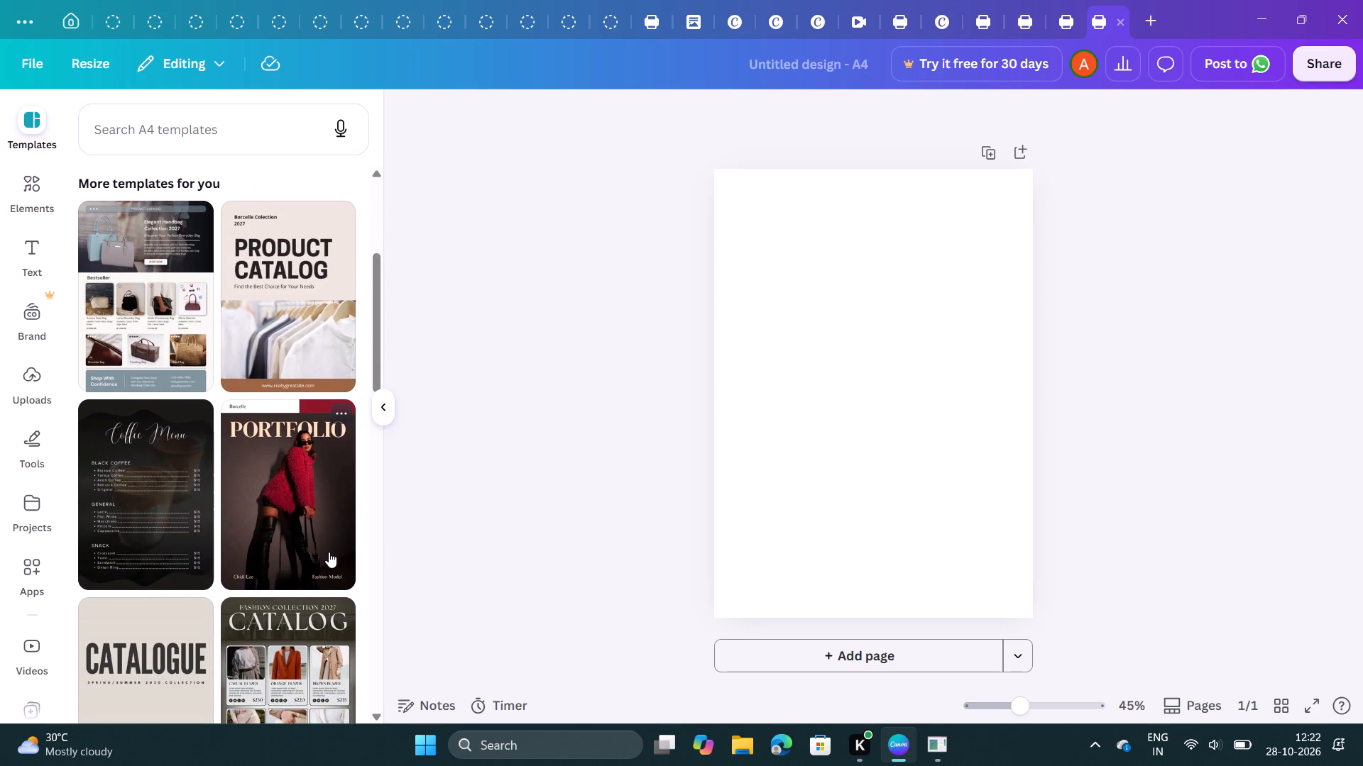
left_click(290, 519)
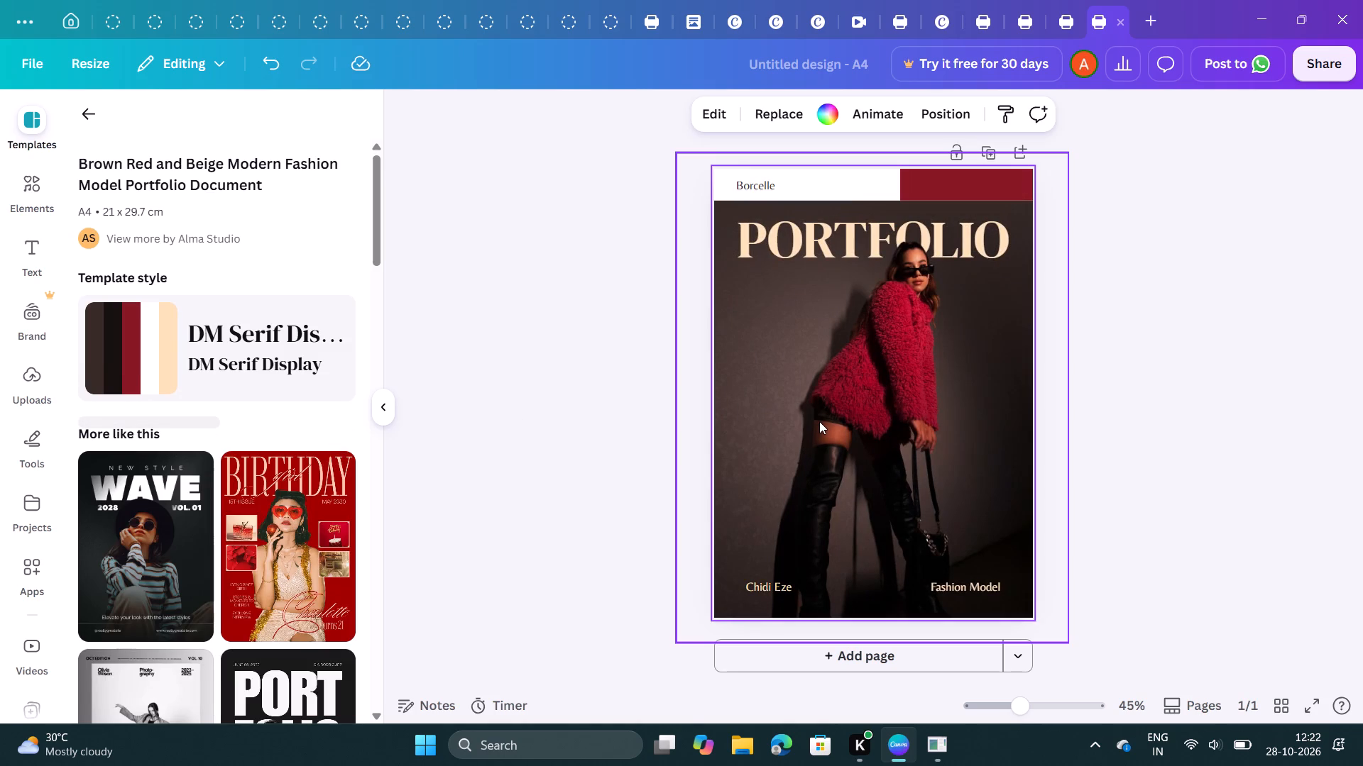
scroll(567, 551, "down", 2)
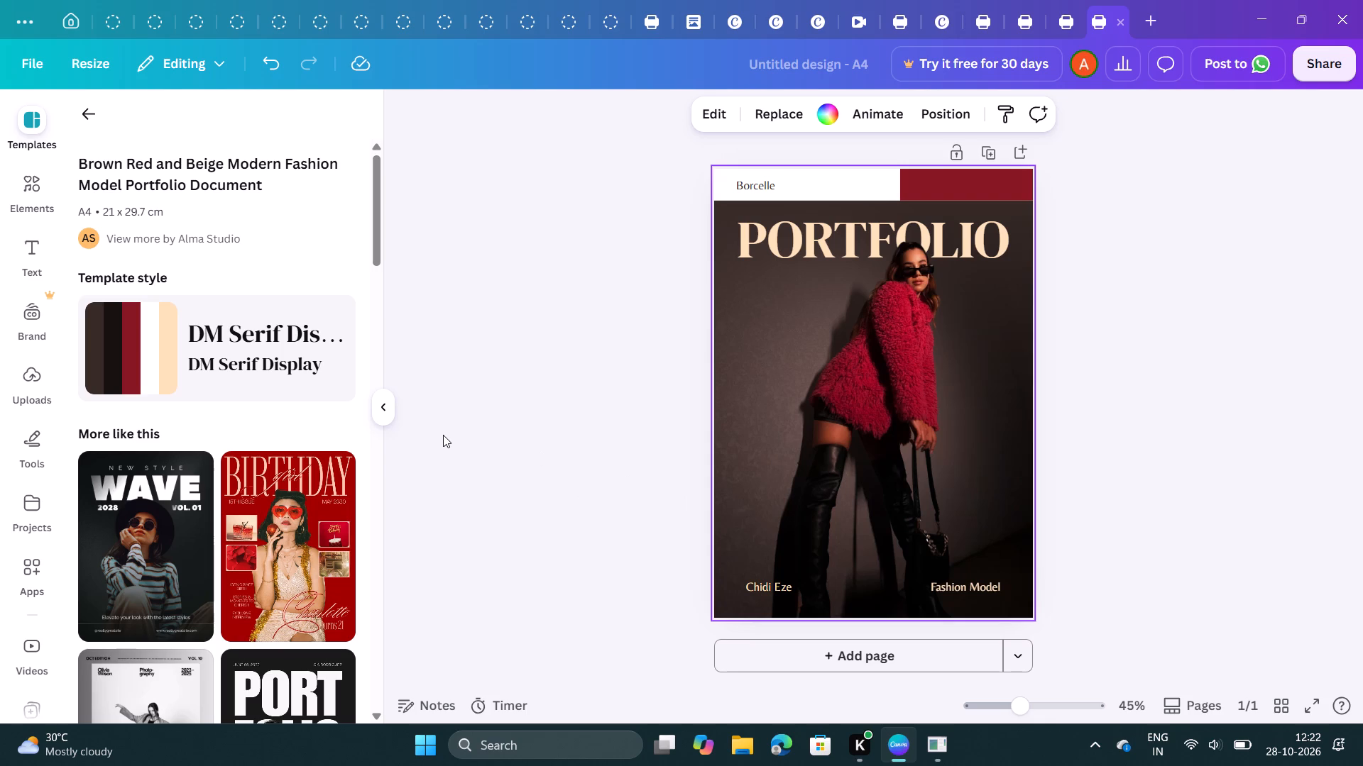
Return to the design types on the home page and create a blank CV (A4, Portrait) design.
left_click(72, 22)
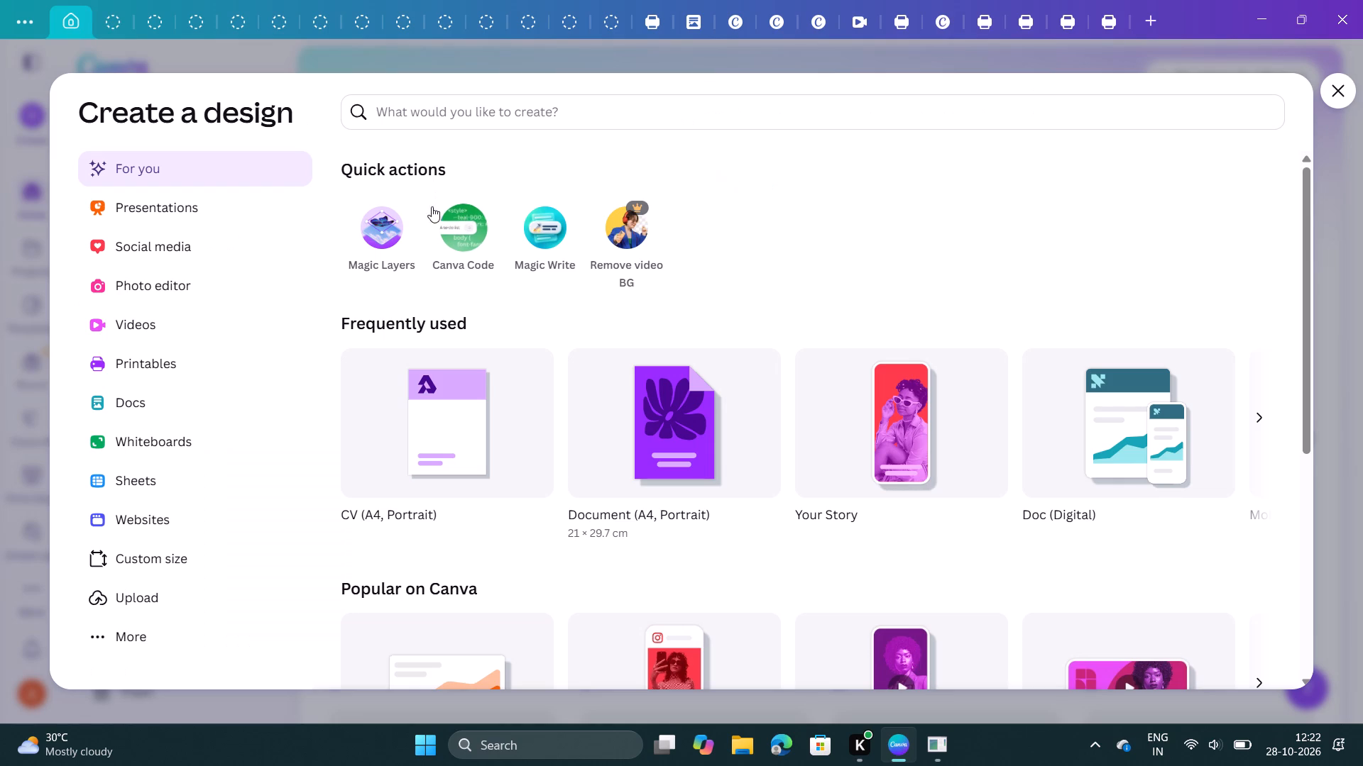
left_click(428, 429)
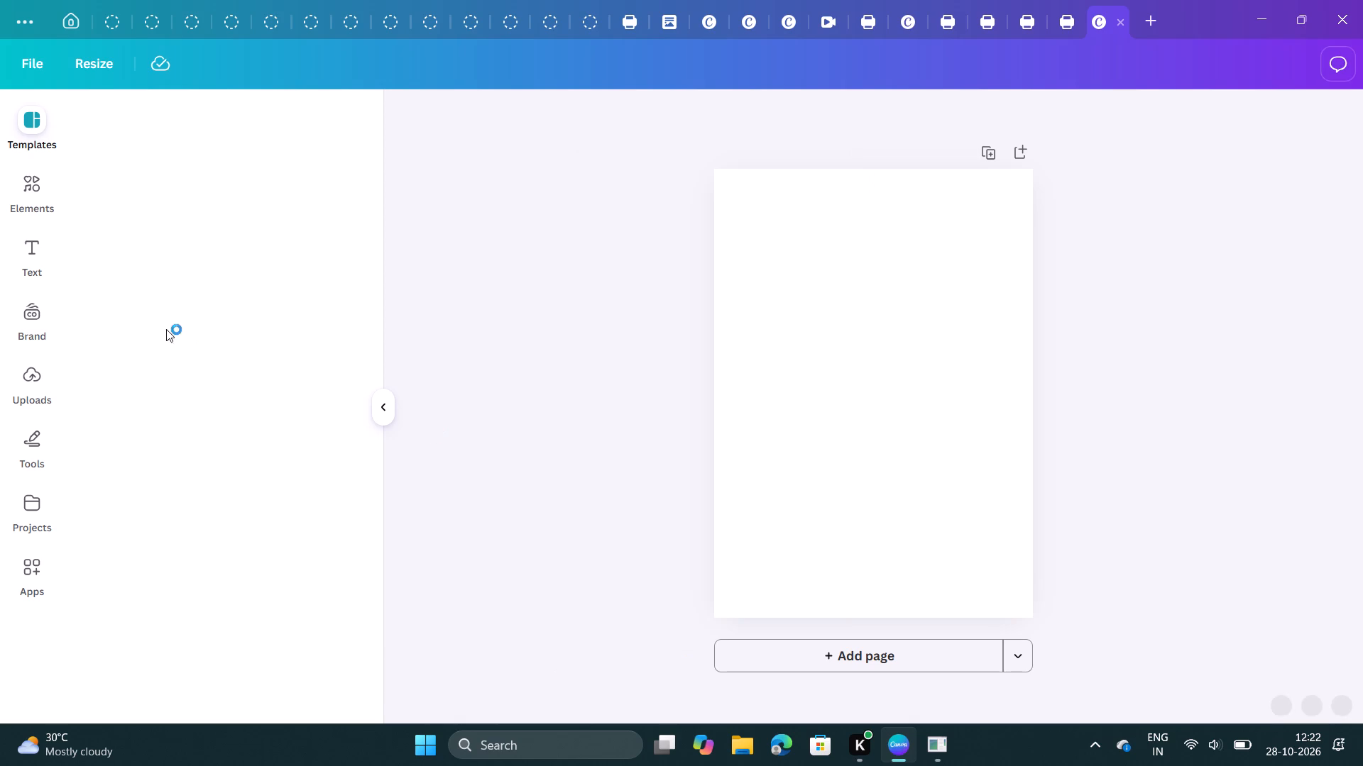
Return to the design types on the home page and create a blank Doc (Digital) design.
left_click(66, 23)
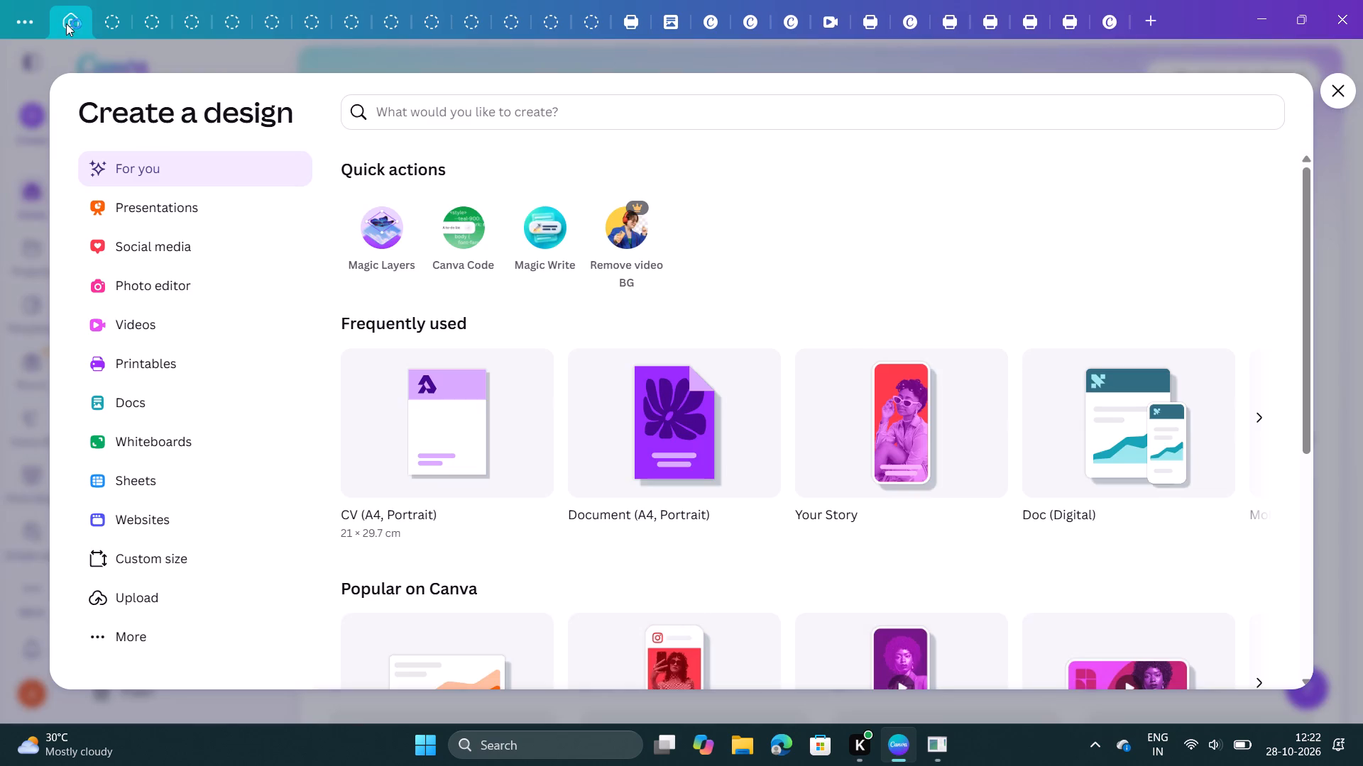
left_click(1117, 433)
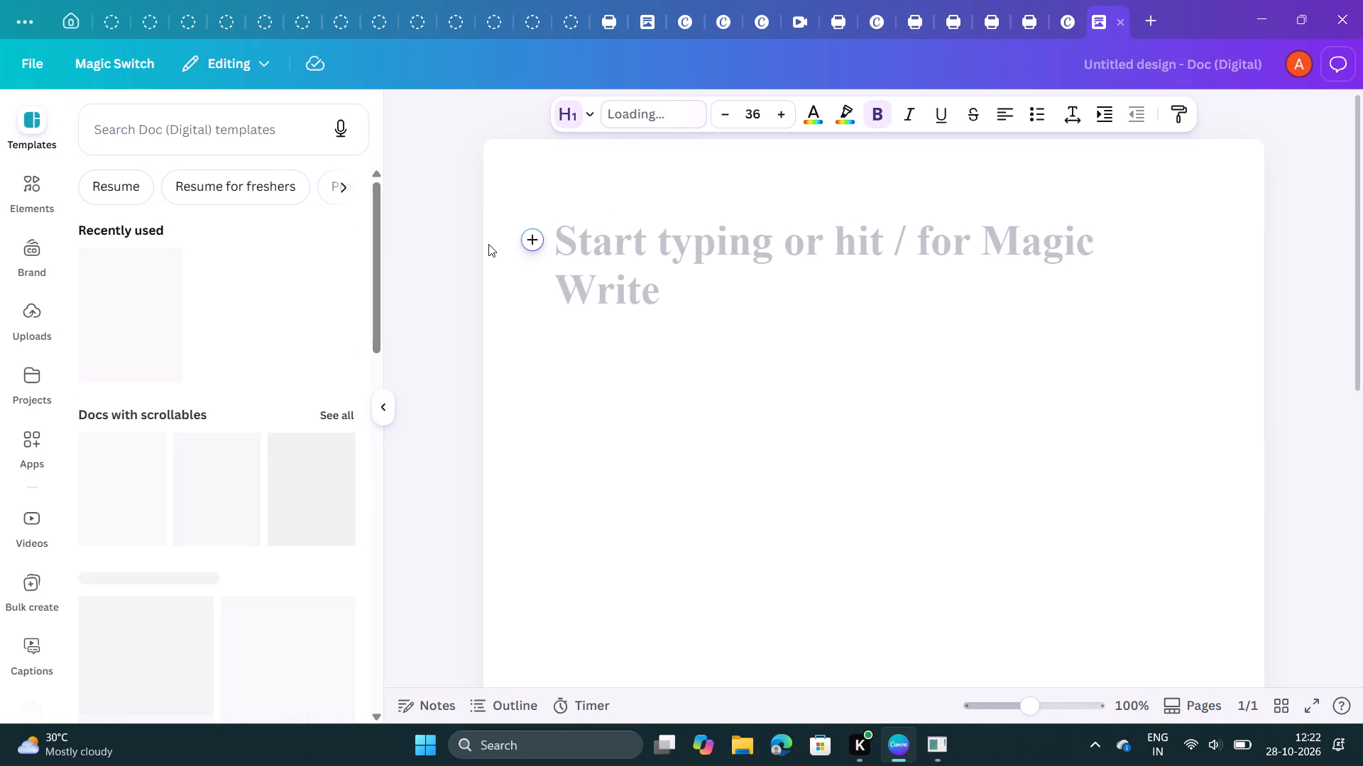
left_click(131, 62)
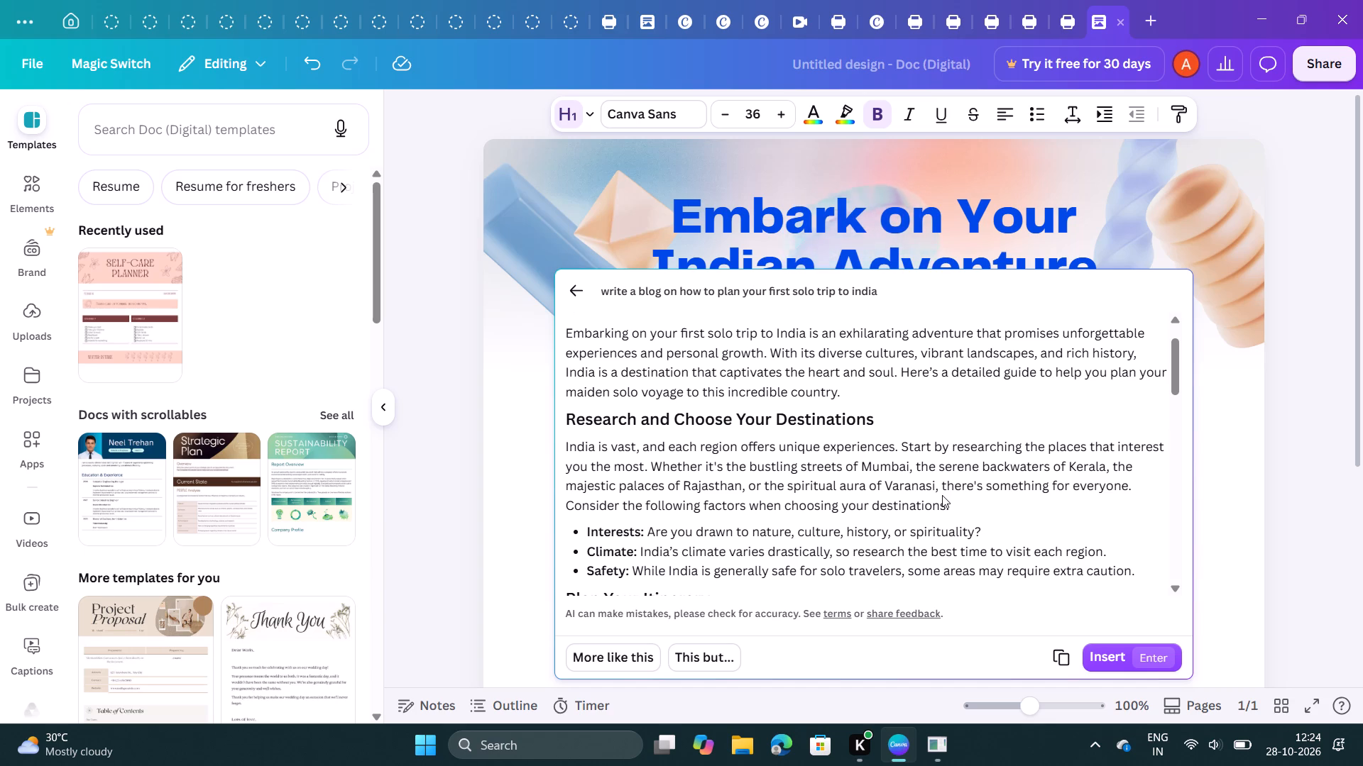
scroll(942, 495, "down", 1)
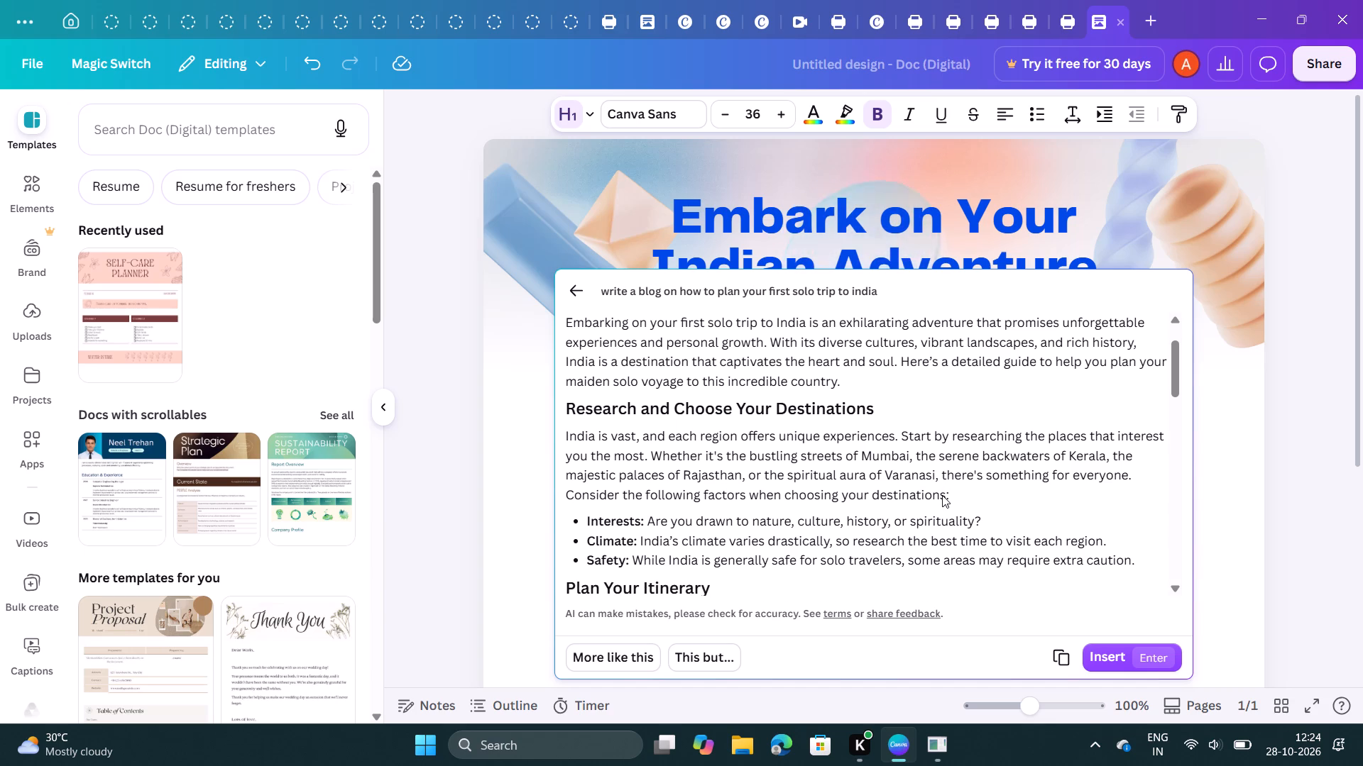
scroll(942, 495, "down", 3)
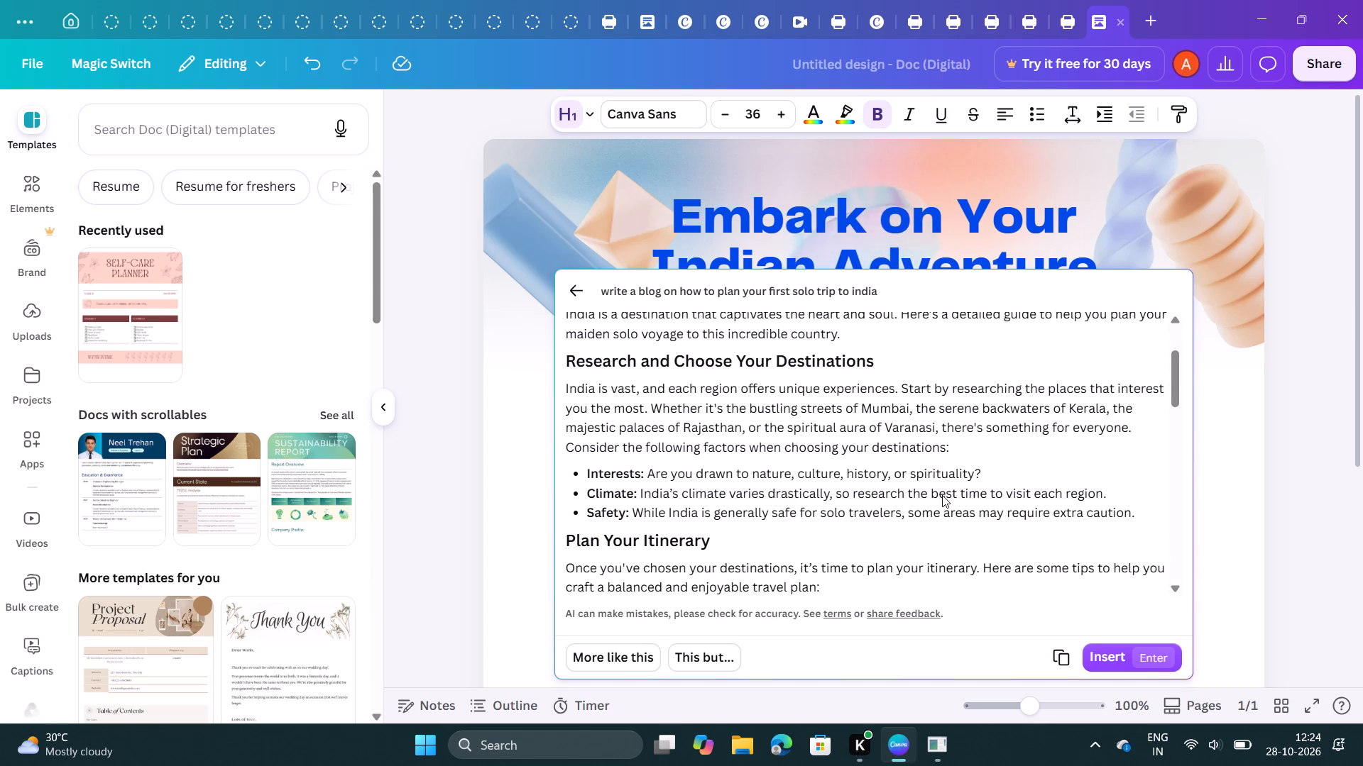
scroll(942, 495, "down", 1)
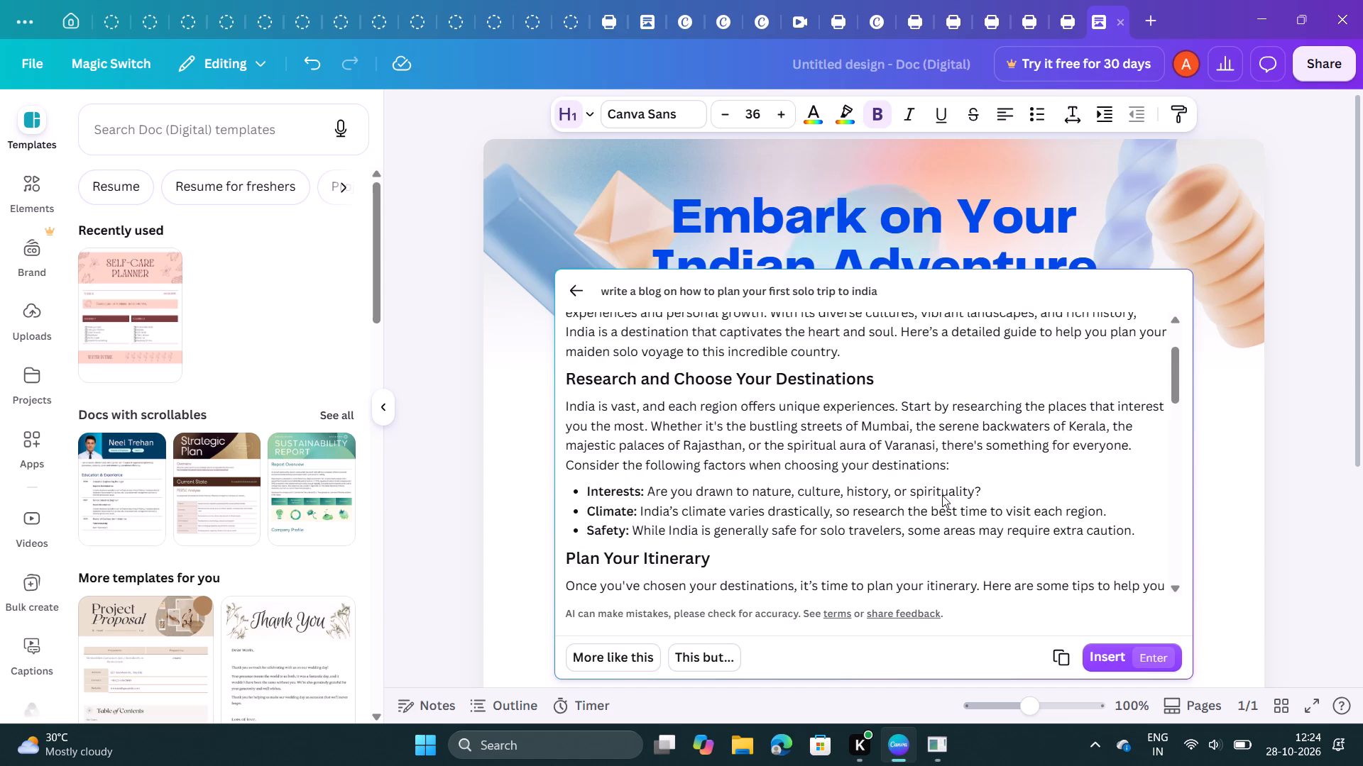
scroll(942, 495, "up", 1)
scroll(942, 495, "down", 1)
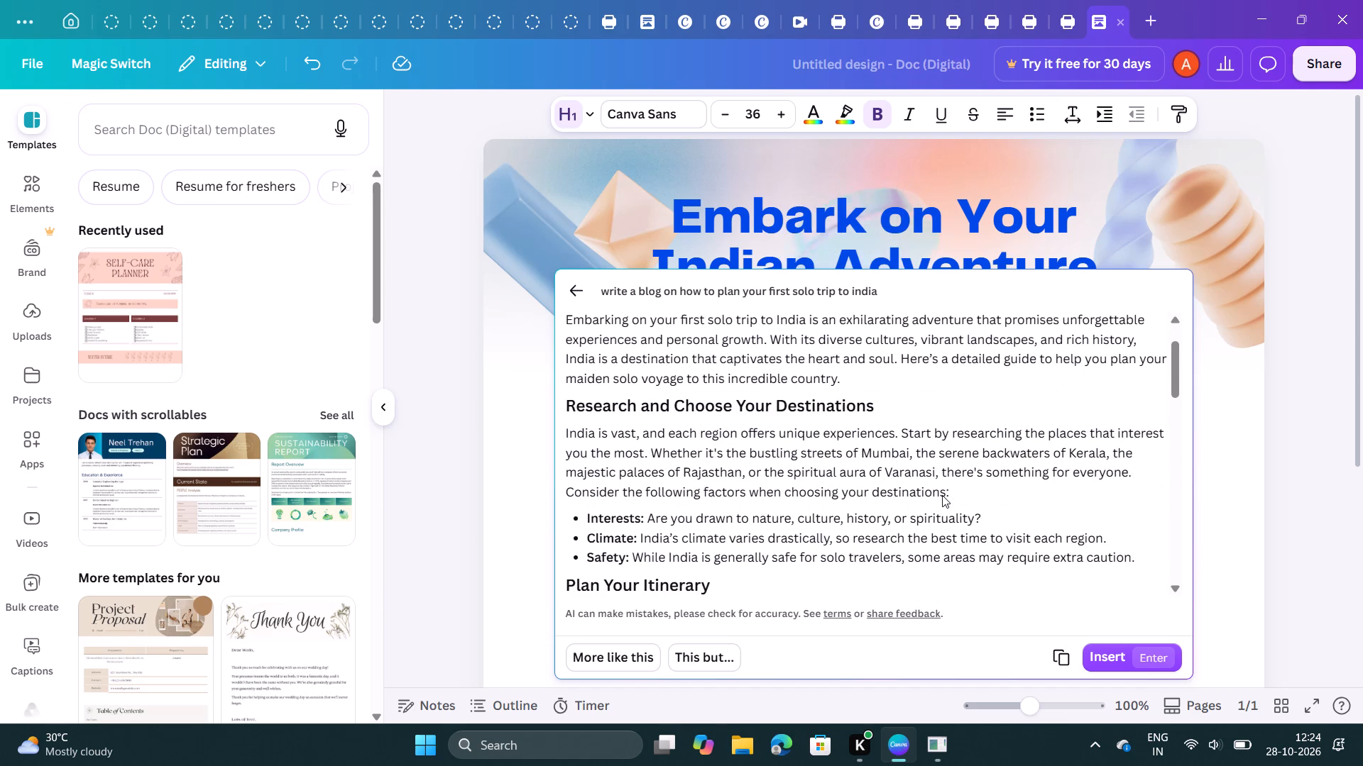
scroll(942, 495, "down", 1)
scroll(942, 495, "up", 1)
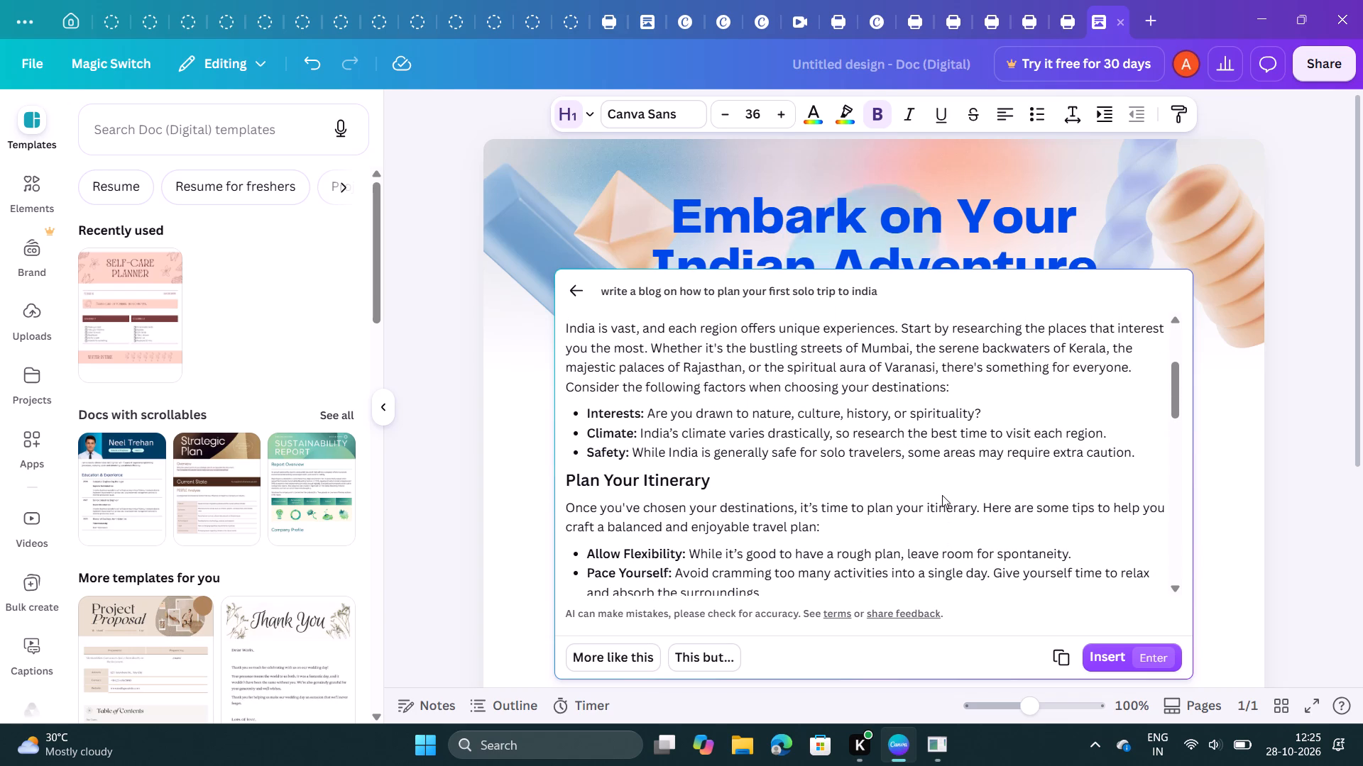
scroll(942, 495, "down", 3)
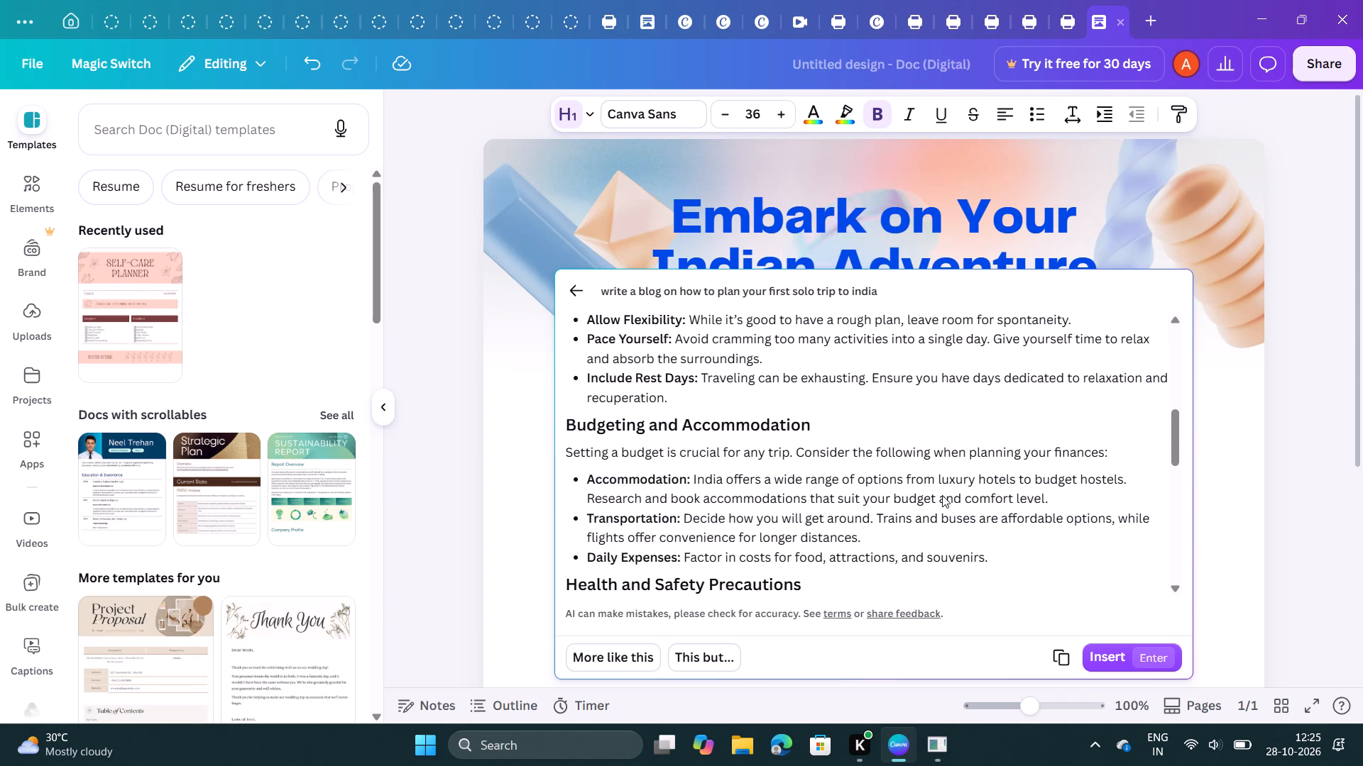
scroll(942, 495, "down", 3)
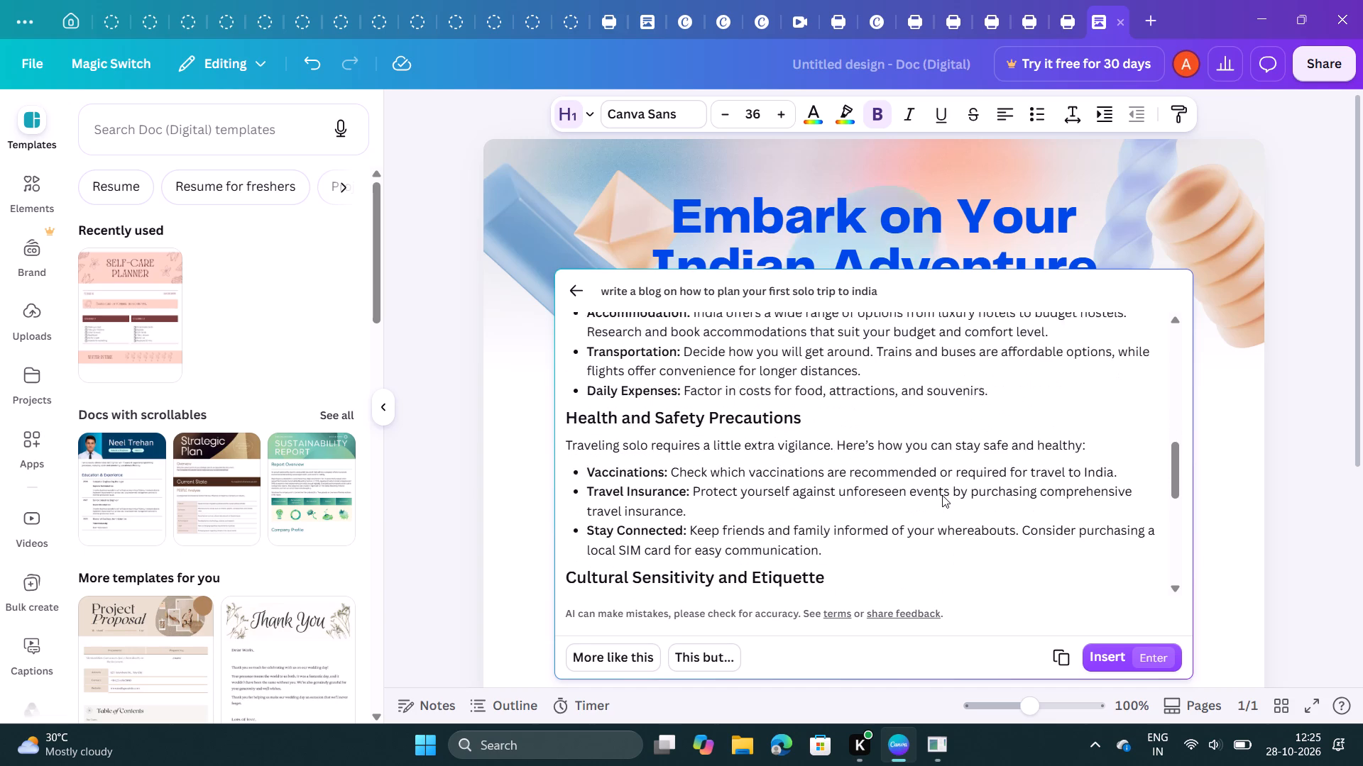
scroll(942, 495, "down", 2)
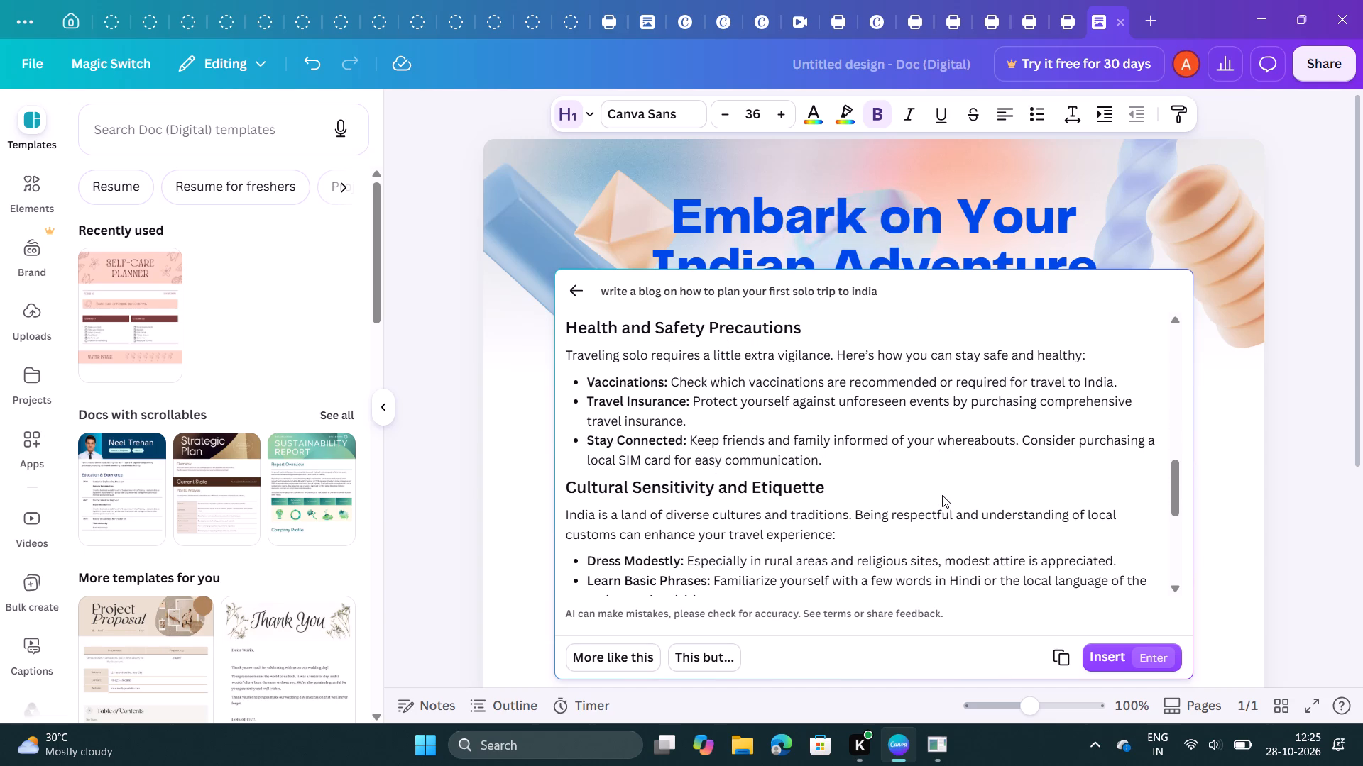
scroll(942, 495, "down", 1)
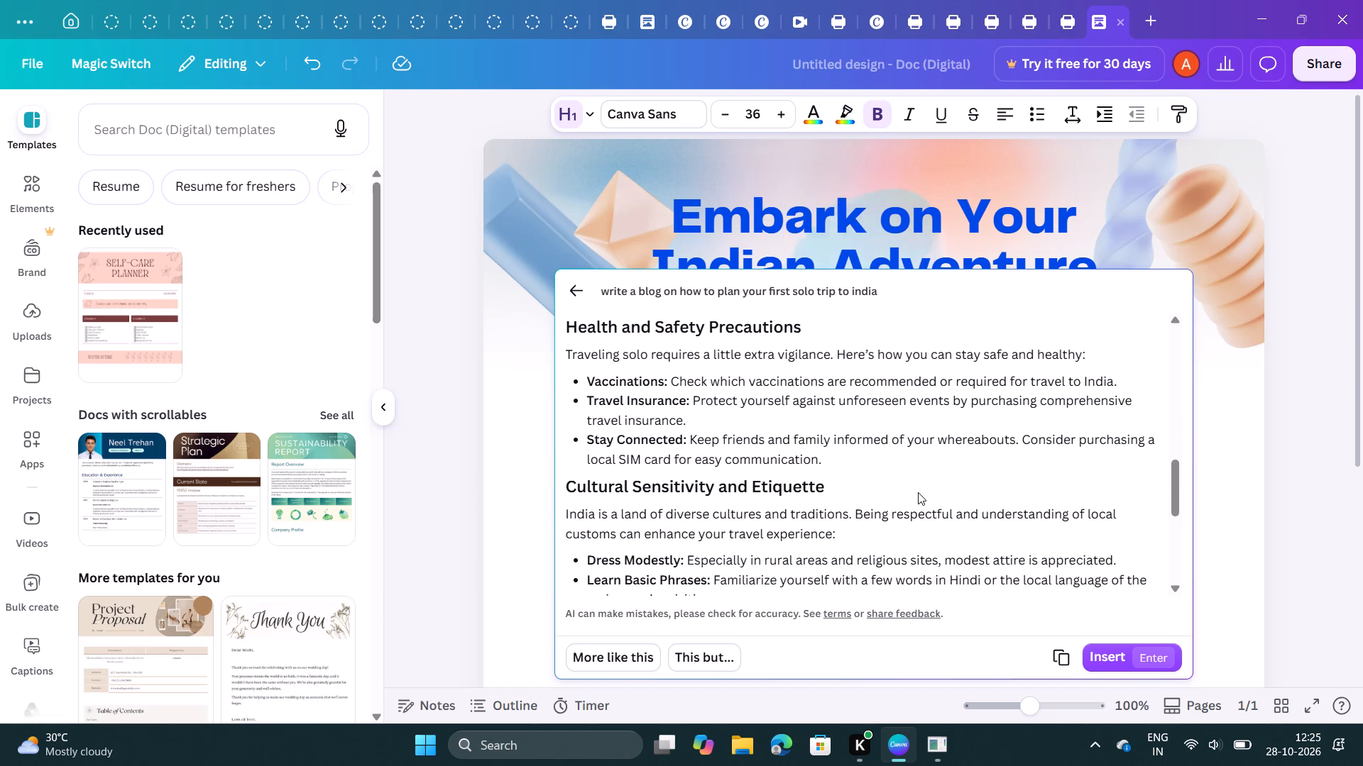
scroll(918, 492, "down", 1)
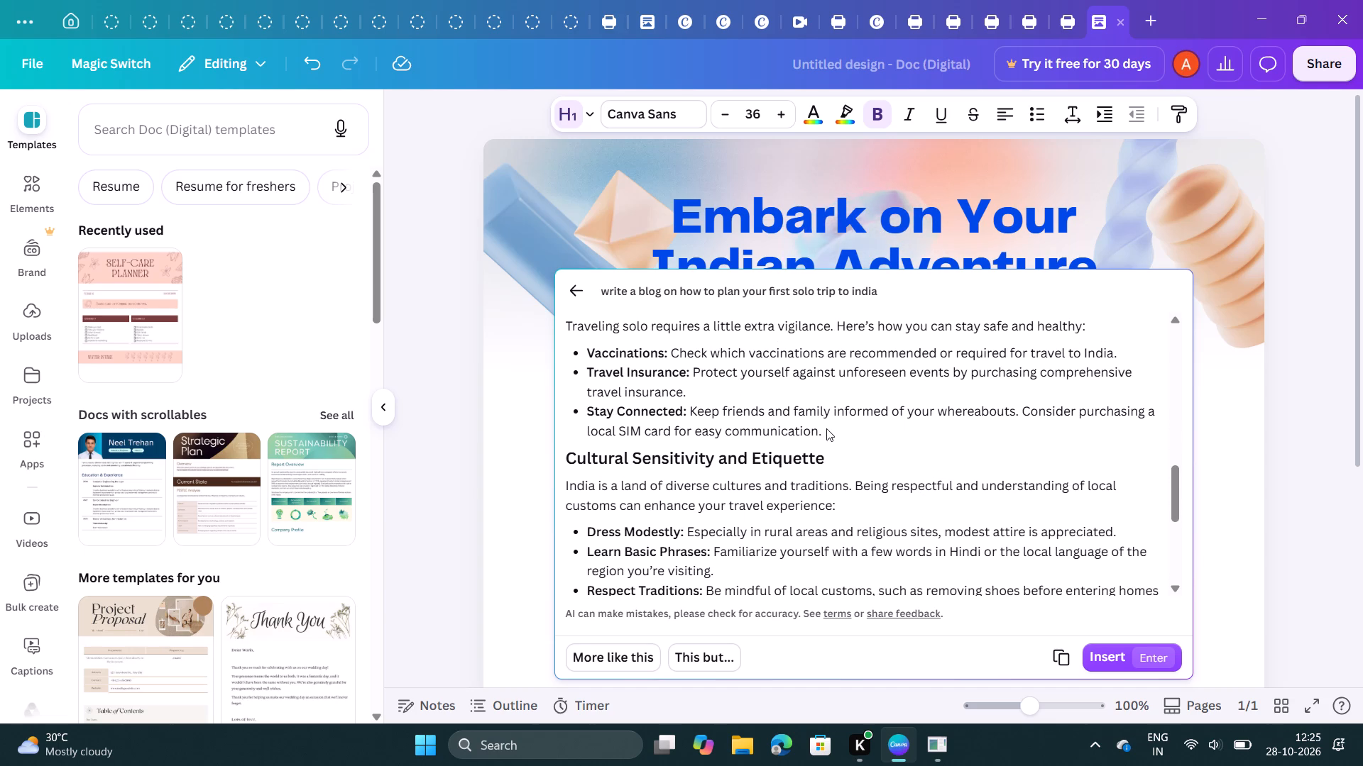
Insert the generated solo trip blog text into the doc below the banner.
left_click(828, 428)
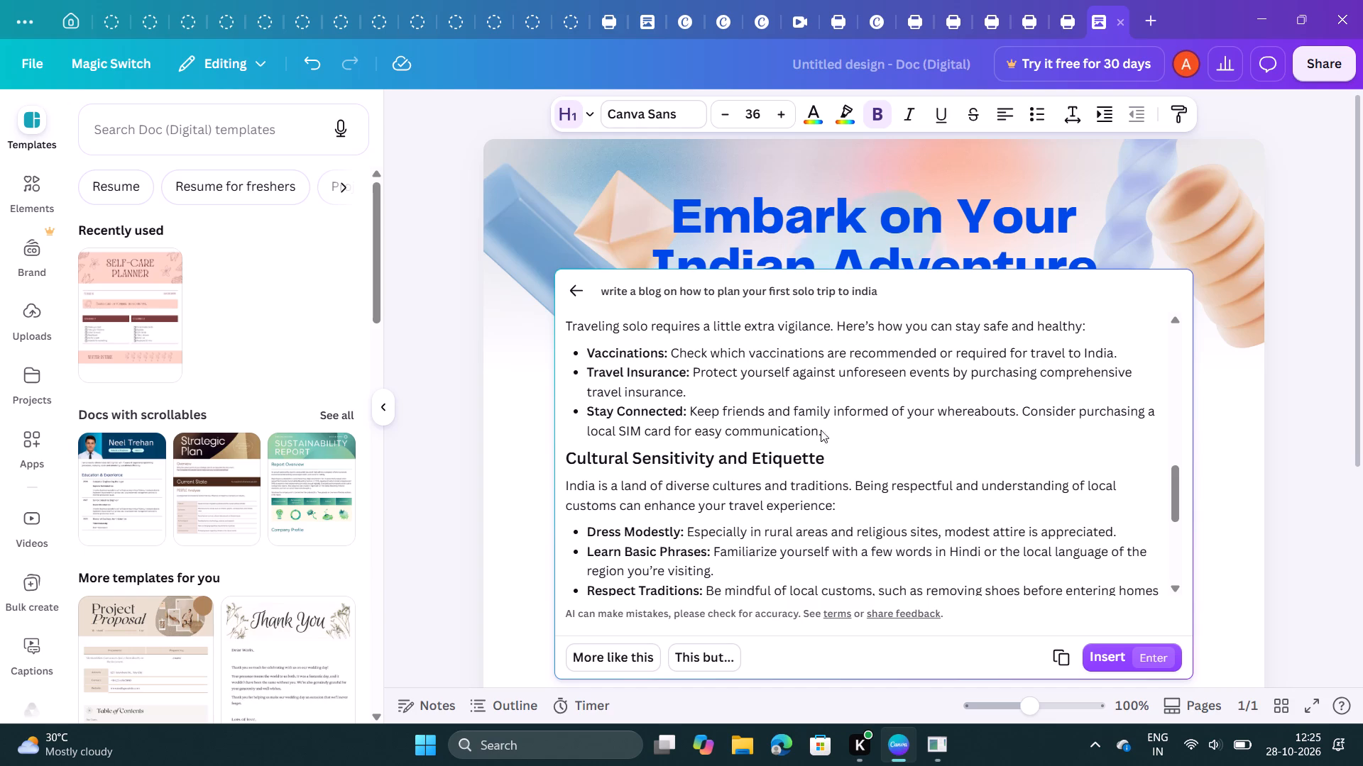
left_click(819, 435)
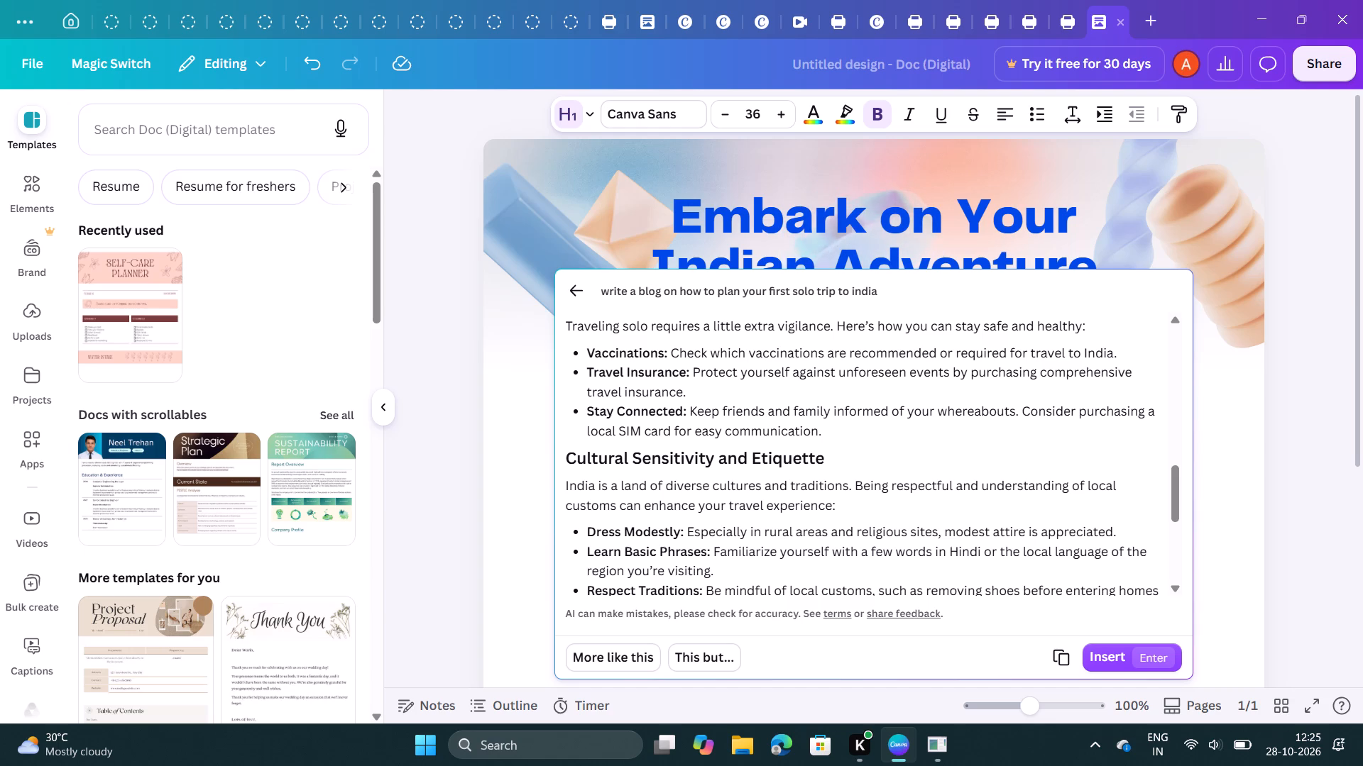
key("Return")
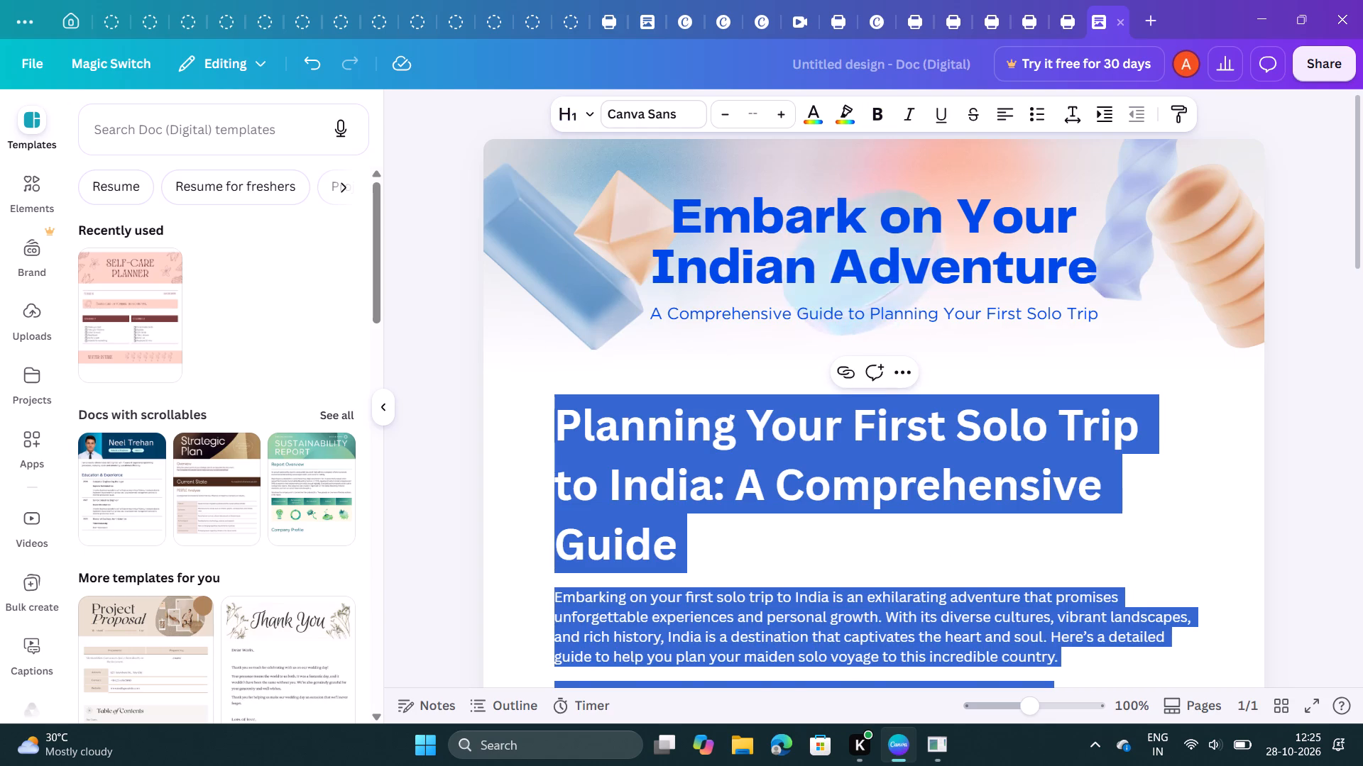
Review the inserted blog in the doc down to its closing paragraph and back up to the banner.
scroll(819, 476, "down", 7)
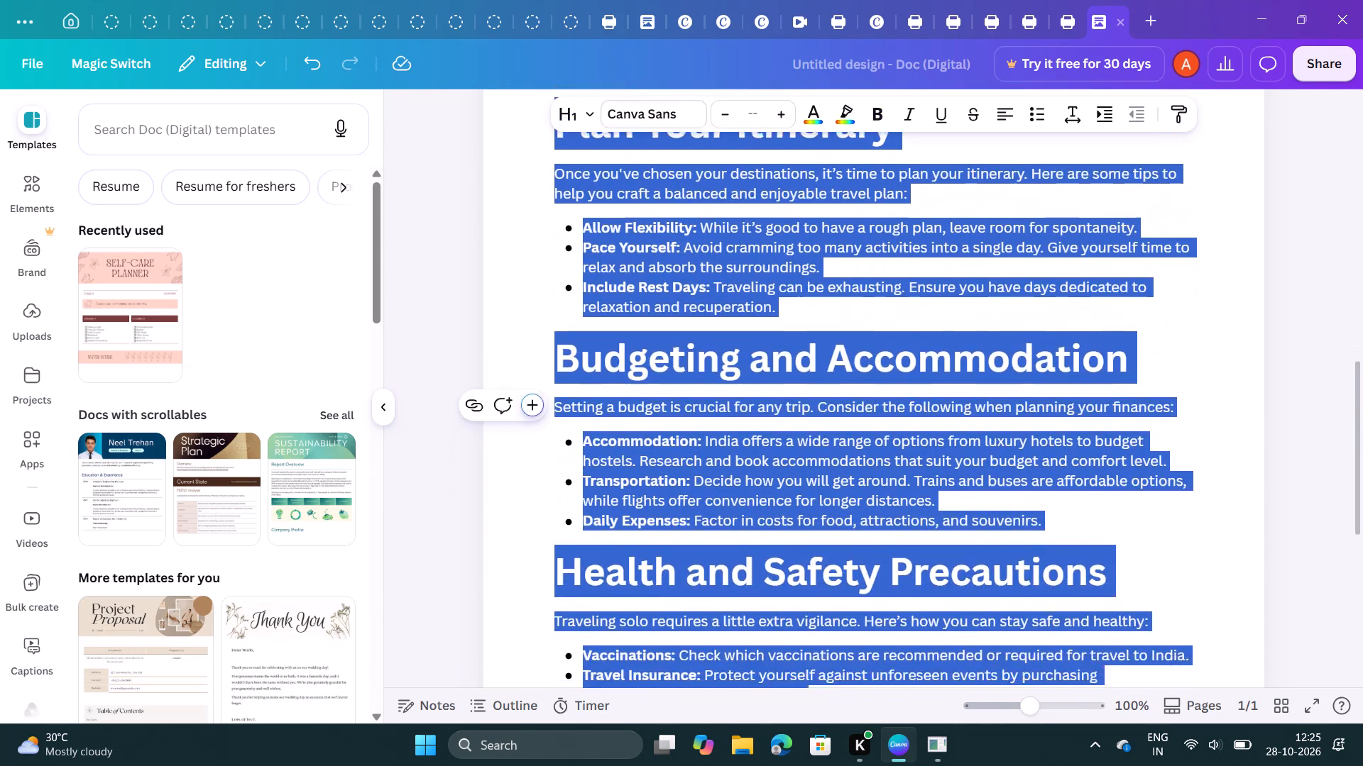
scroll(819, 476, "down", 5)
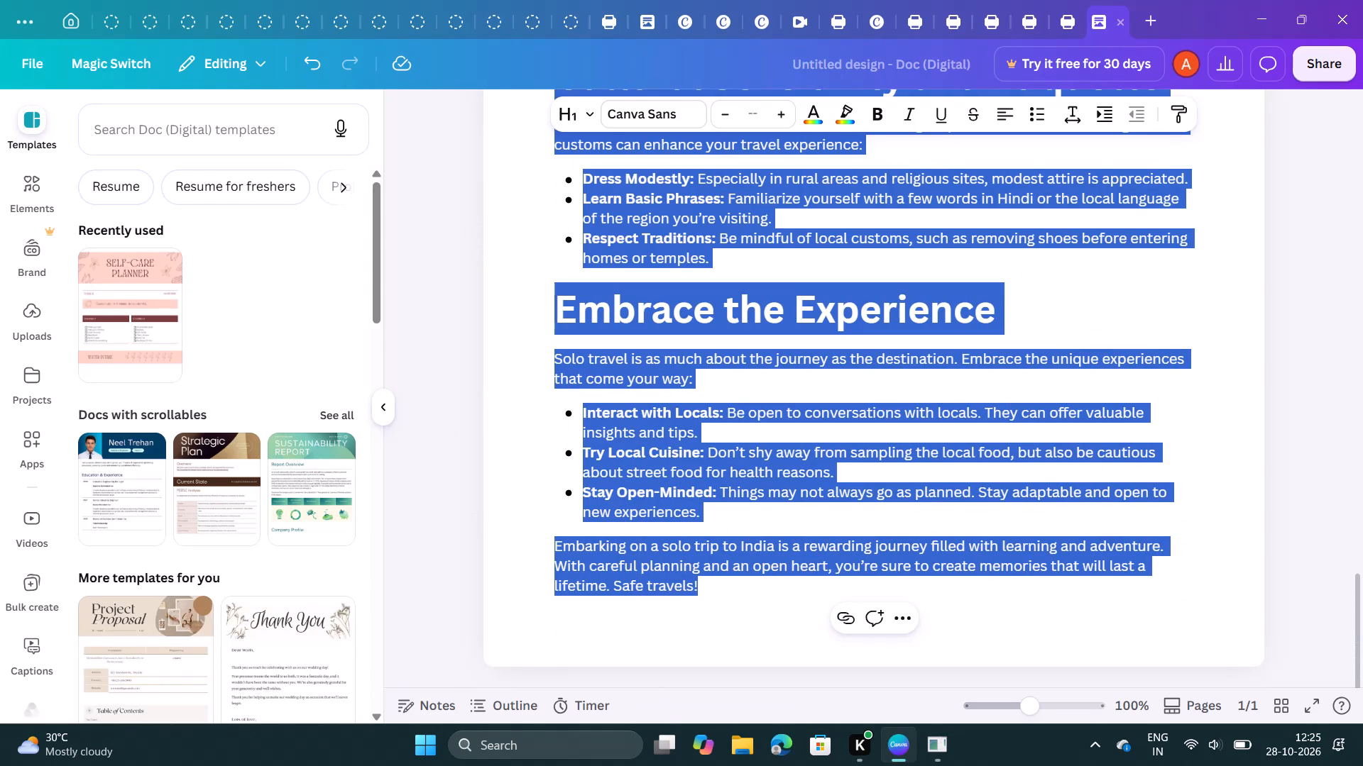
scroll(819, 476, "up", 3)
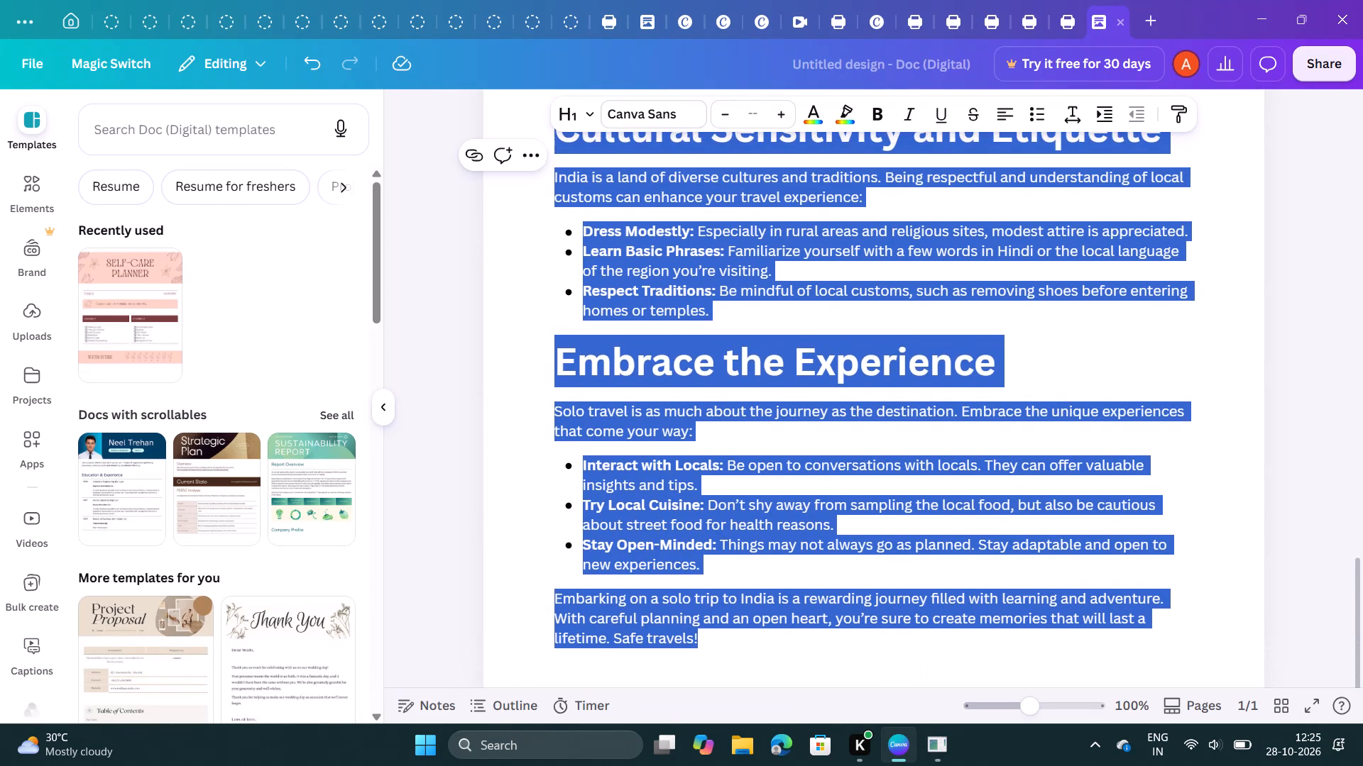
scroll(819, 476, "up", 2)
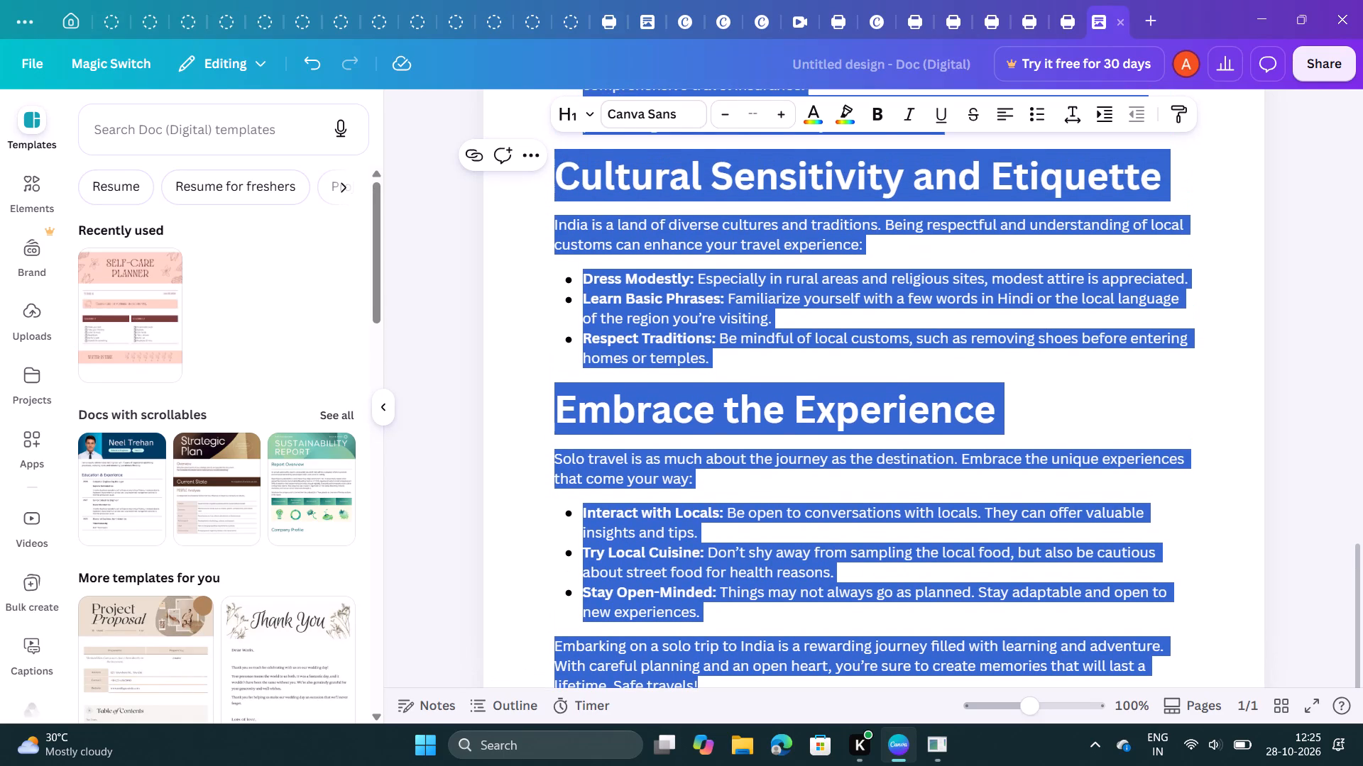
scroll(819, 476, "up", 1)
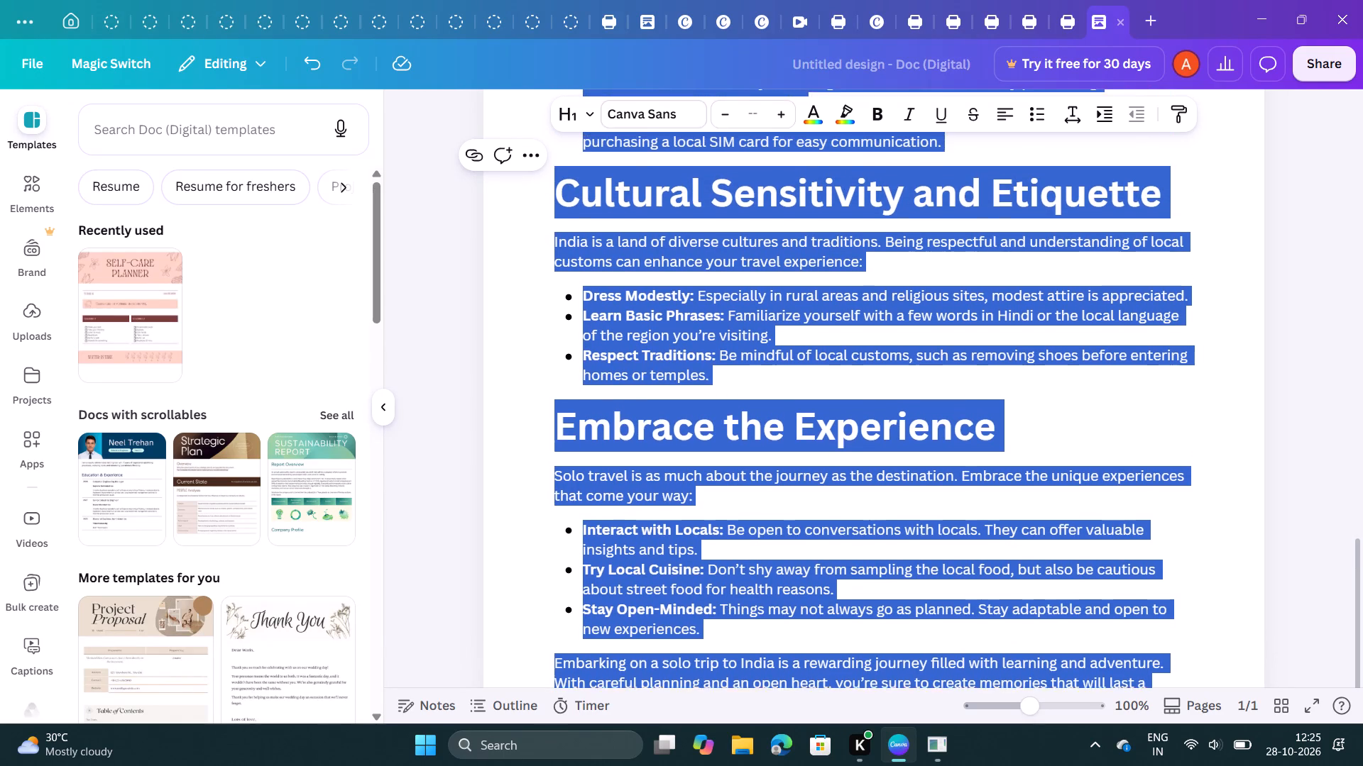
scroll(819, 476, "up", 2)
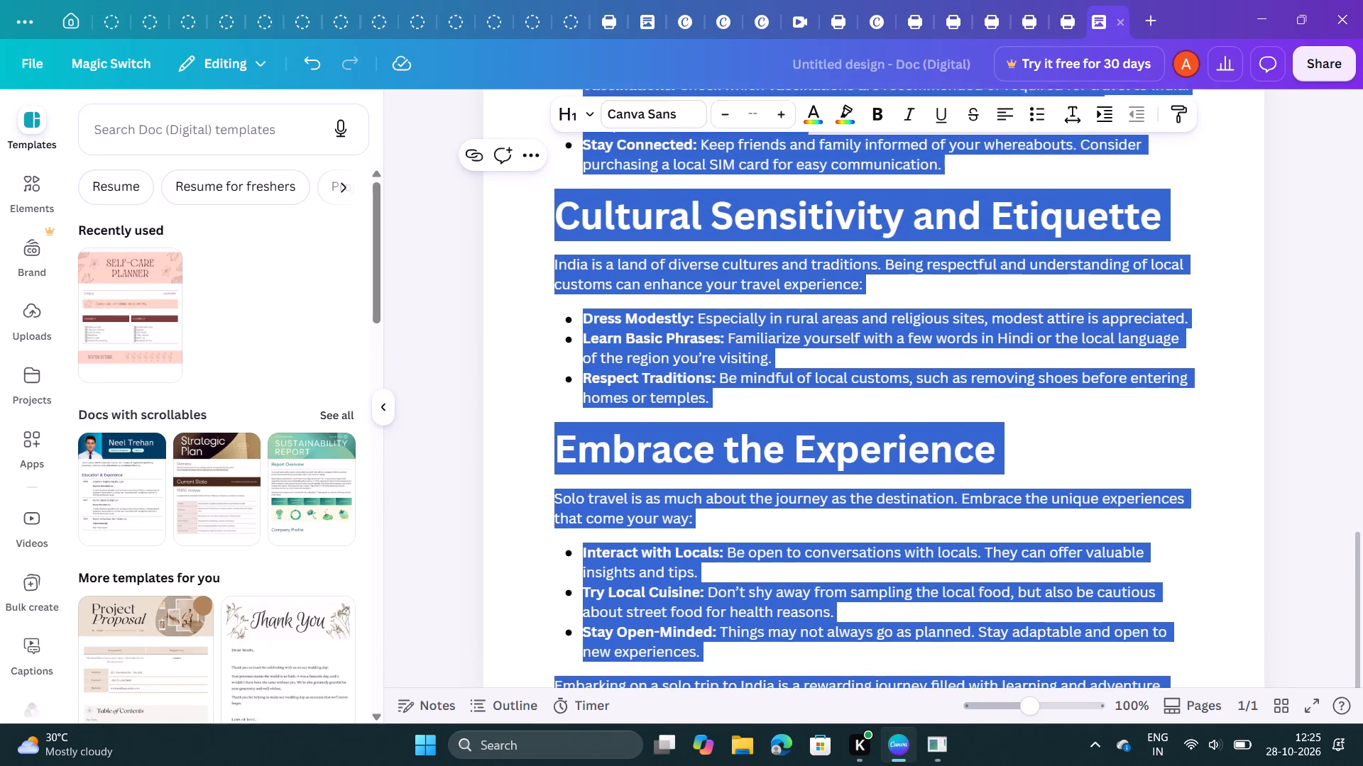
scroll(819, 476, "up", 3)
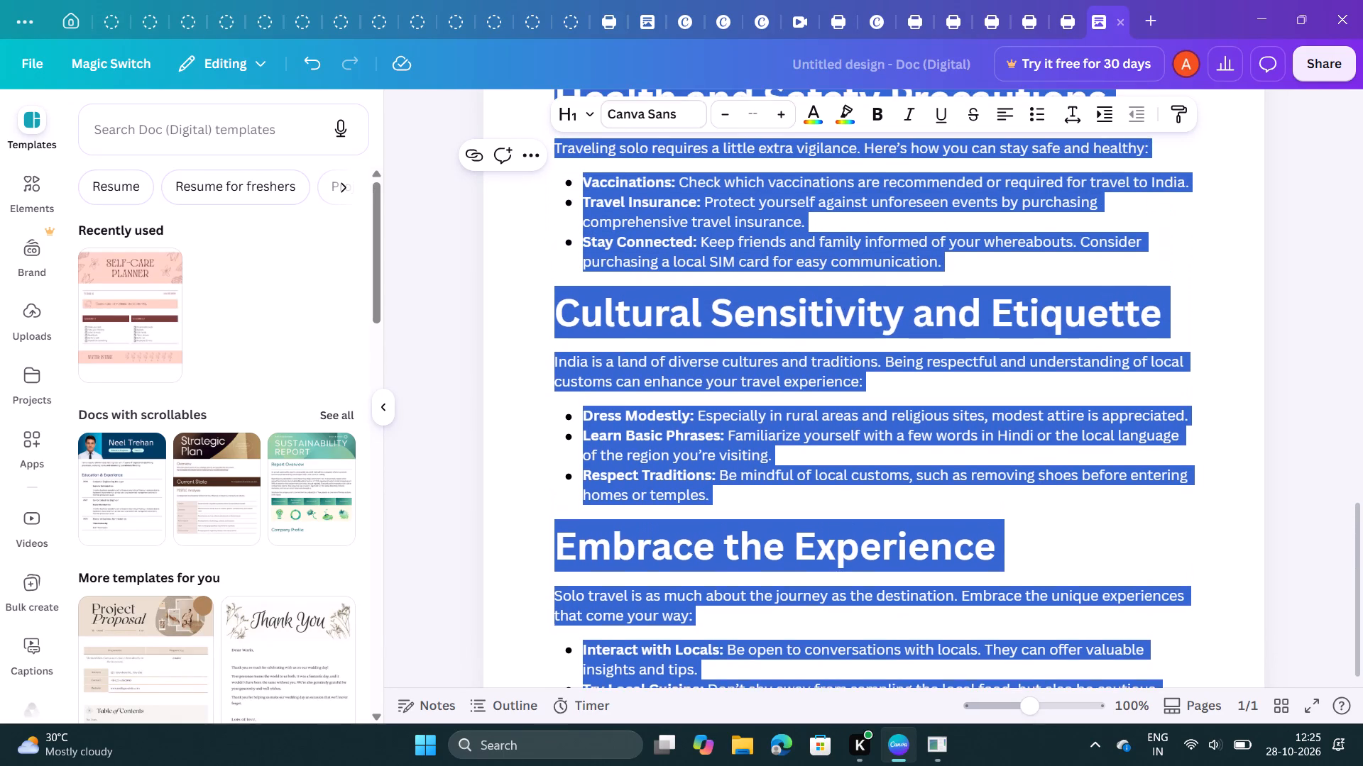
scroll(819, 476, "up", 3)
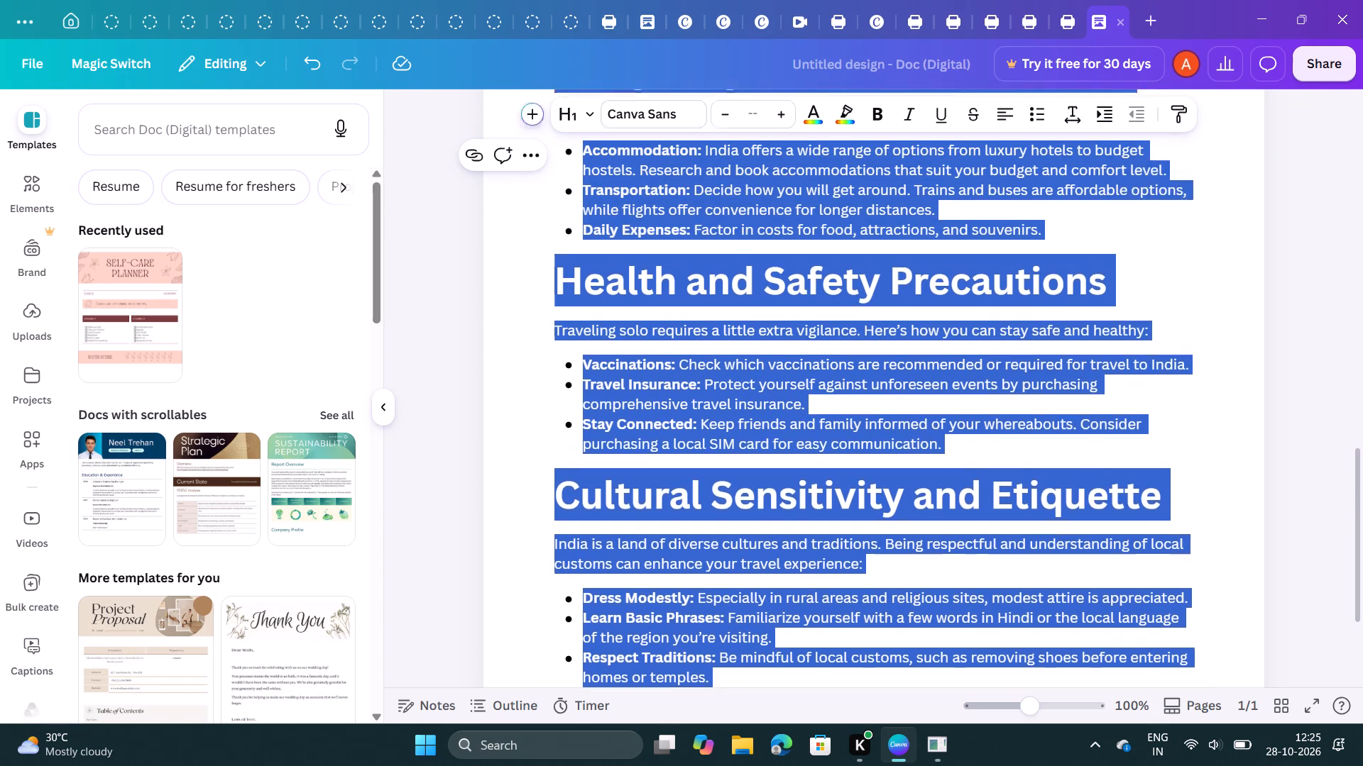
scroll(819, 476, "up", 3)
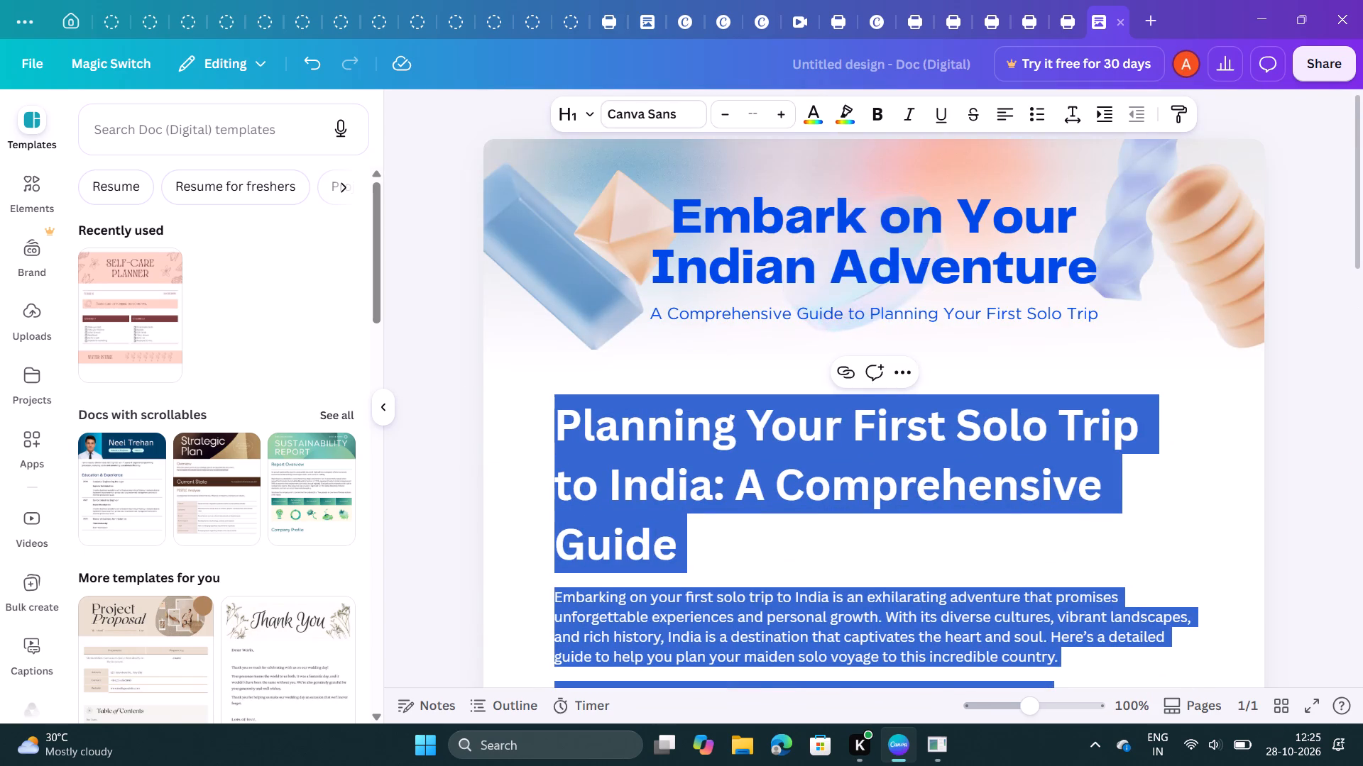
scroll(819, 476, "down", 1)
scroll(819, 476, "up", 1)
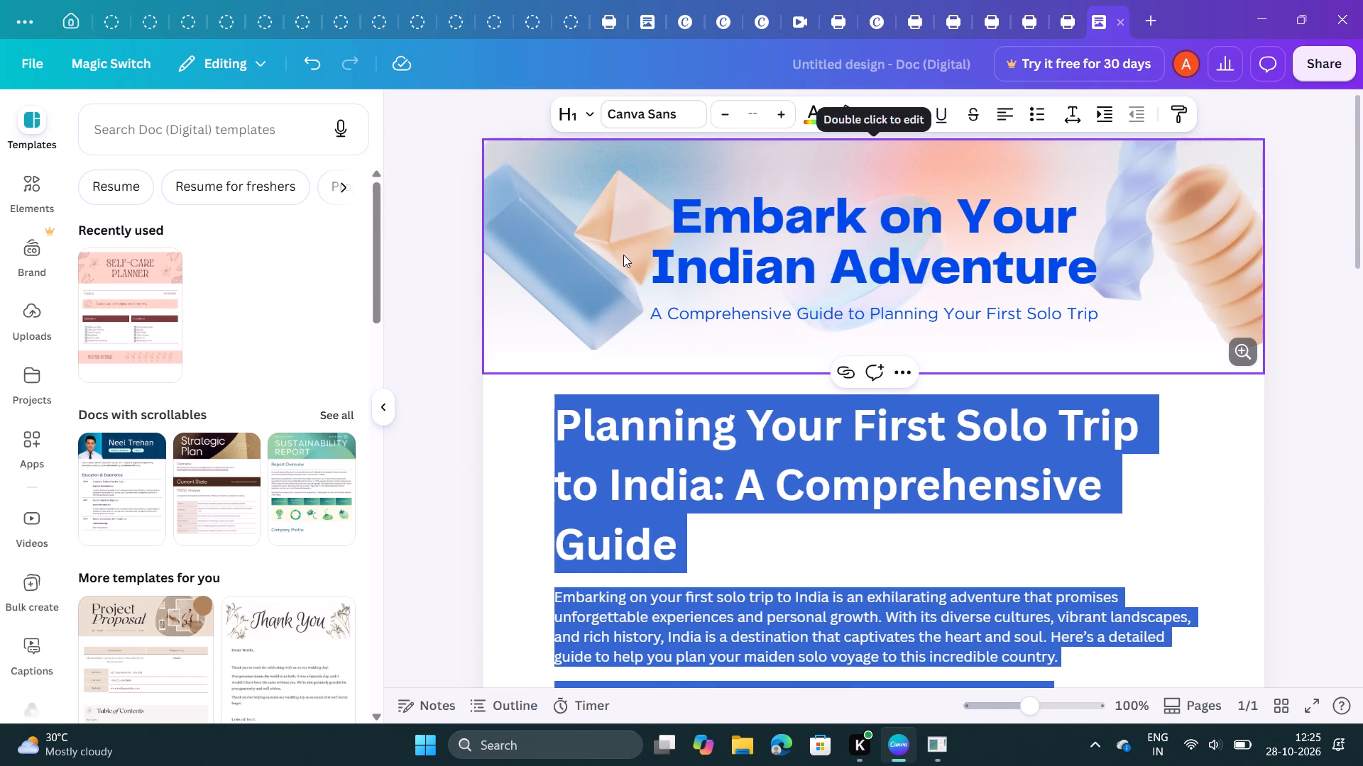
View the "Embark on Your Indian Adventure" banner enlarged, zoom in on its artwork, and close the enlarged view.
left_click(1242, 349)
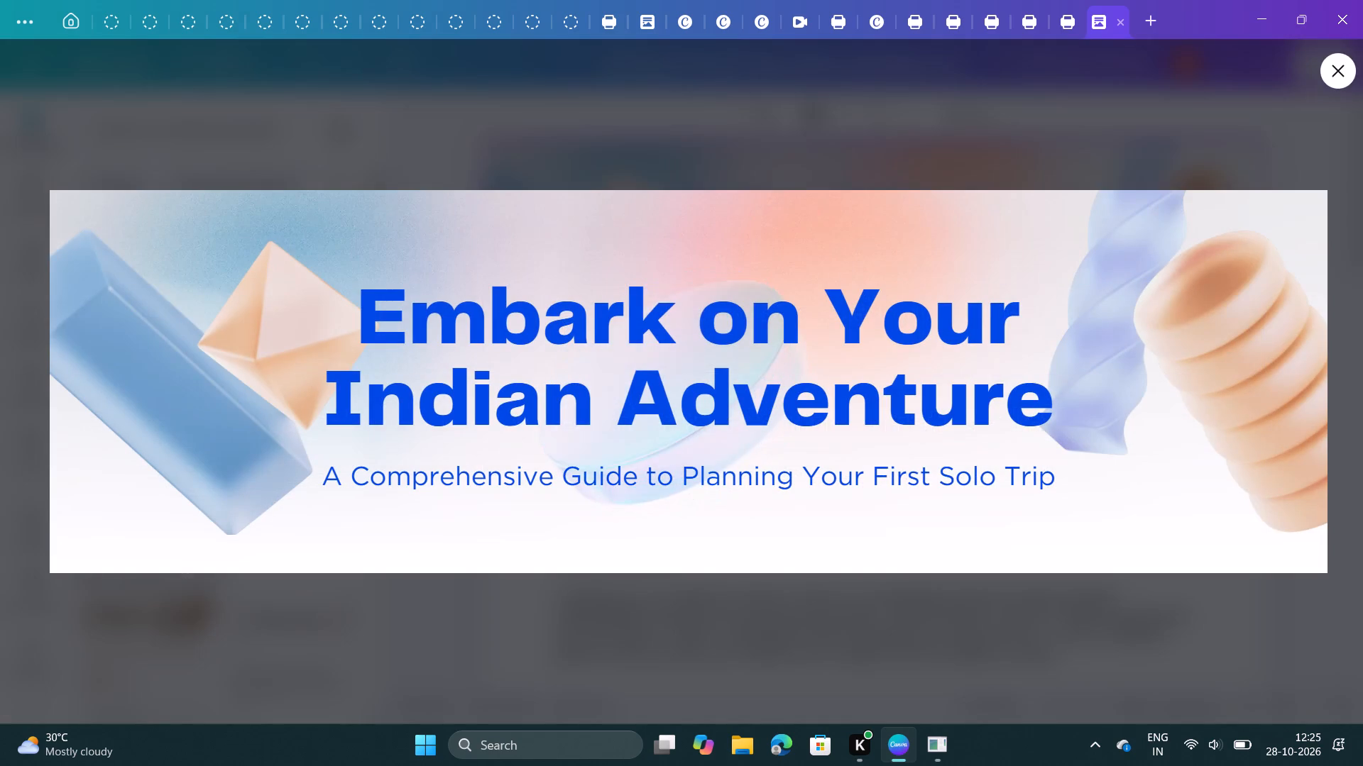
left_click(1046, 350)
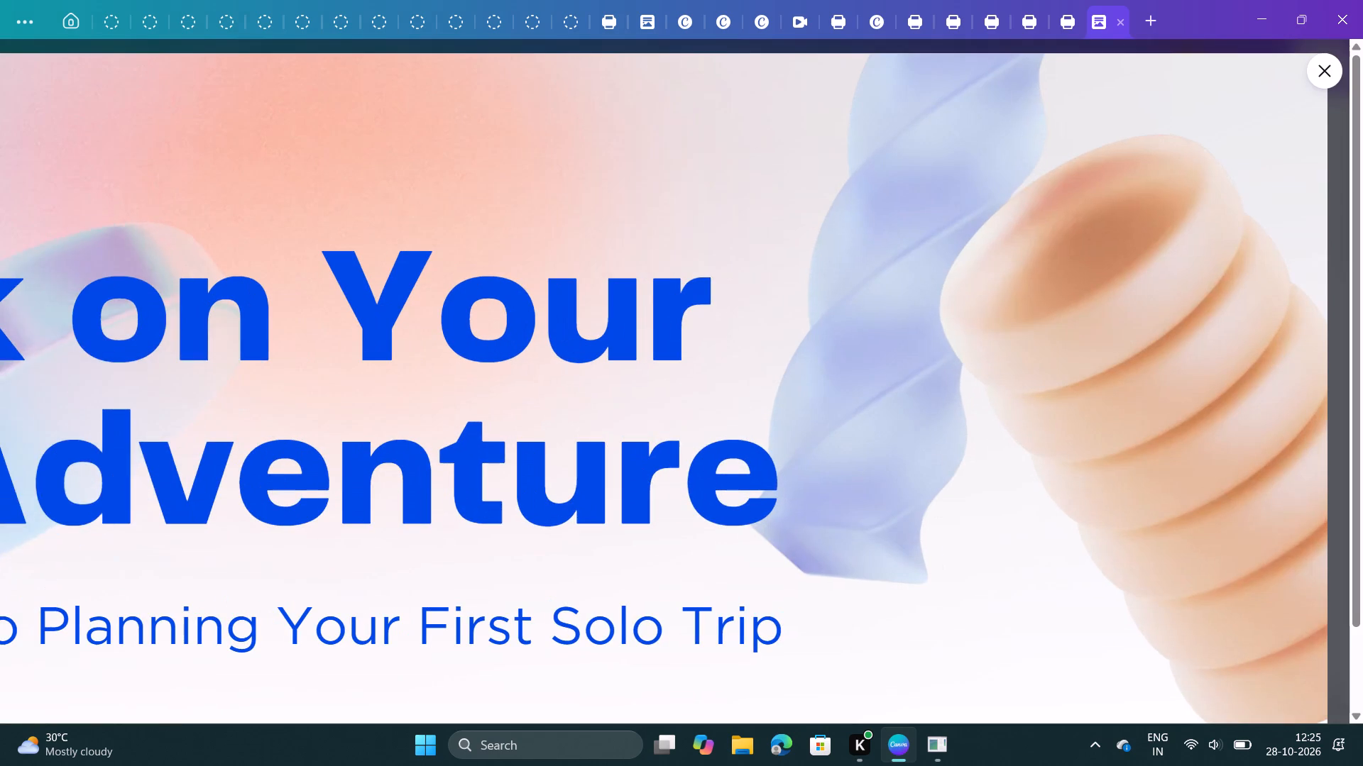
double_click(1046, 350)
left_click(1046, 350)
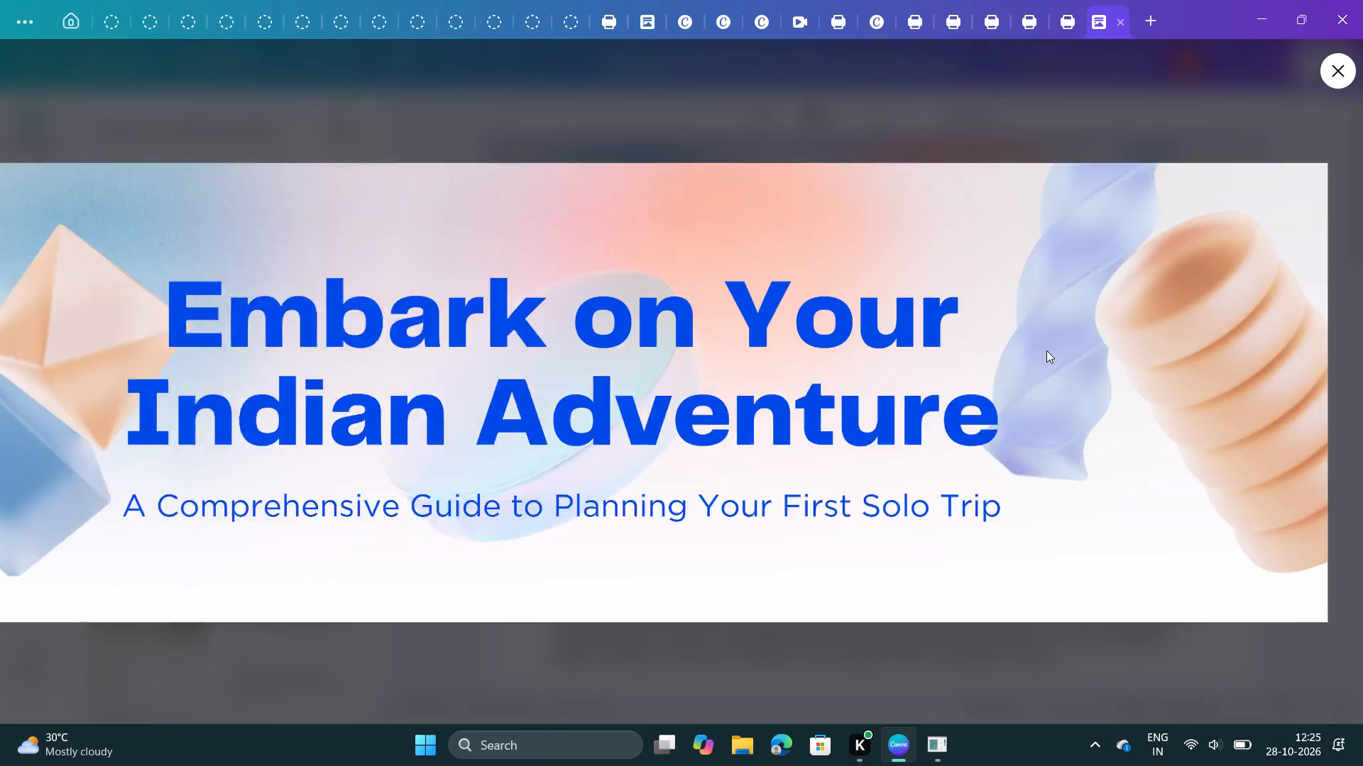
left_click(1341, 70)
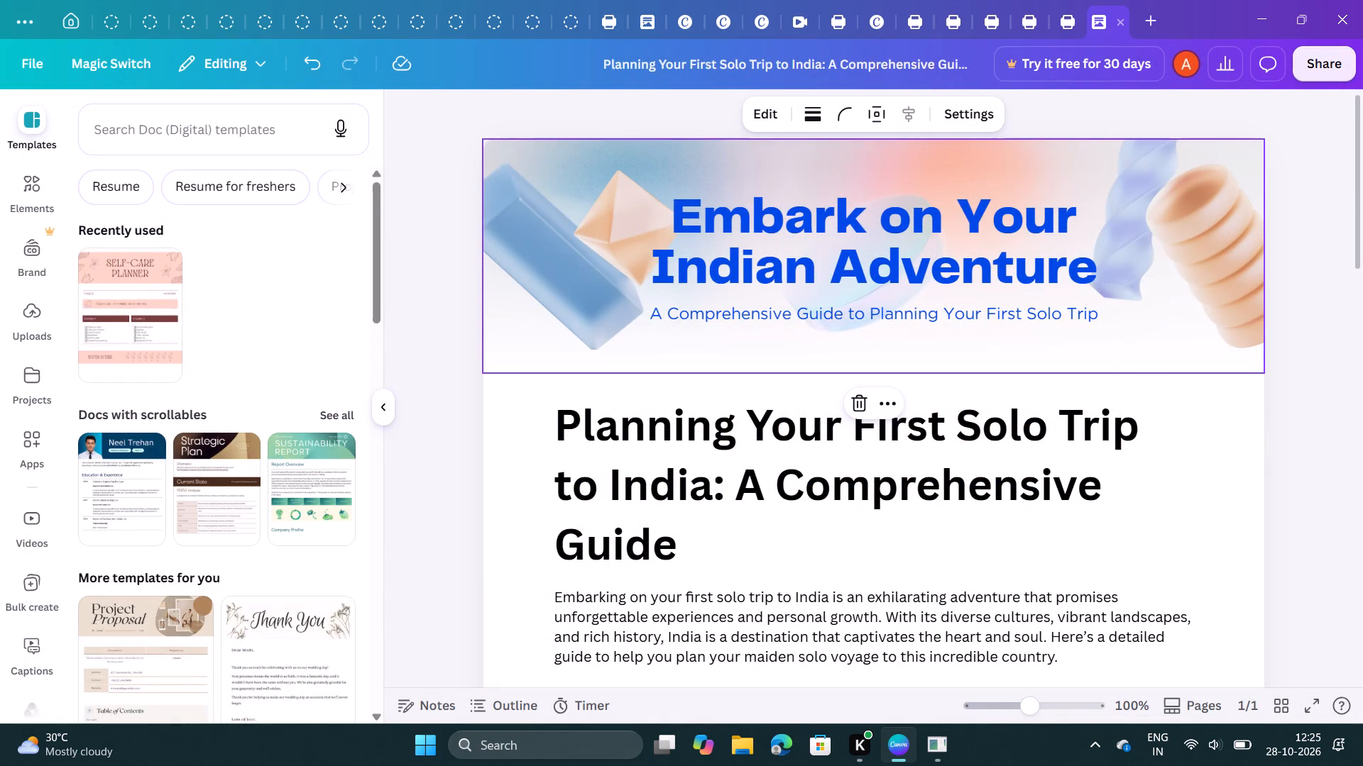
Open the "Embark on Your Indian Adventure" header banner for editing.
double_click(1048, 357)
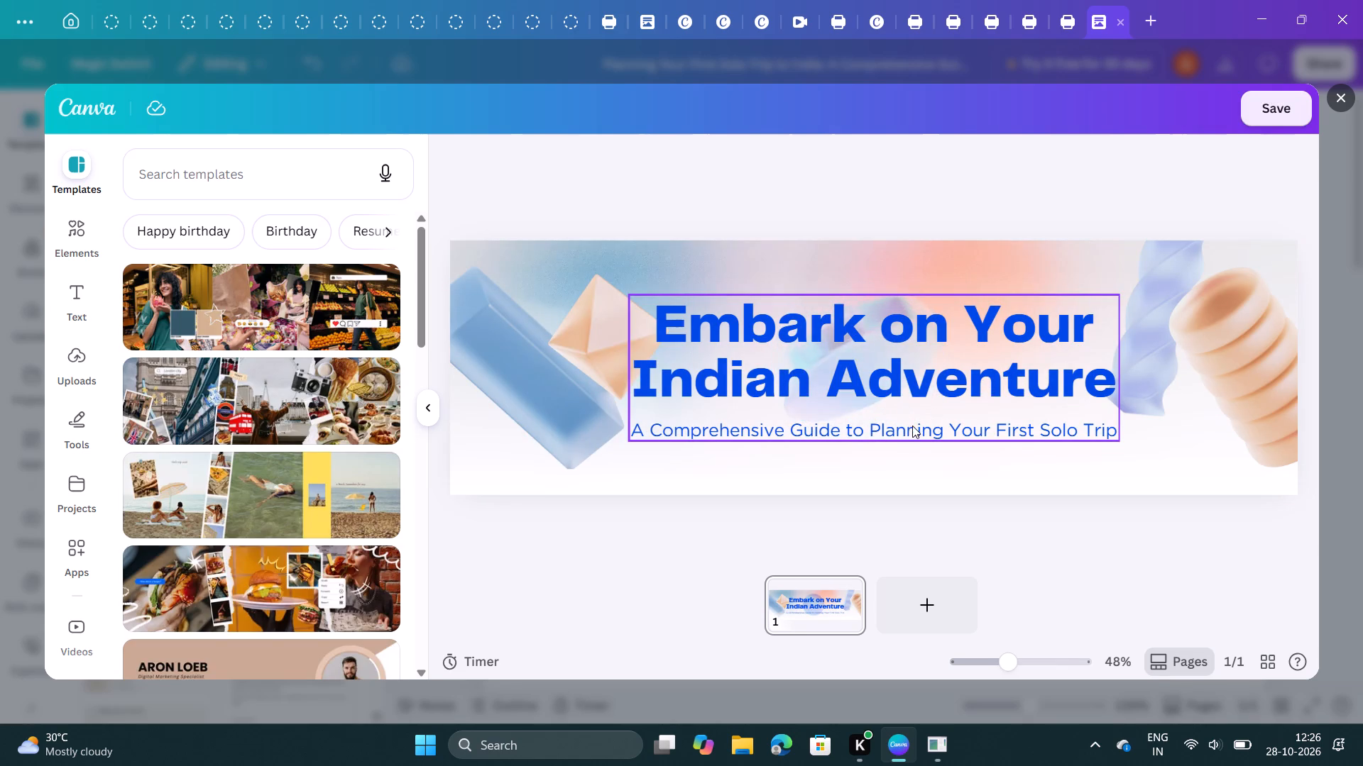
With the banner's blue block selected, browse the Graphics elements from the recently used items down through the graphic collections.
left_click(492, 341)
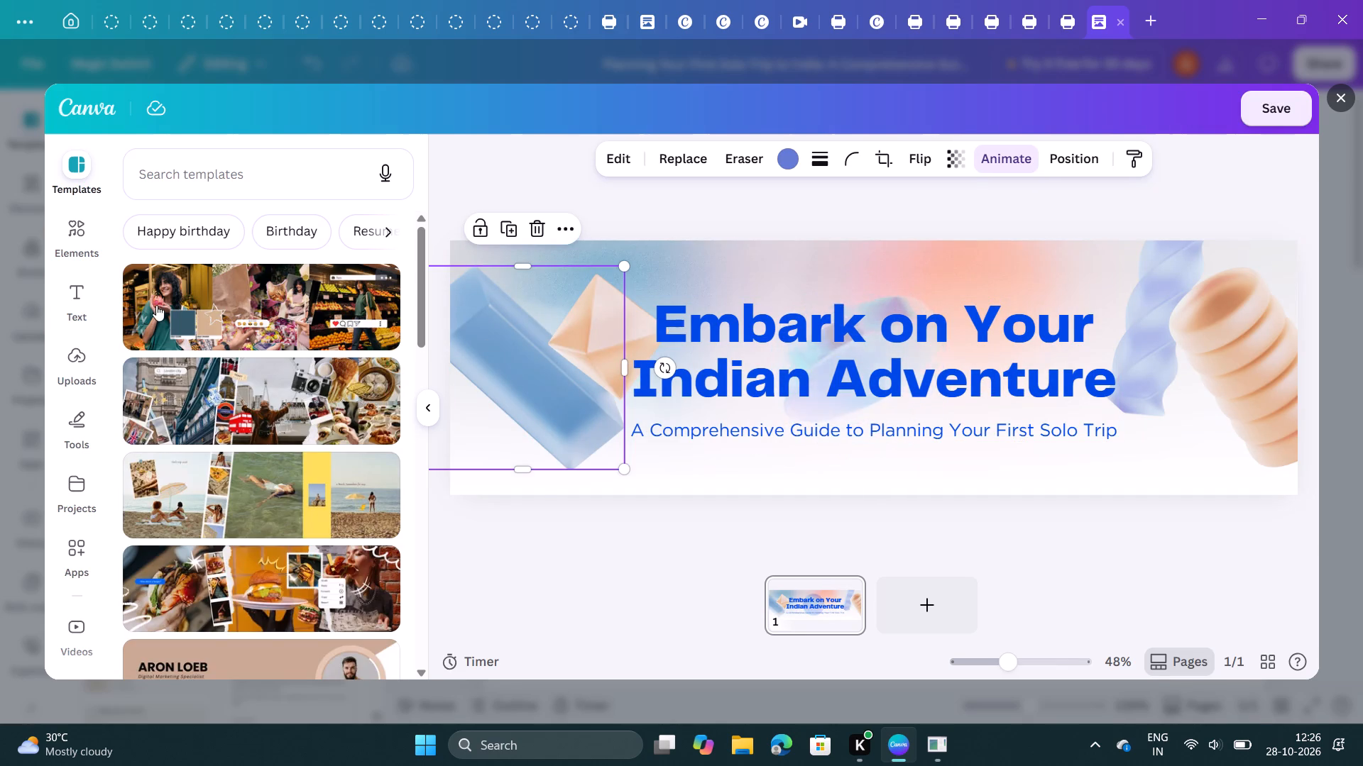
left_click(70, 228)
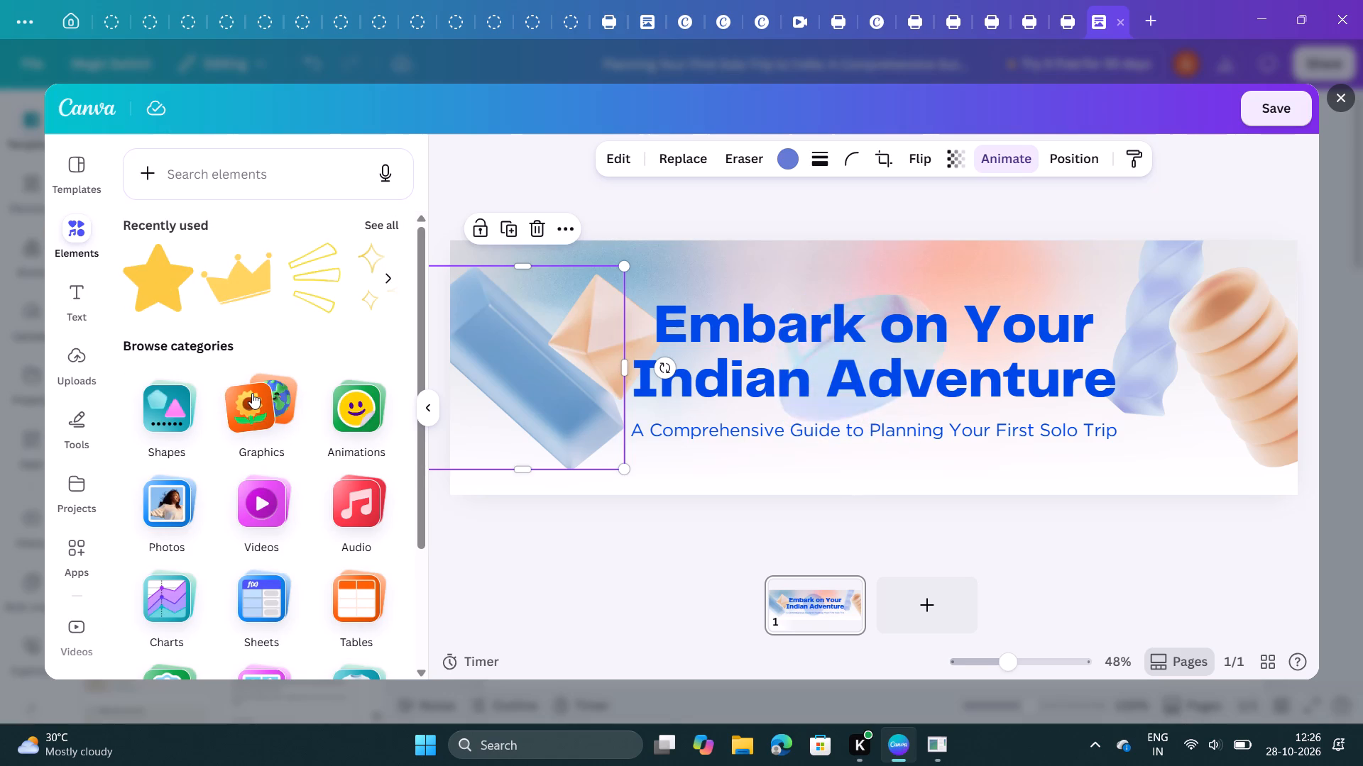
left_click(253, 393)
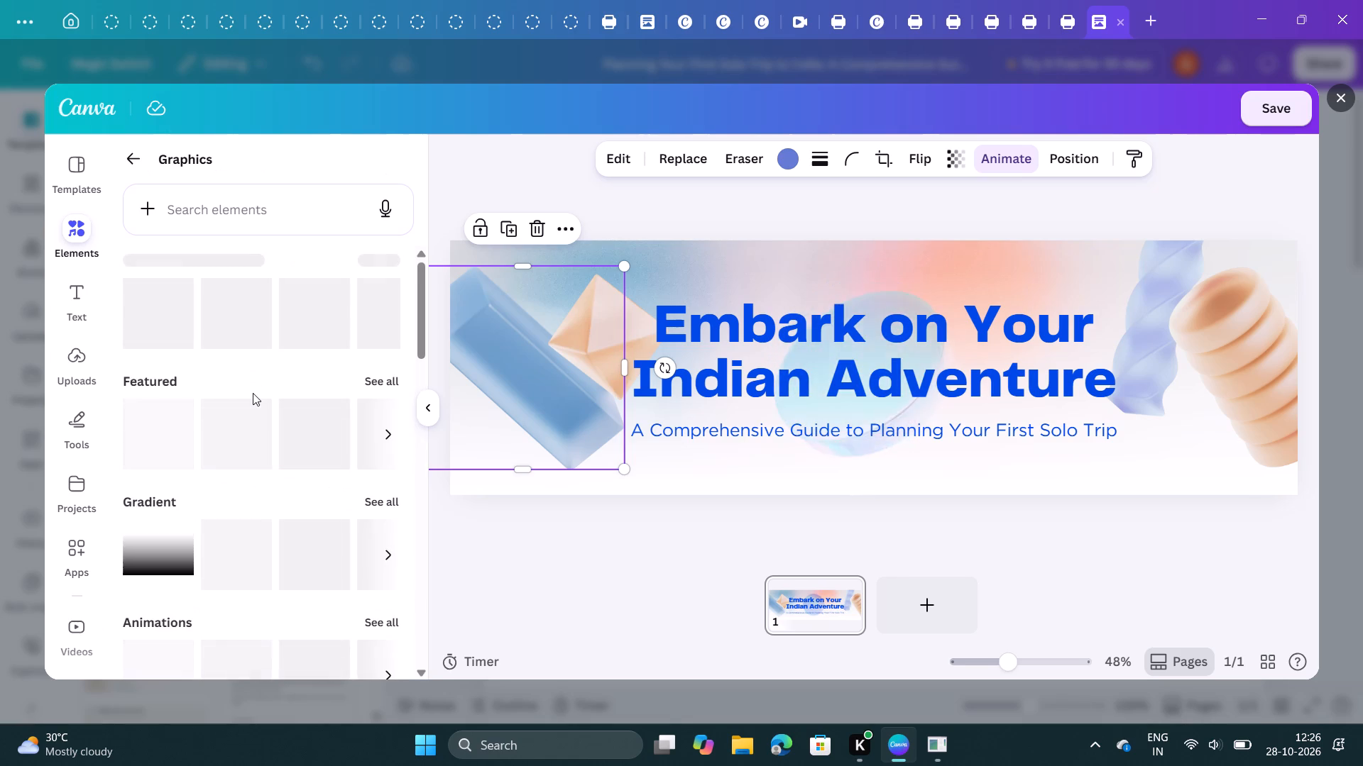
scroll(215, 543, "down", 1)
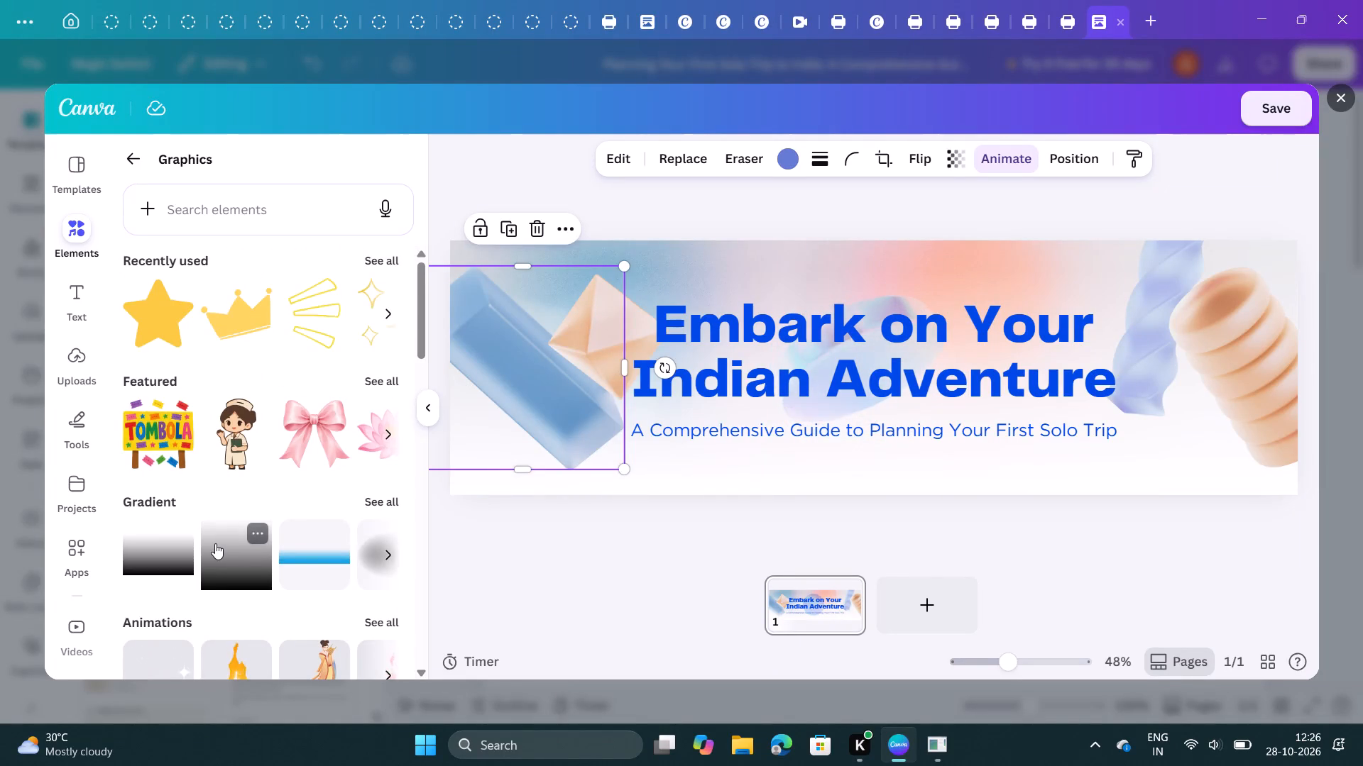
scroll(215, 543, "down", 4)
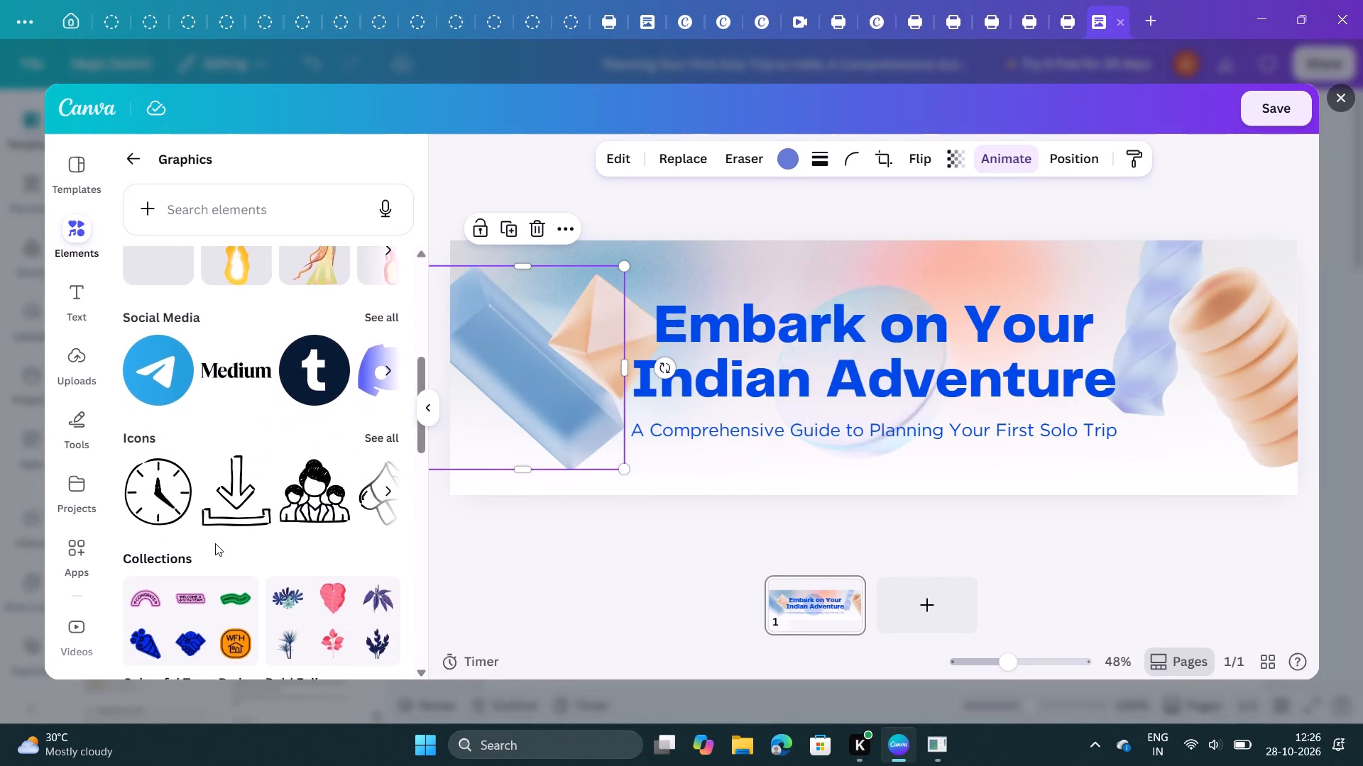
scroll(215, 543, "down", 5)
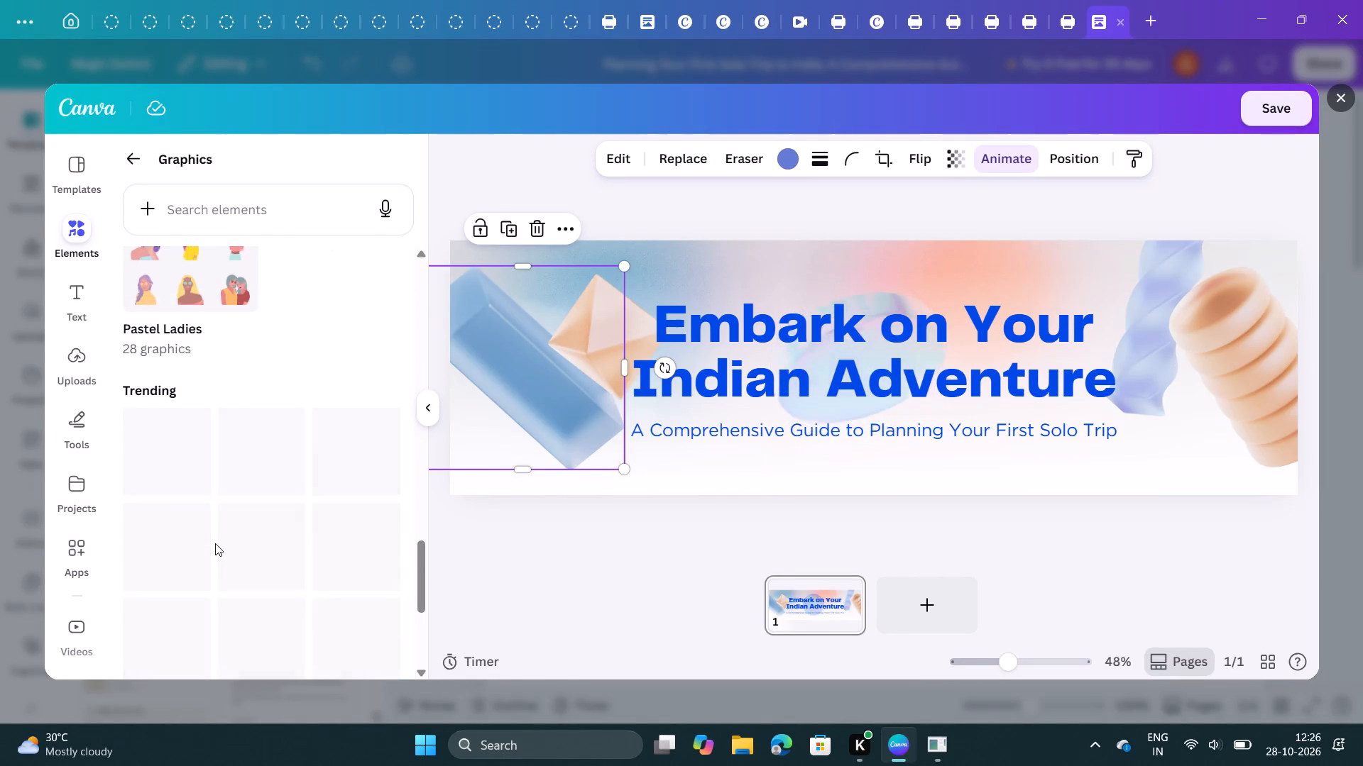
scroll(215, 543, "down", 2)
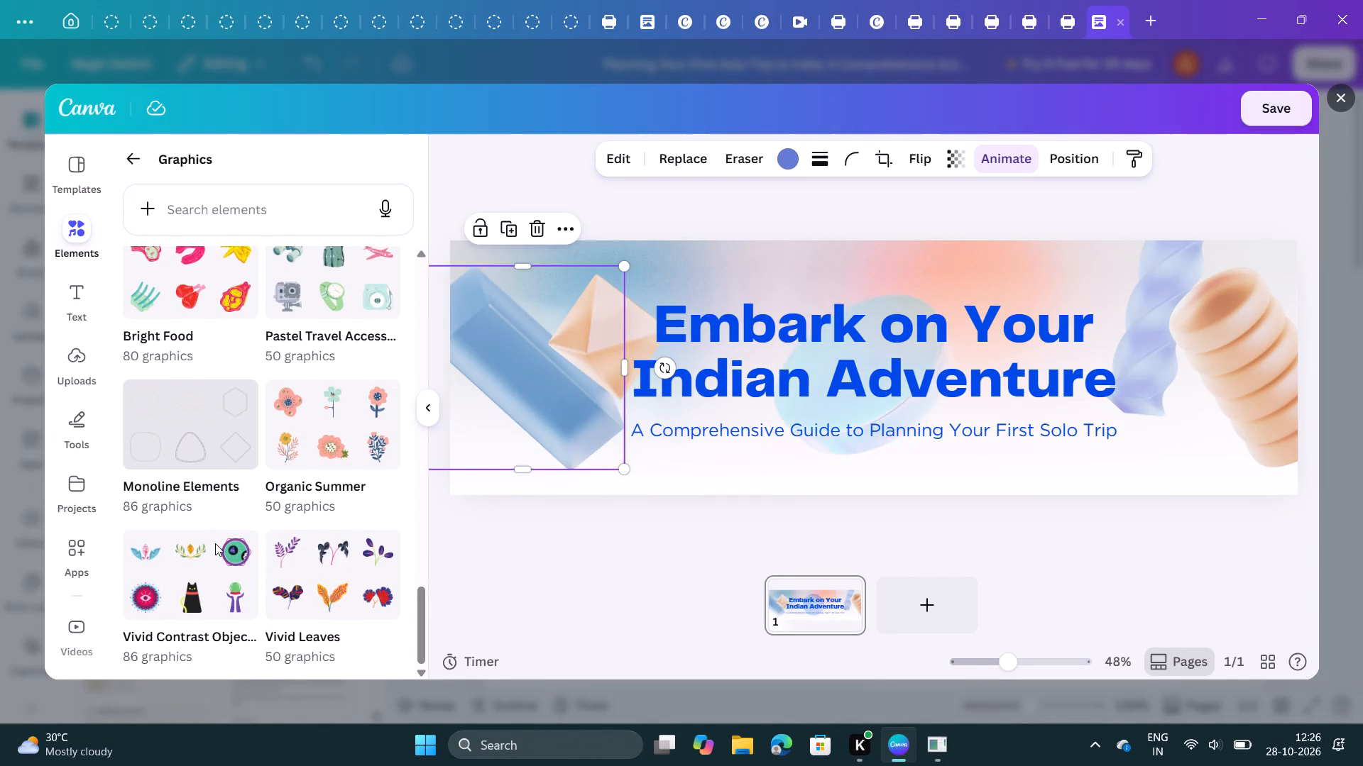
scroll(215, 543, "down", 2)
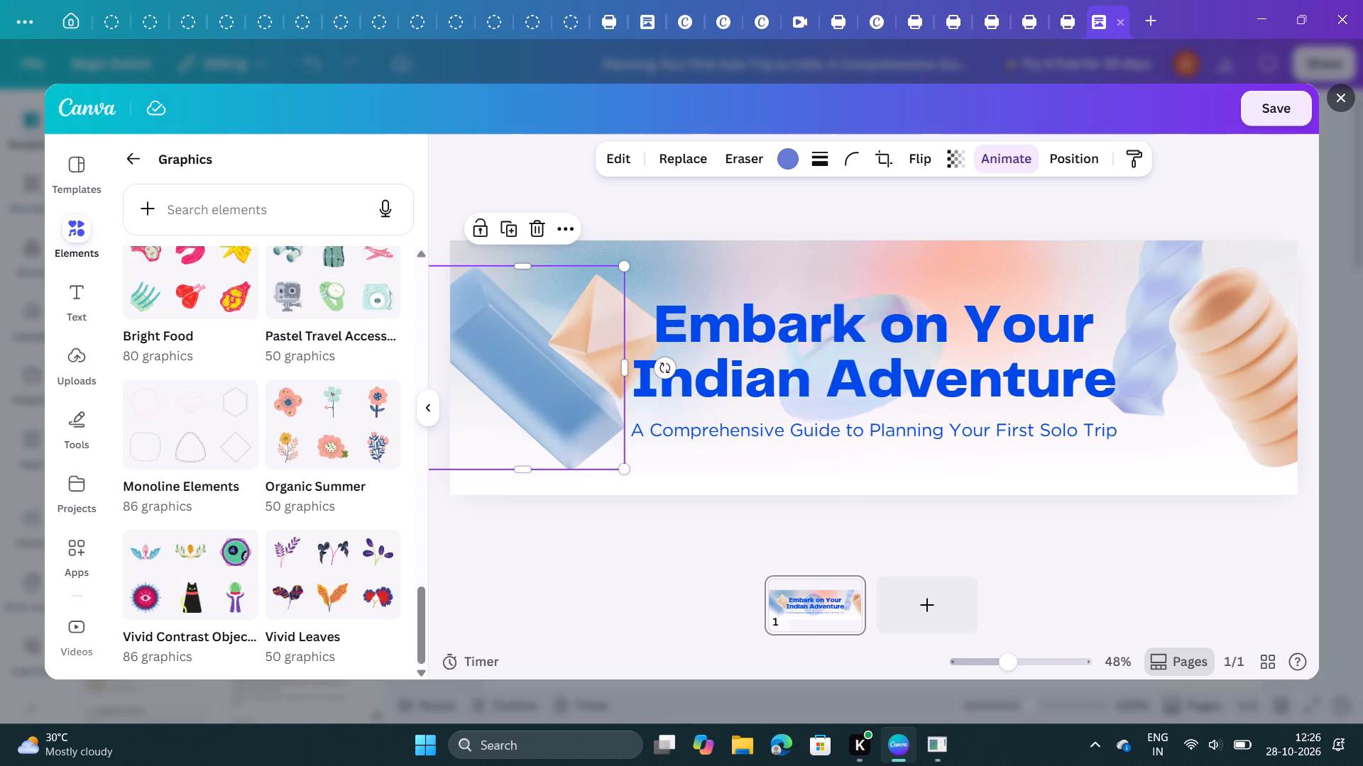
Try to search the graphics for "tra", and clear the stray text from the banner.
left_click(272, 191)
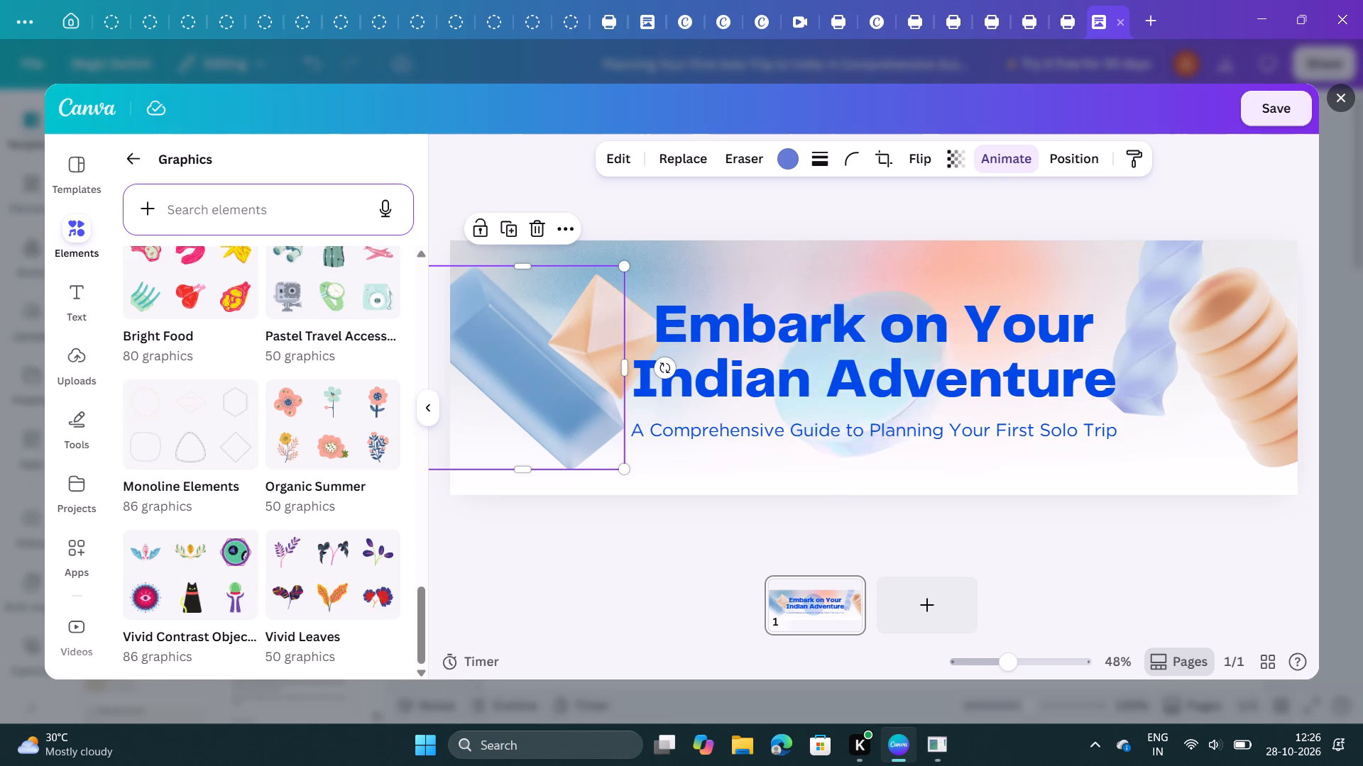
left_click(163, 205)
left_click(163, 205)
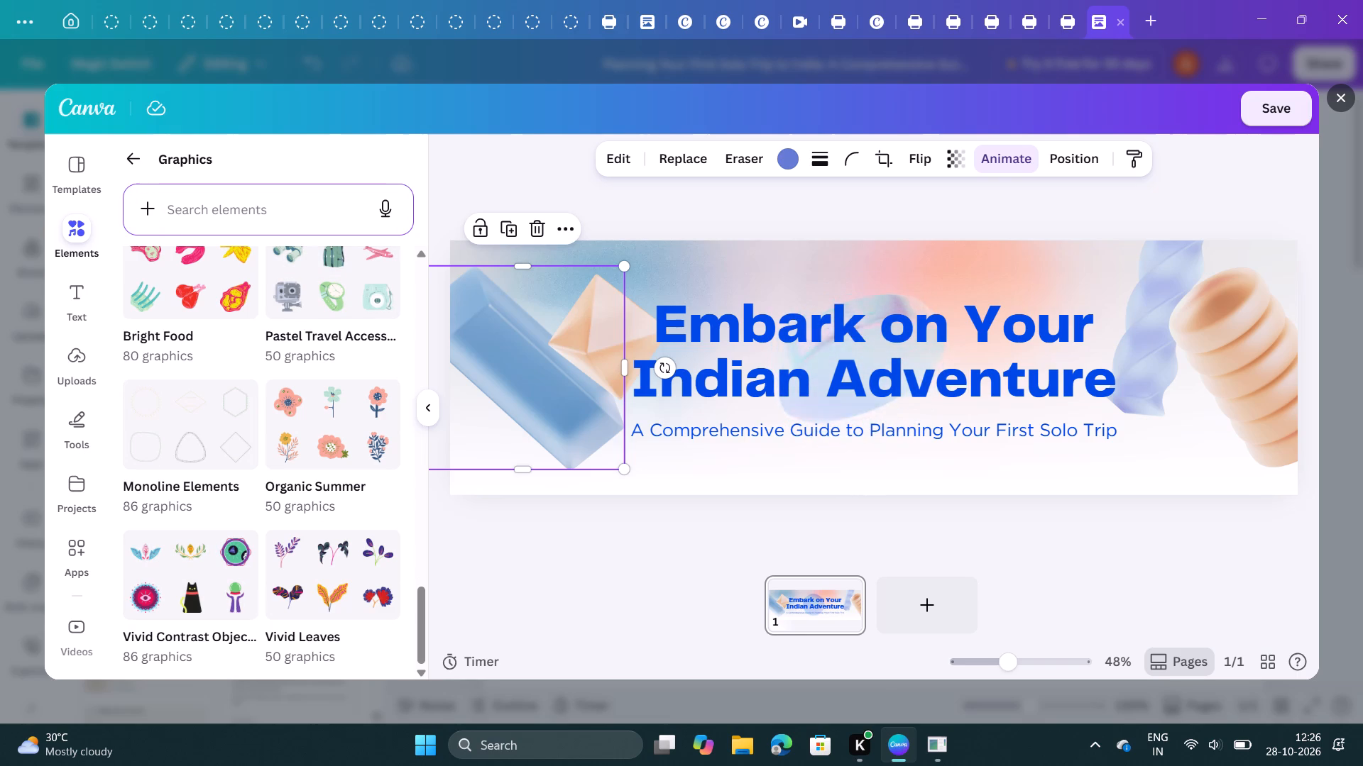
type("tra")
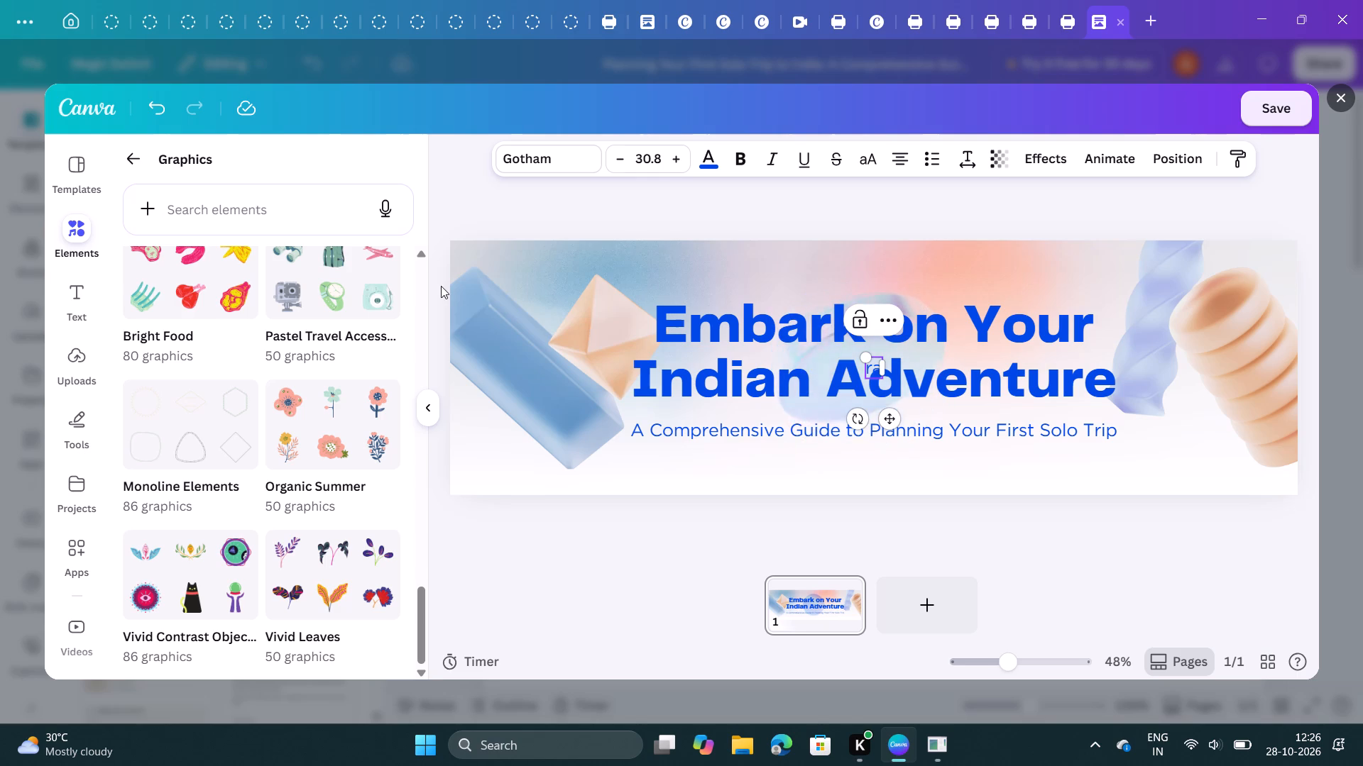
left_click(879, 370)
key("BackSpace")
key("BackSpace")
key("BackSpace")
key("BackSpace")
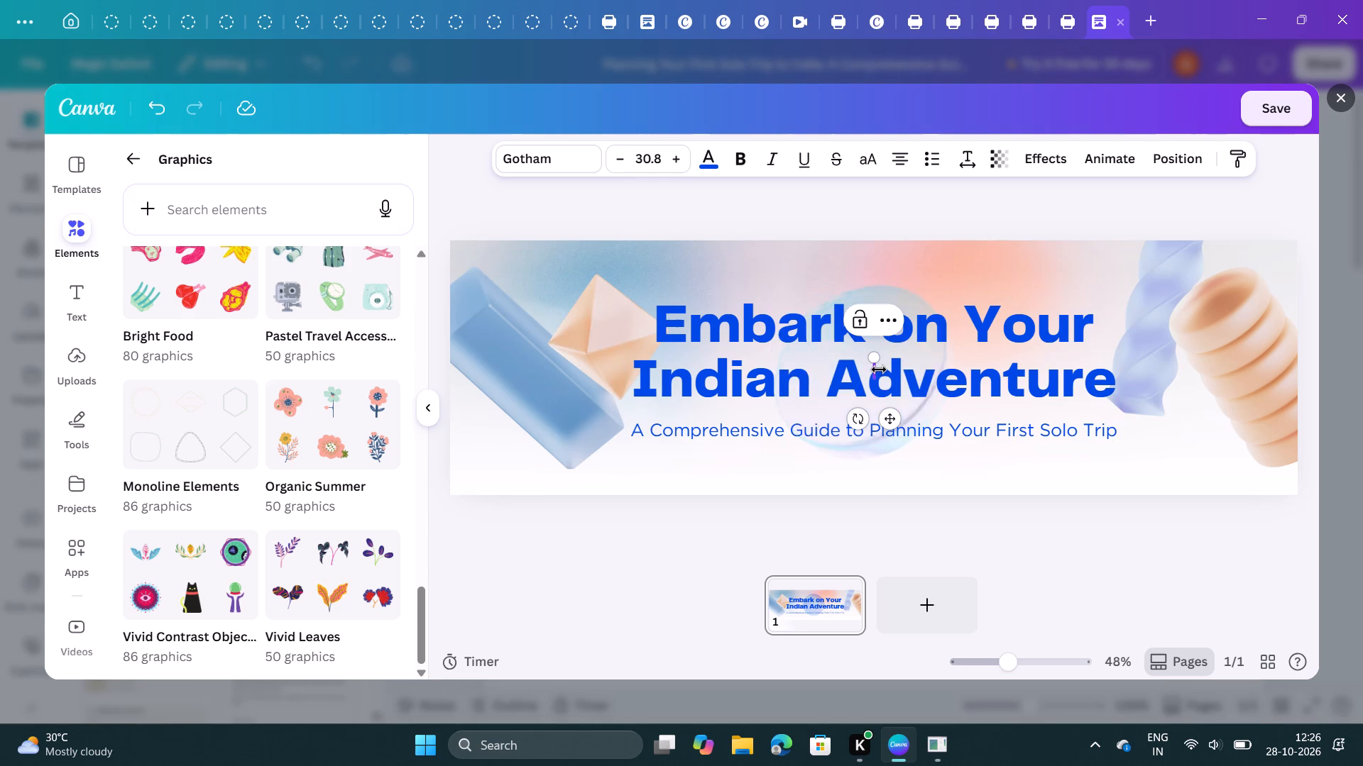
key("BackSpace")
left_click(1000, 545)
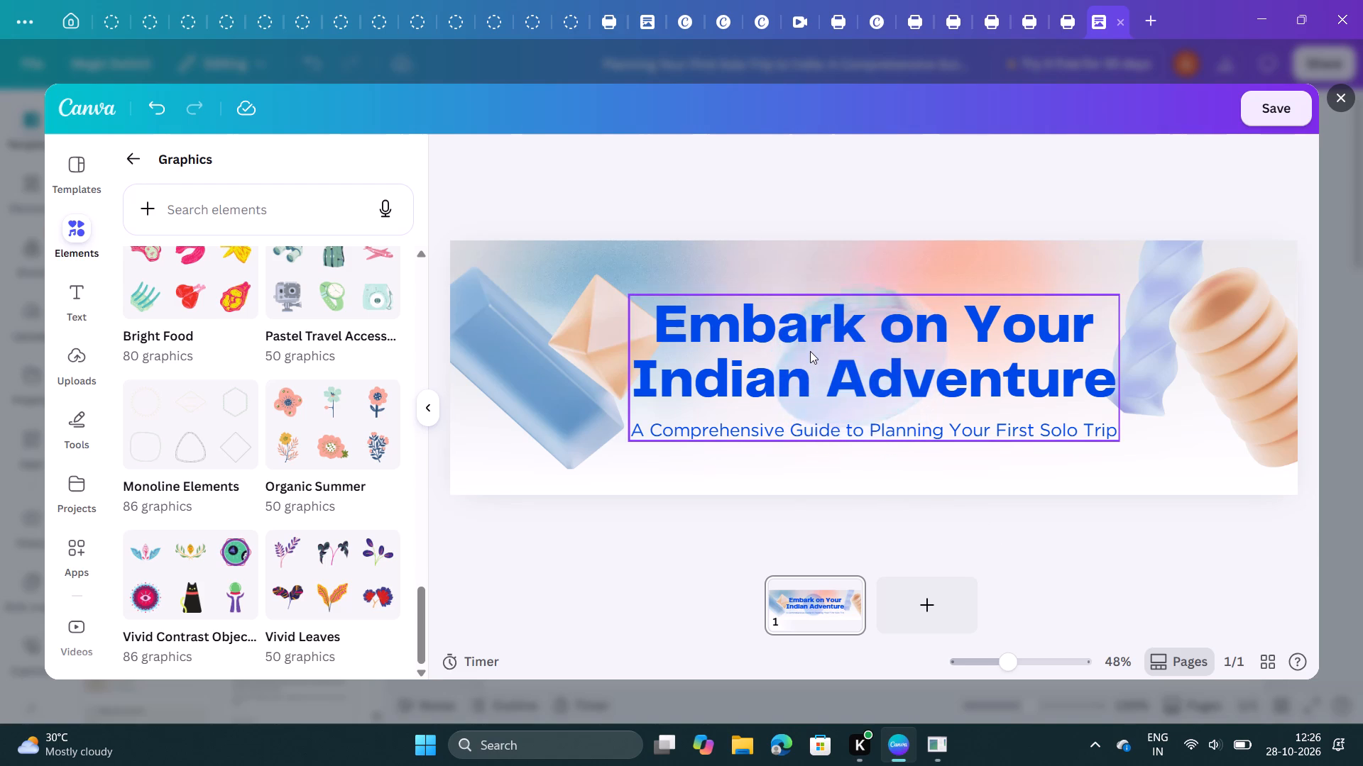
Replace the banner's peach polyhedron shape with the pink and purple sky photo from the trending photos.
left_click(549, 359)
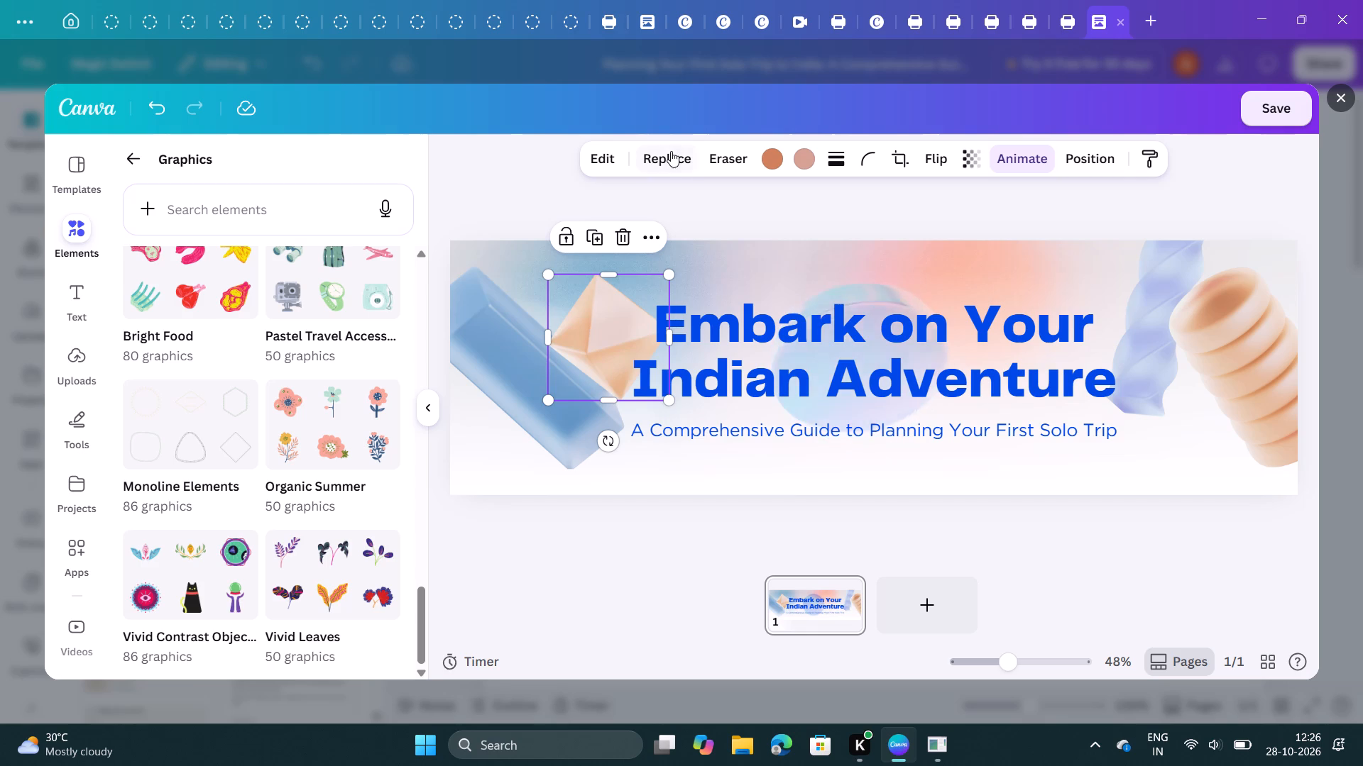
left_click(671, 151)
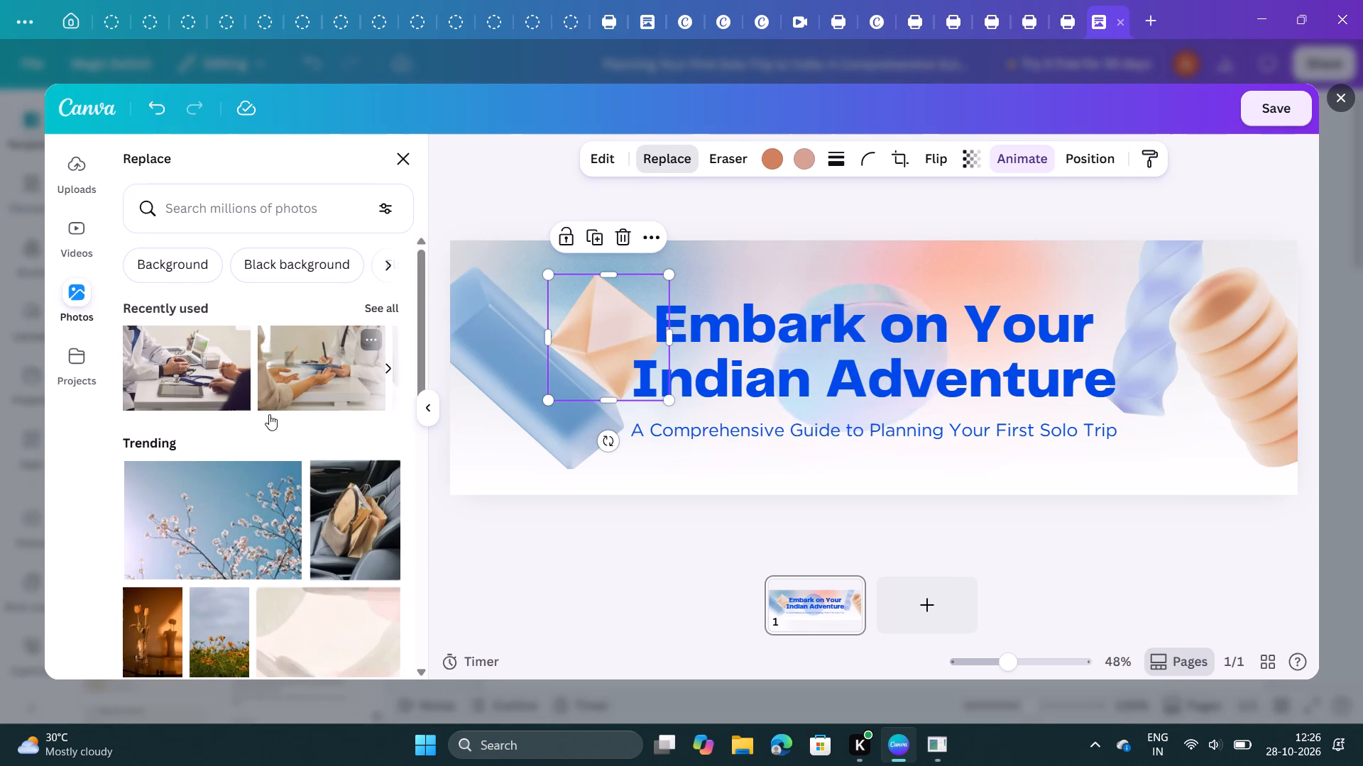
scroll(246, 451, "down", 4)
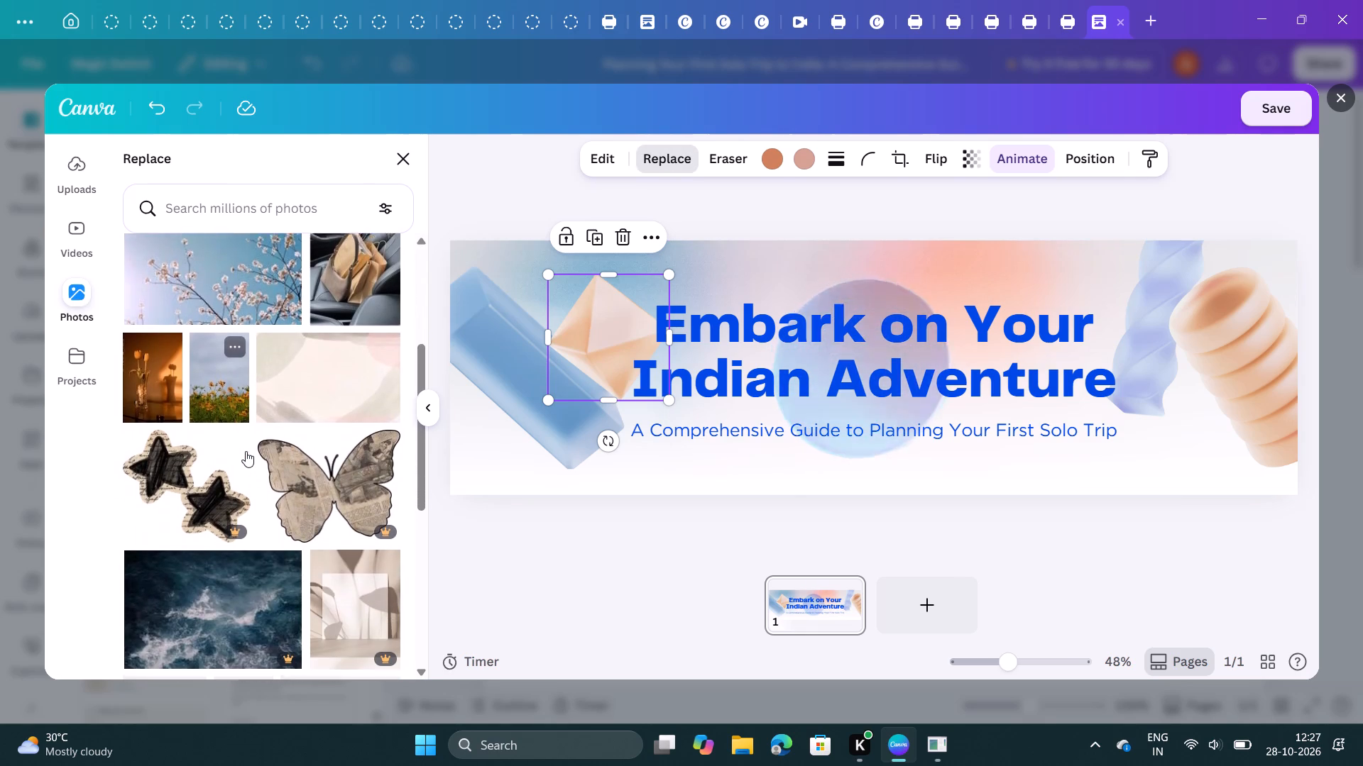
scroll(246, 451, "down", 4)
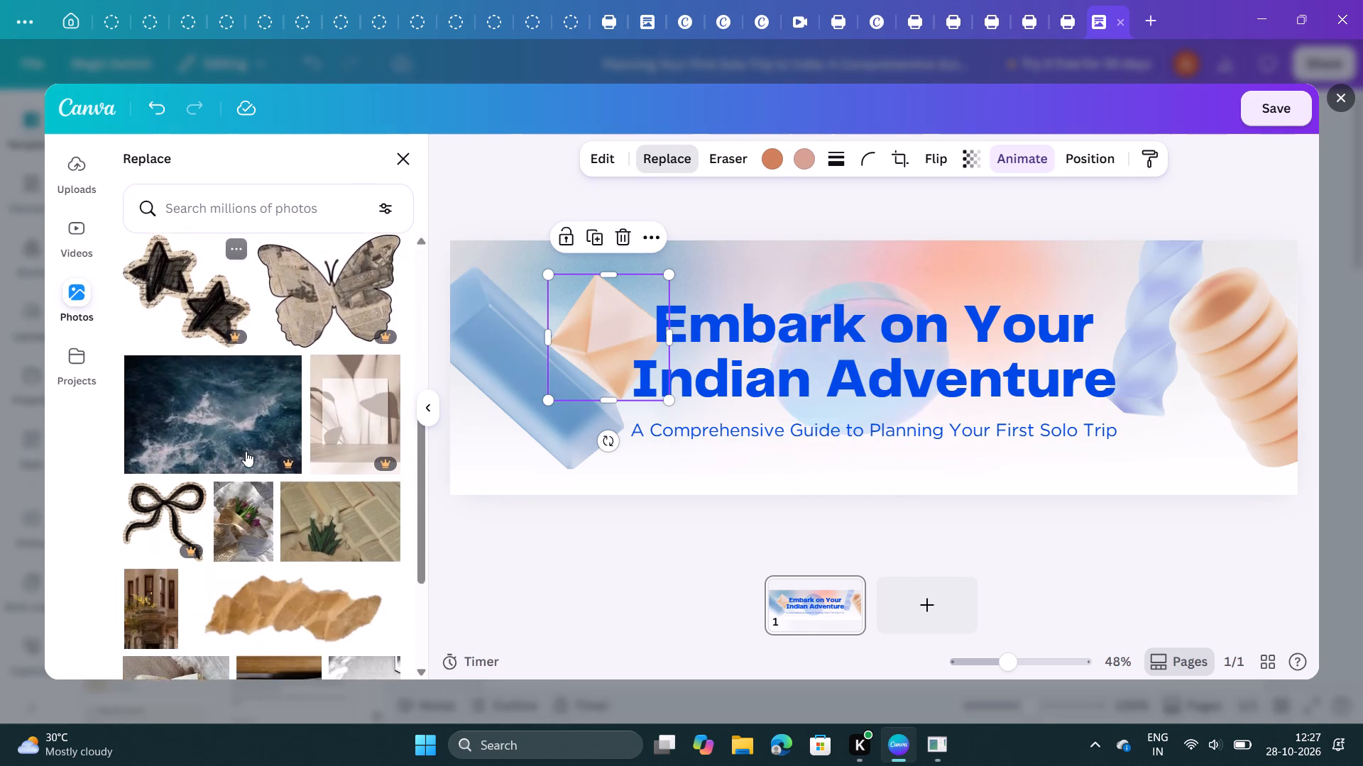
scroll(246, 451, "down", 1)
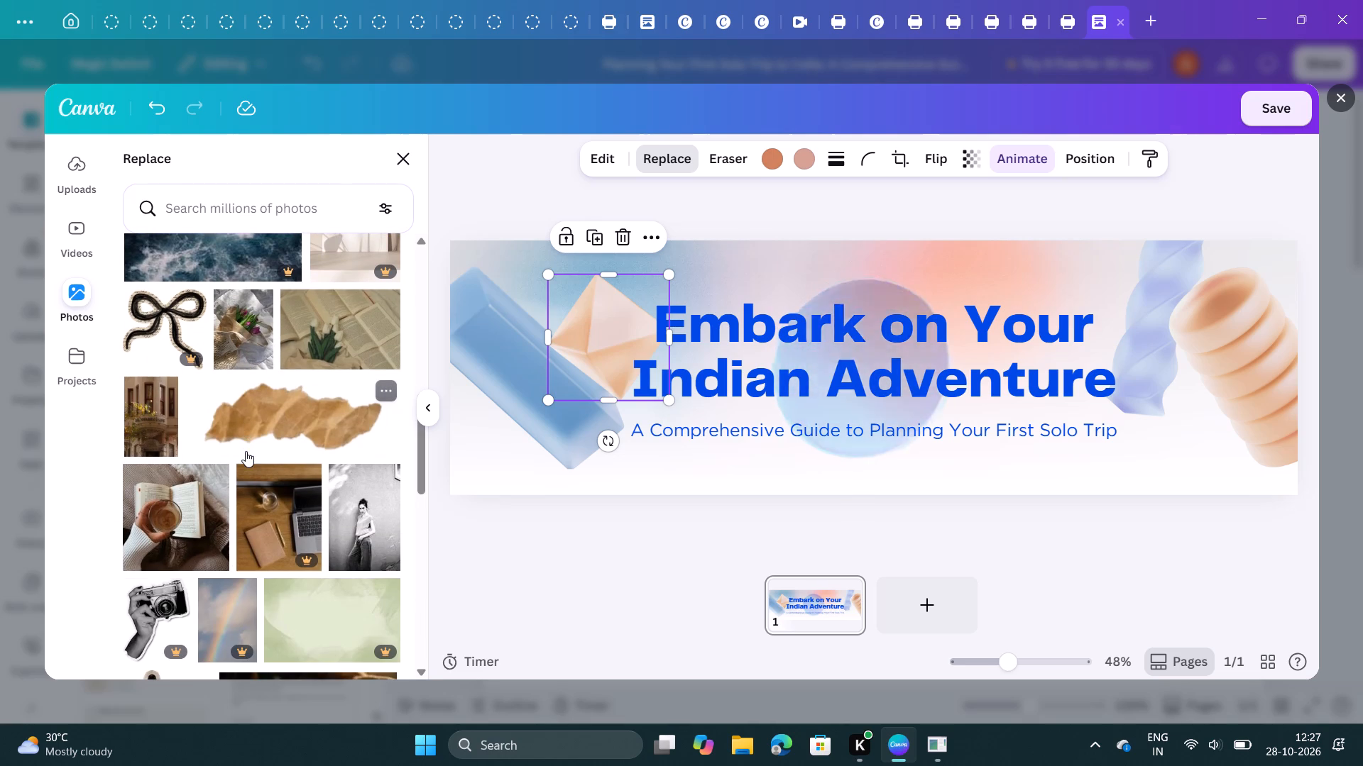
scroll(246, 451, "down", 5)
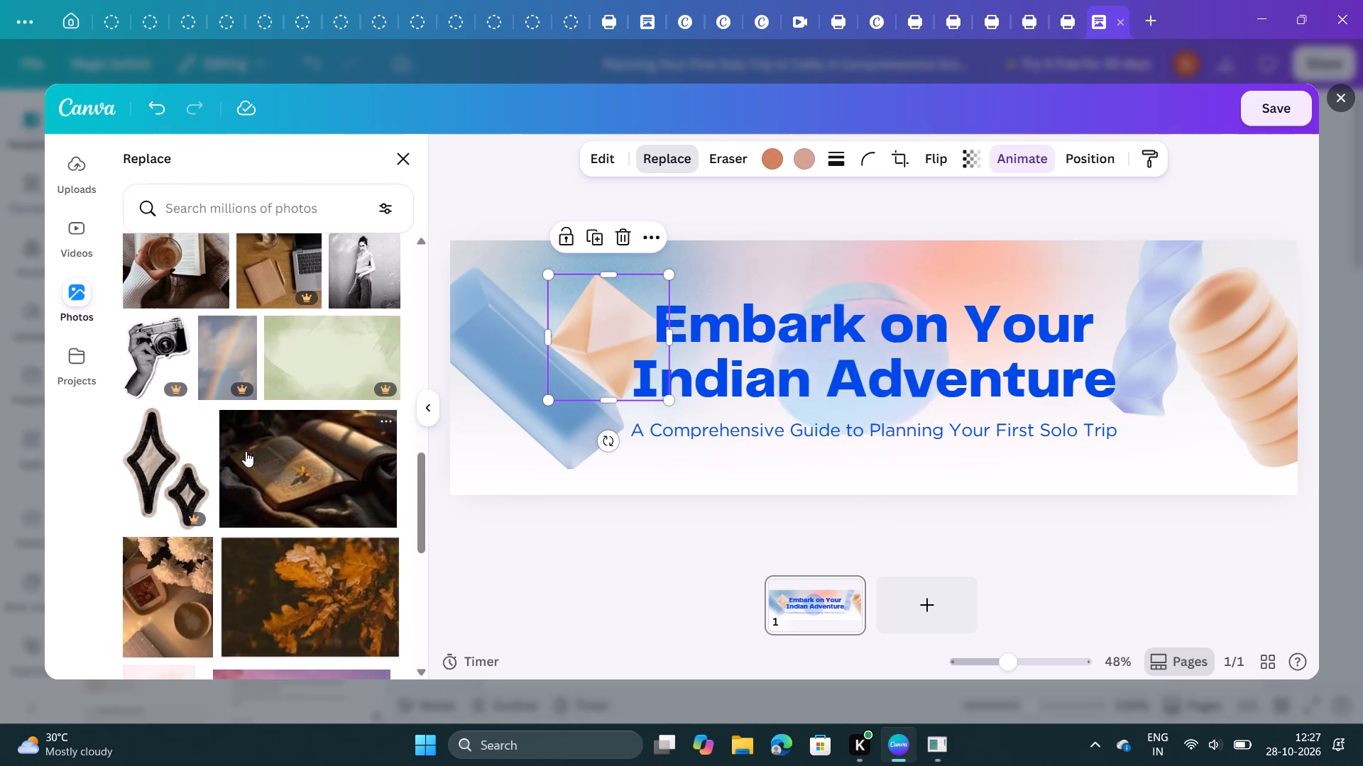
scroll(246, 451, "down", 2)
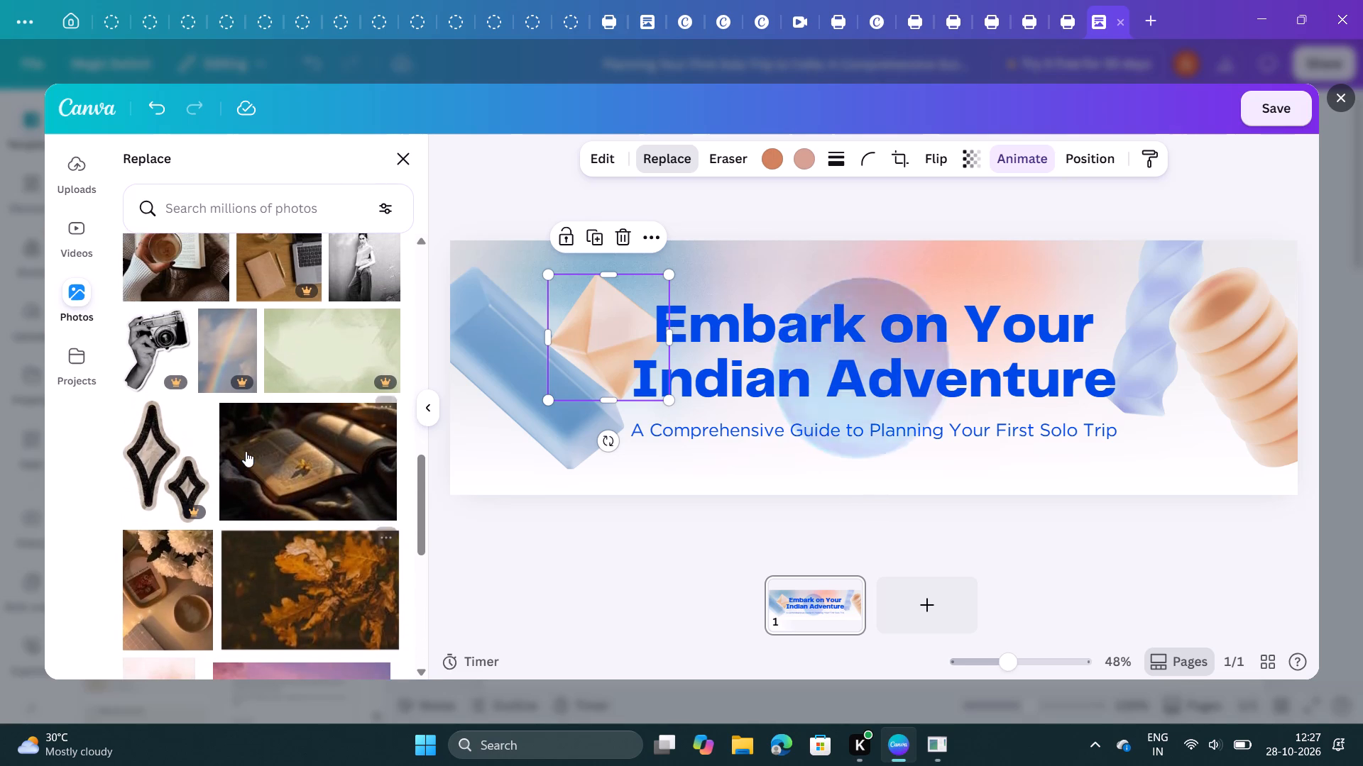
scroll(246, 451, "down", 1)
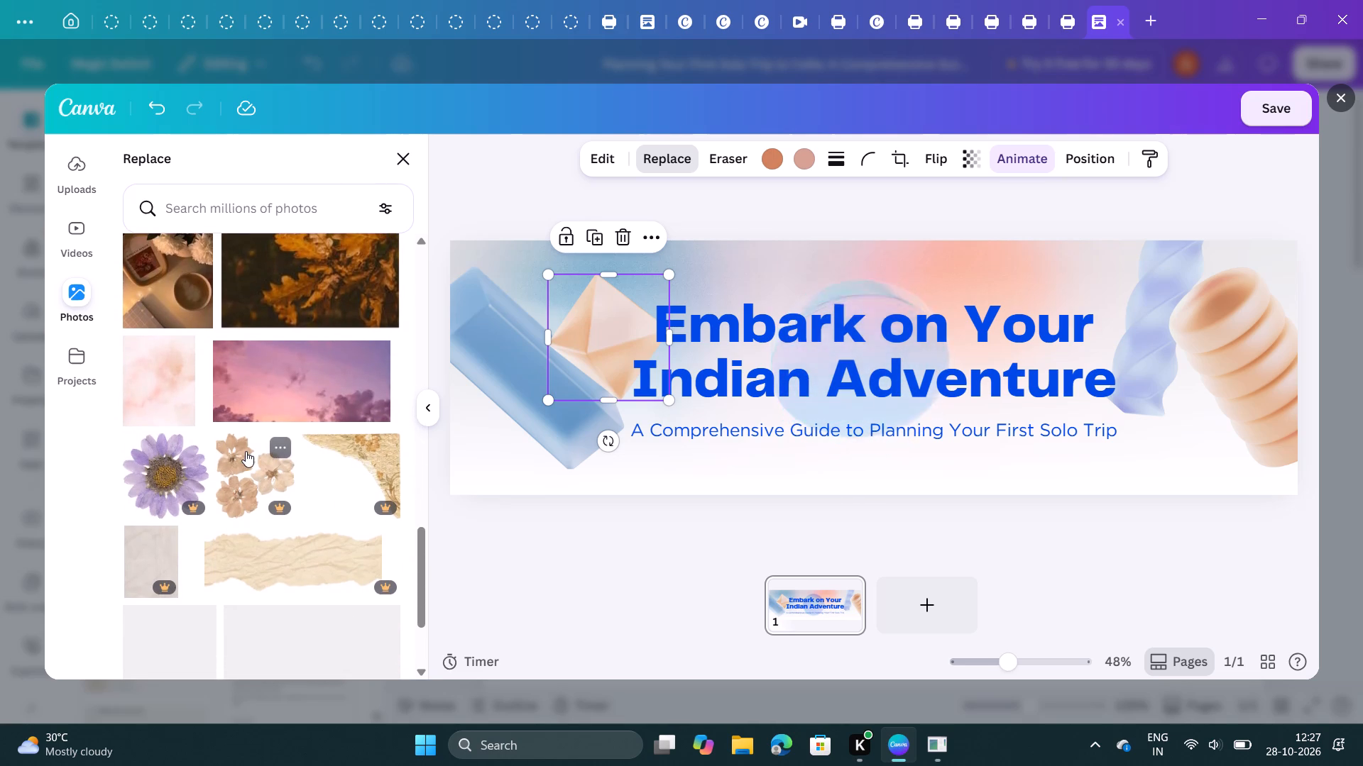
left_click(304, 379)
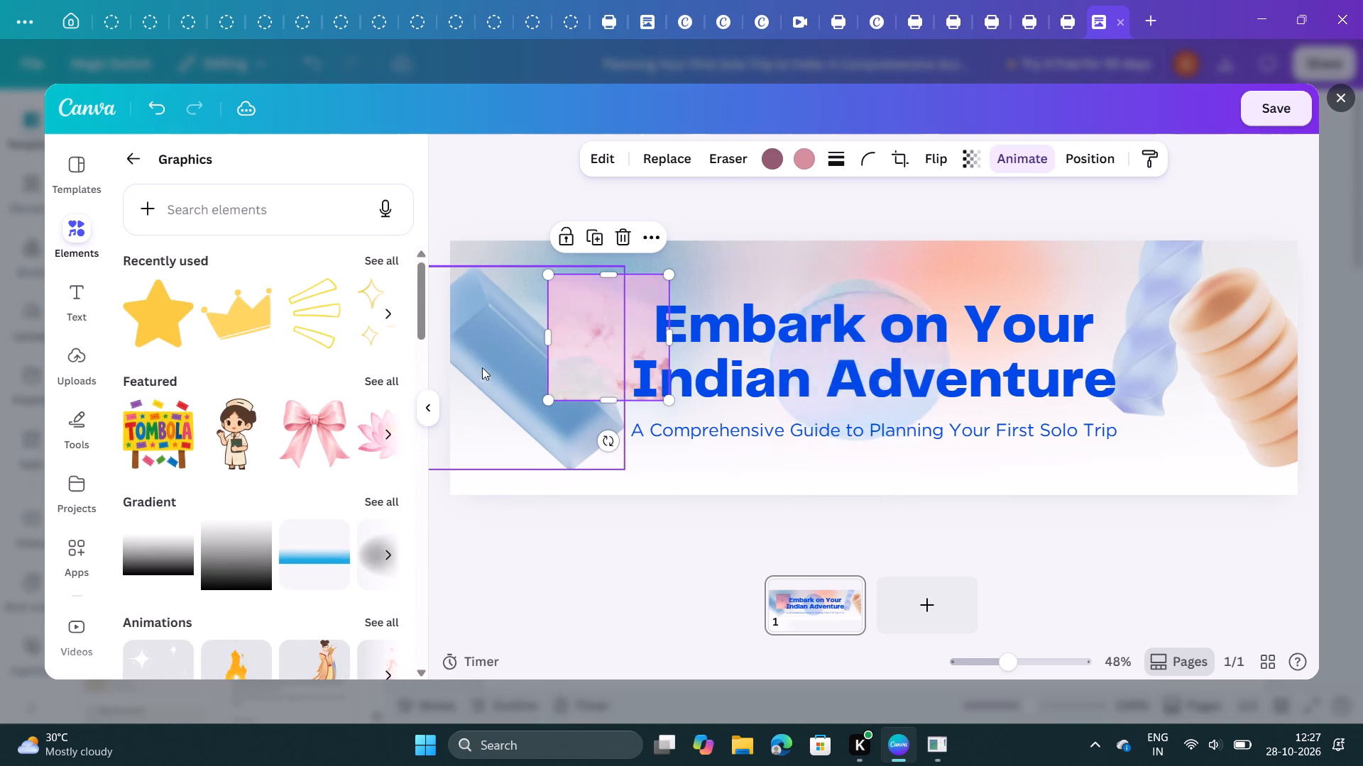
Replace the pink sky image beside the banner title with the trending photo of a coffee cup and white flowers.
scroll(253, 432, "down", 3)
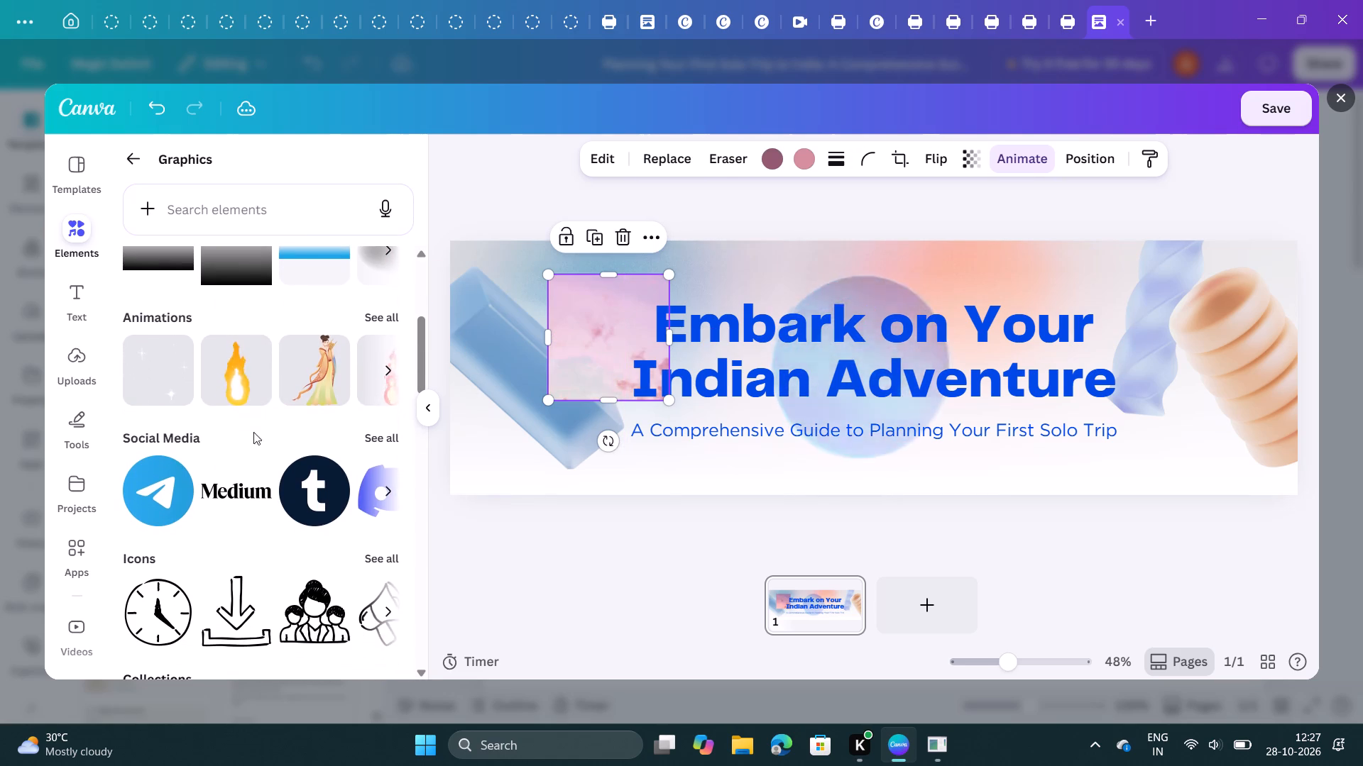
left_click(665, 162)
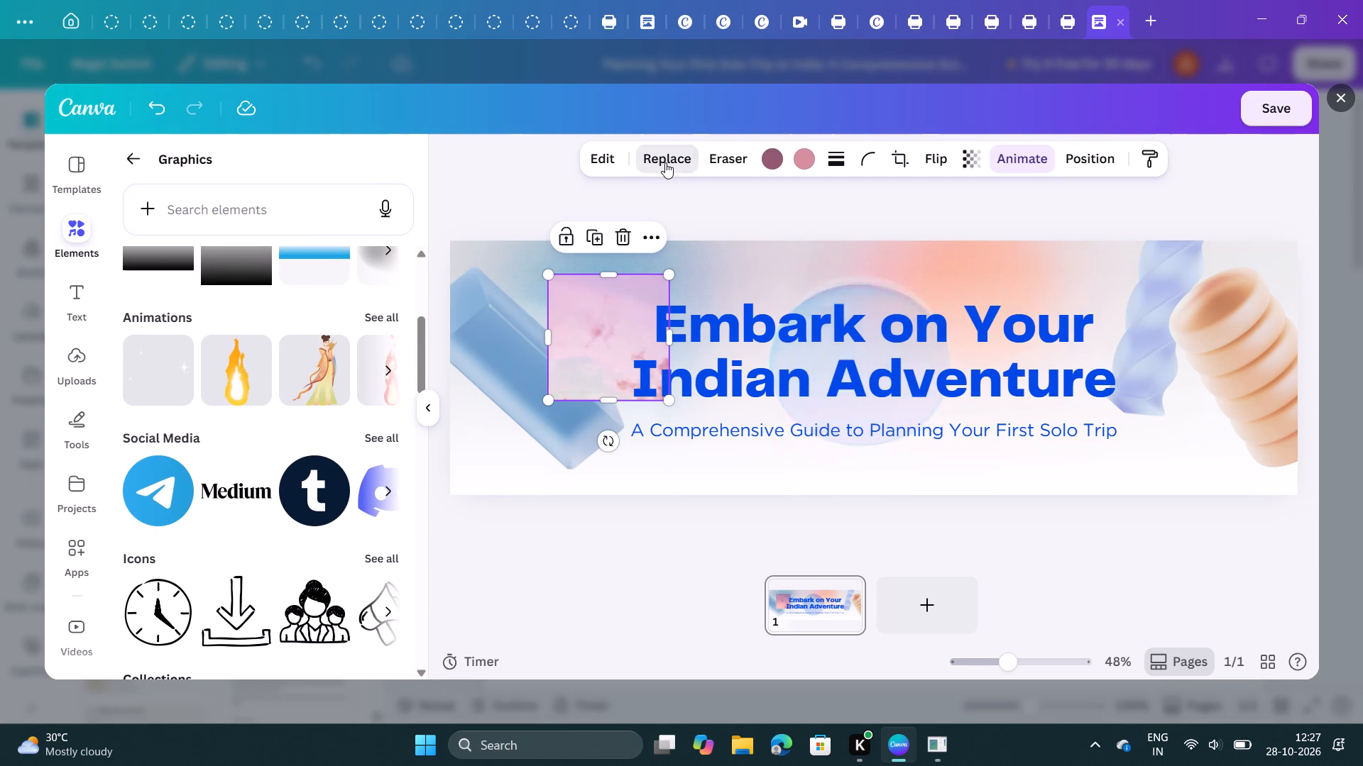
scroll(153, 585, "down", 1)
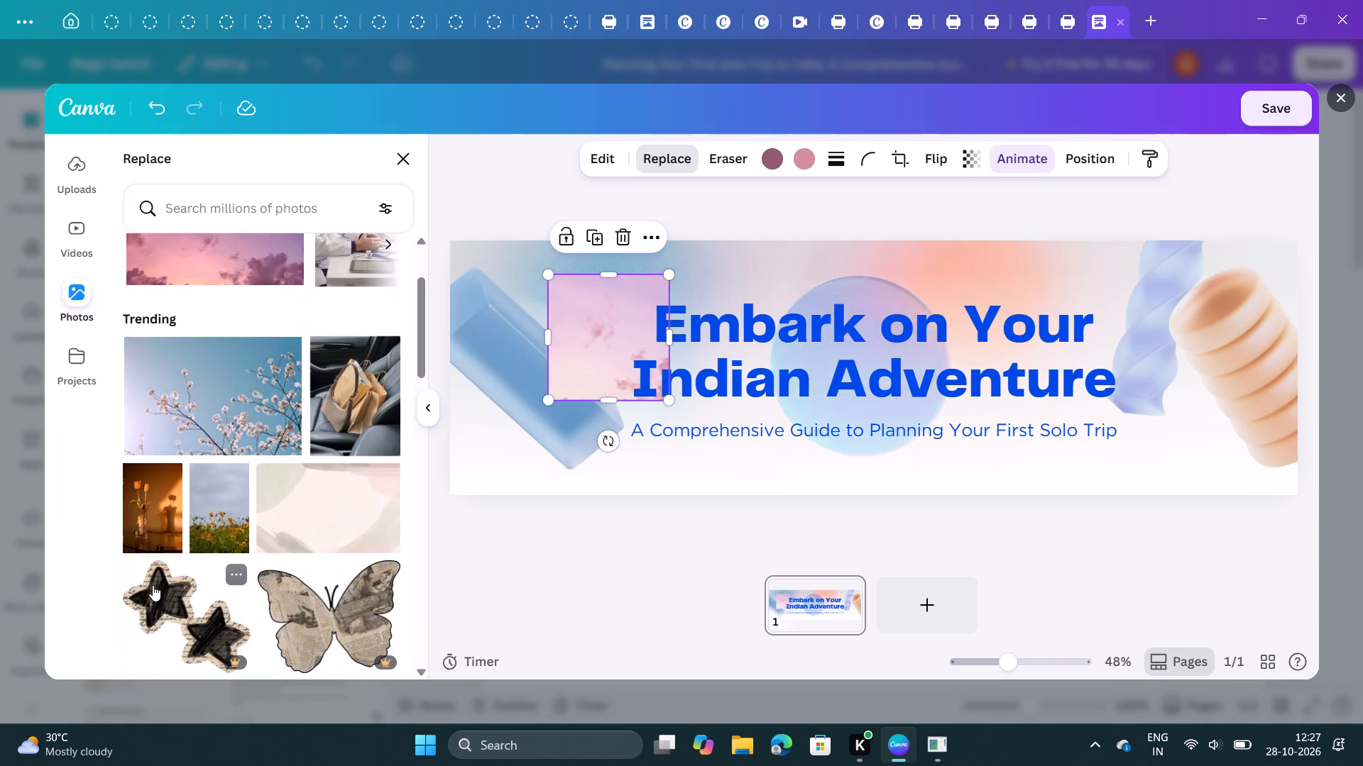
scroll(153, 585, "down", 3)
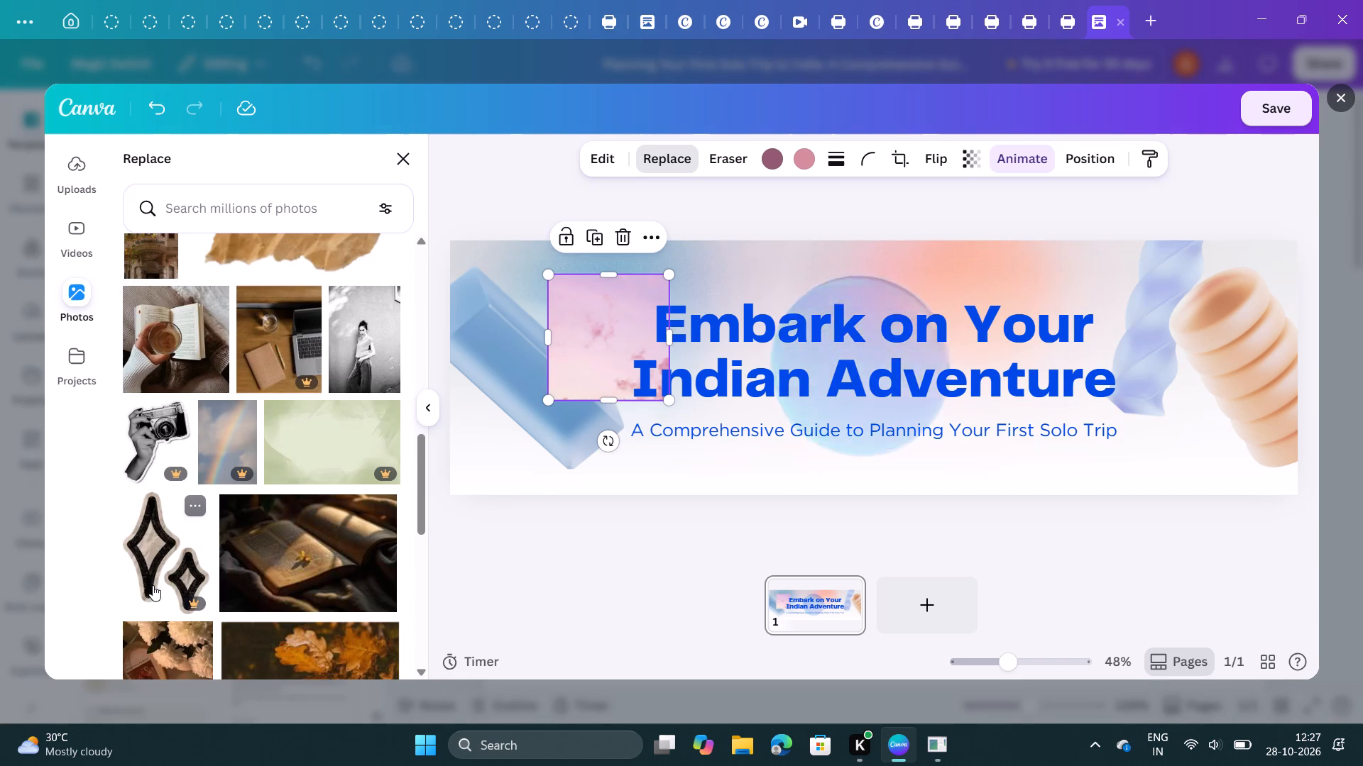
scroll(153, 585, "down", 2)
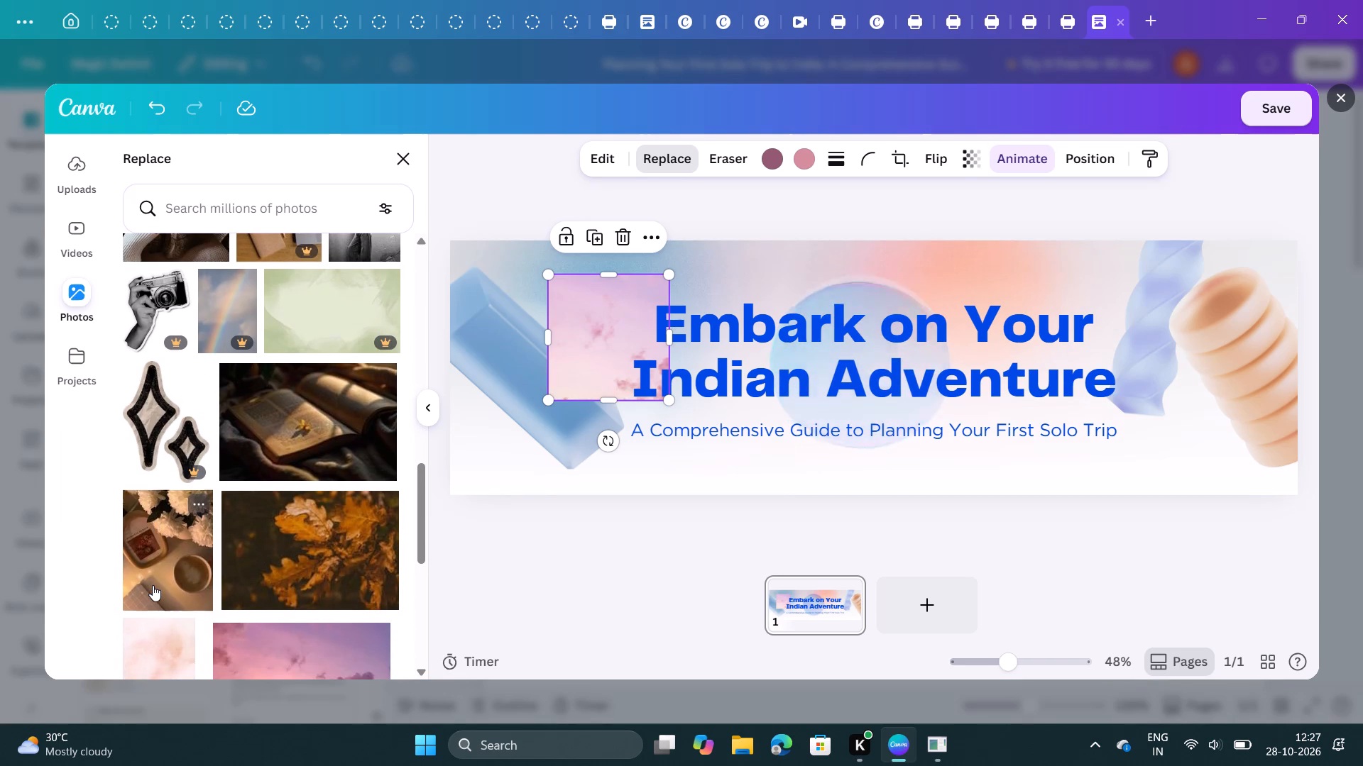
left_click(153, 585)
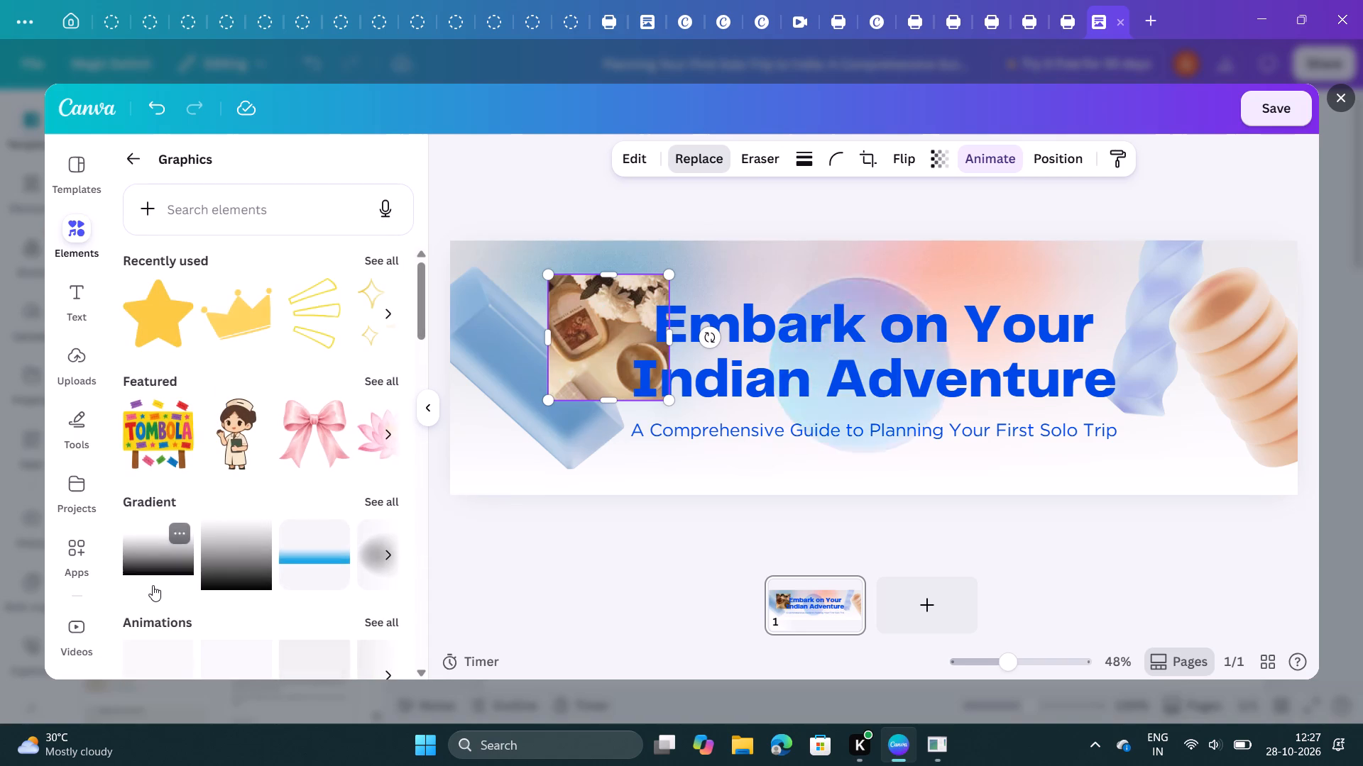
Replace the banner's blue block with the dark trending photo of an open book with a leaf on it.
left_click(481, 365)
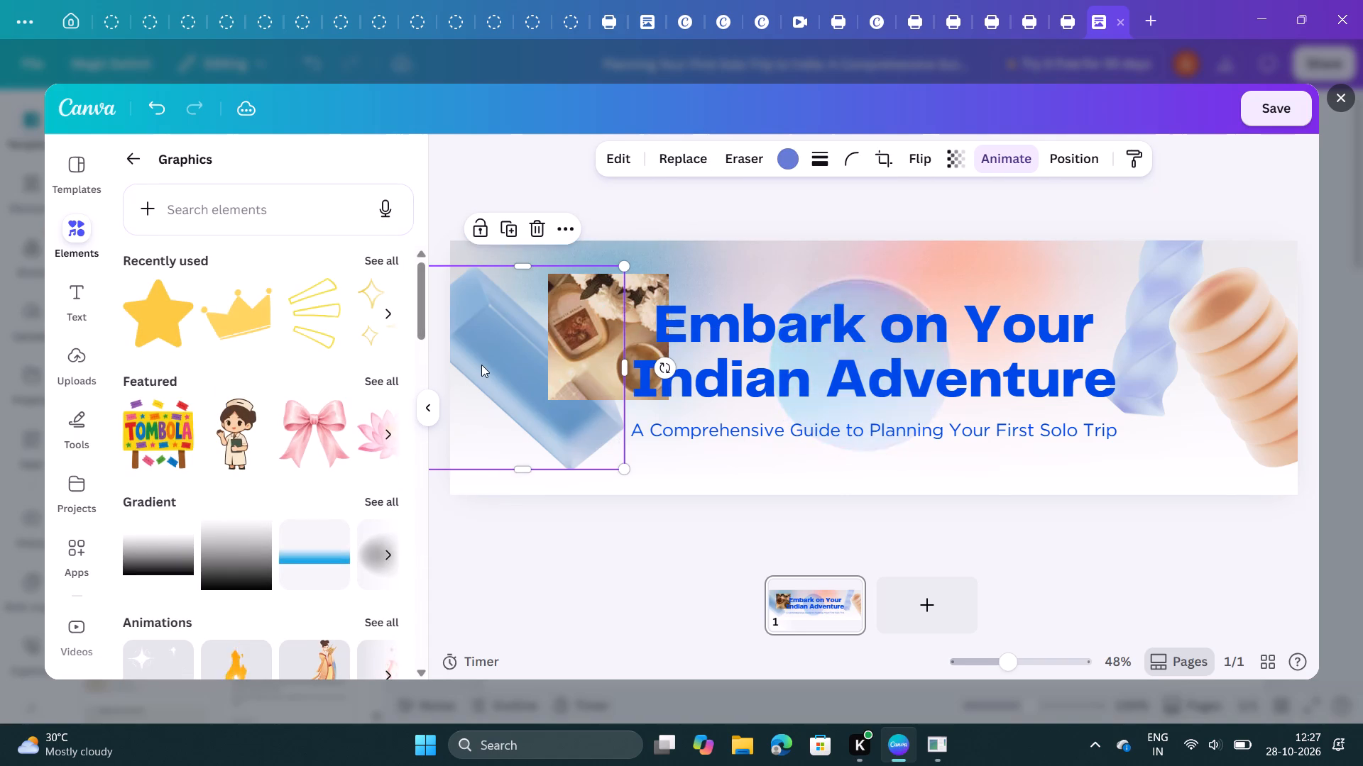
left_click(677, 147)
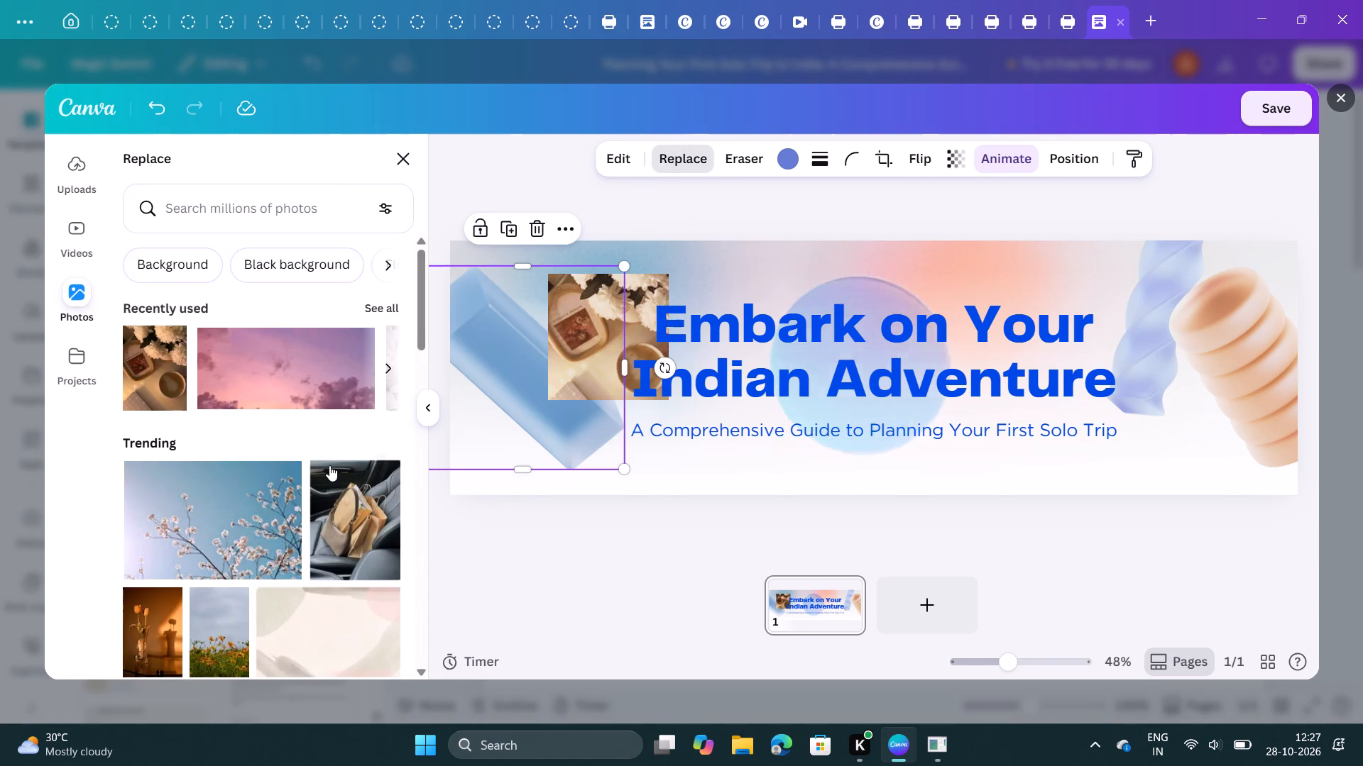
scroll(330, 465, "down", 7)
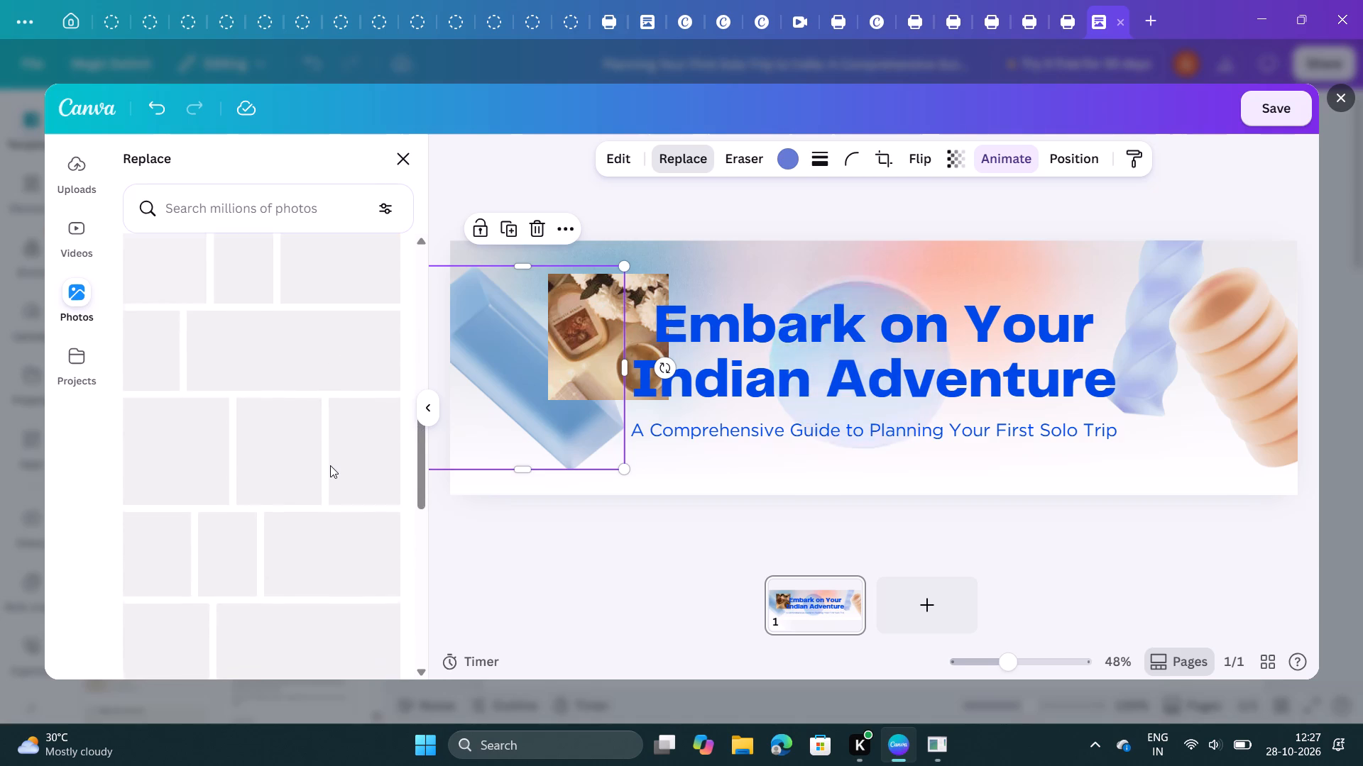
scroll(330, 465, "down", 1)
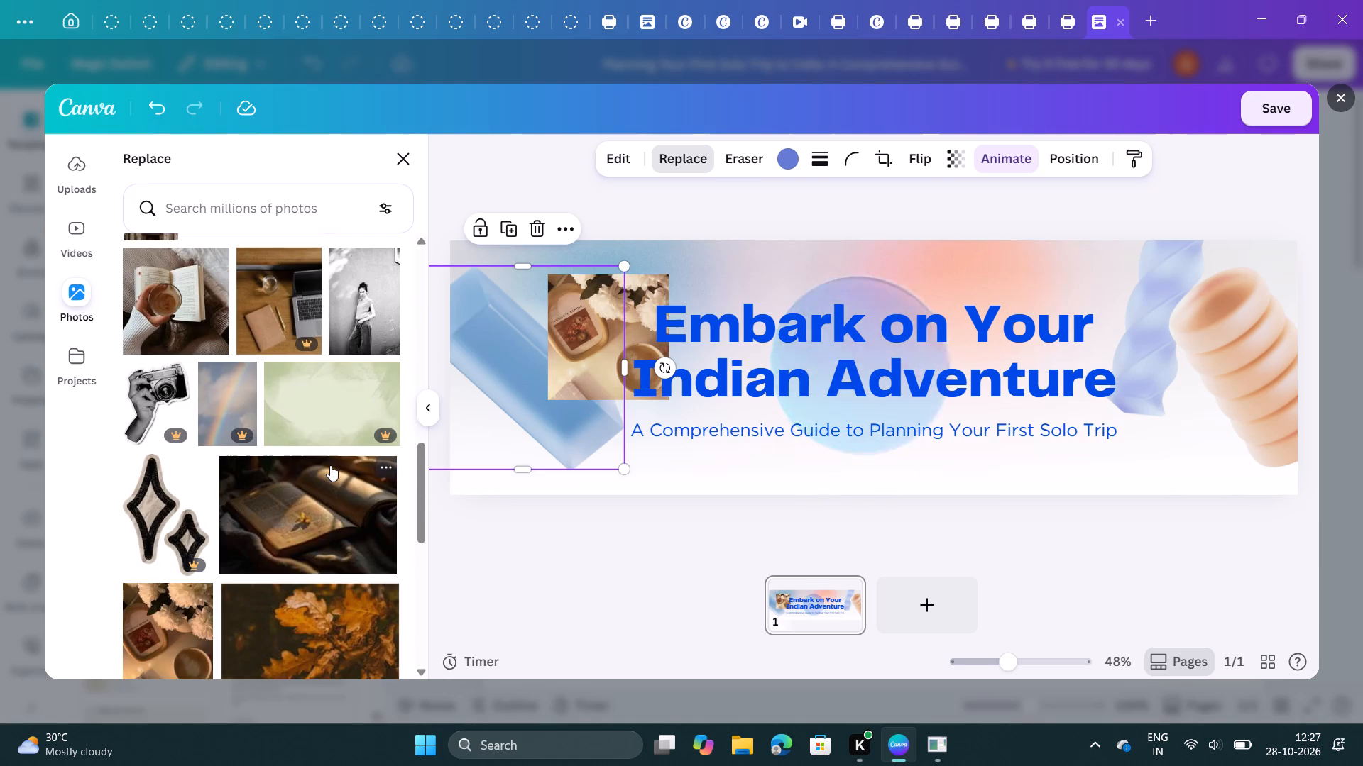
left_click(272, 526)
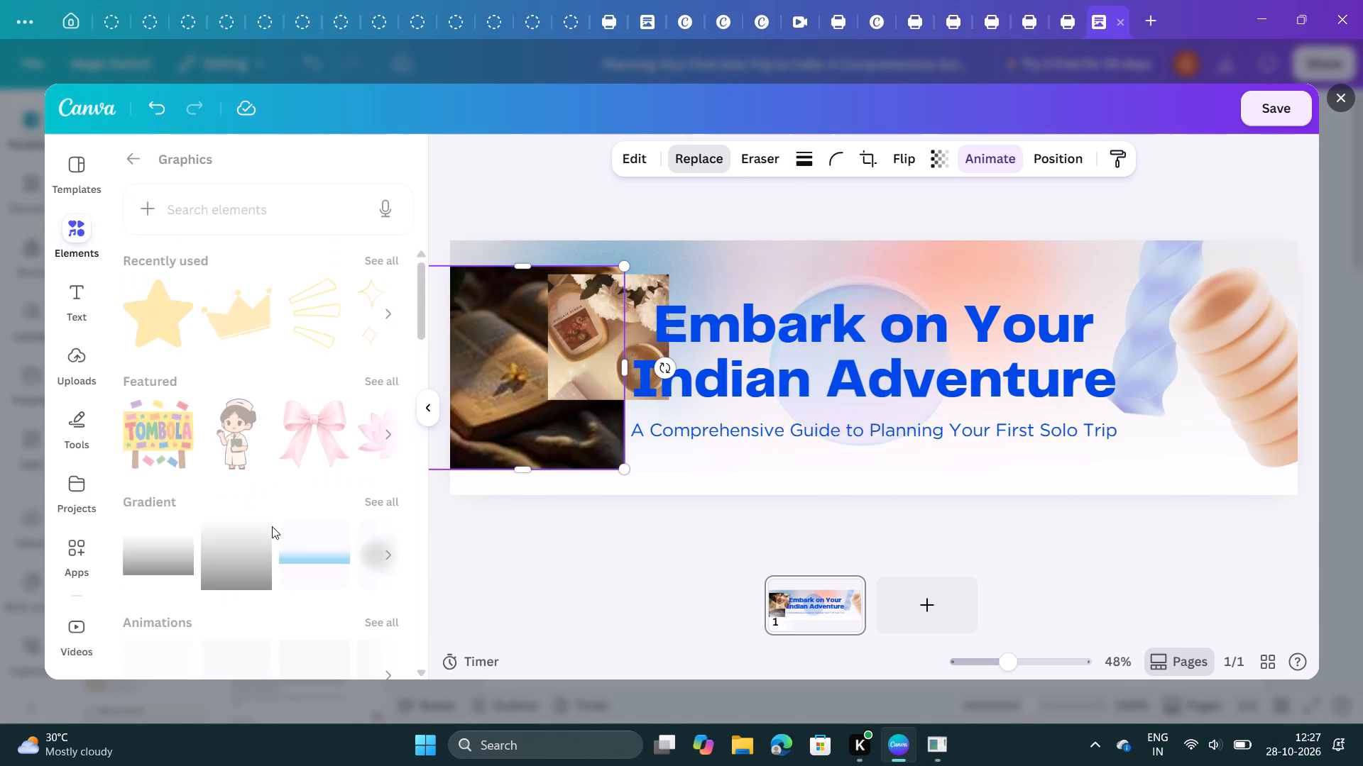
Delete the coffee cup and white flowers photo beside the banner title.
left_click(530, 574)
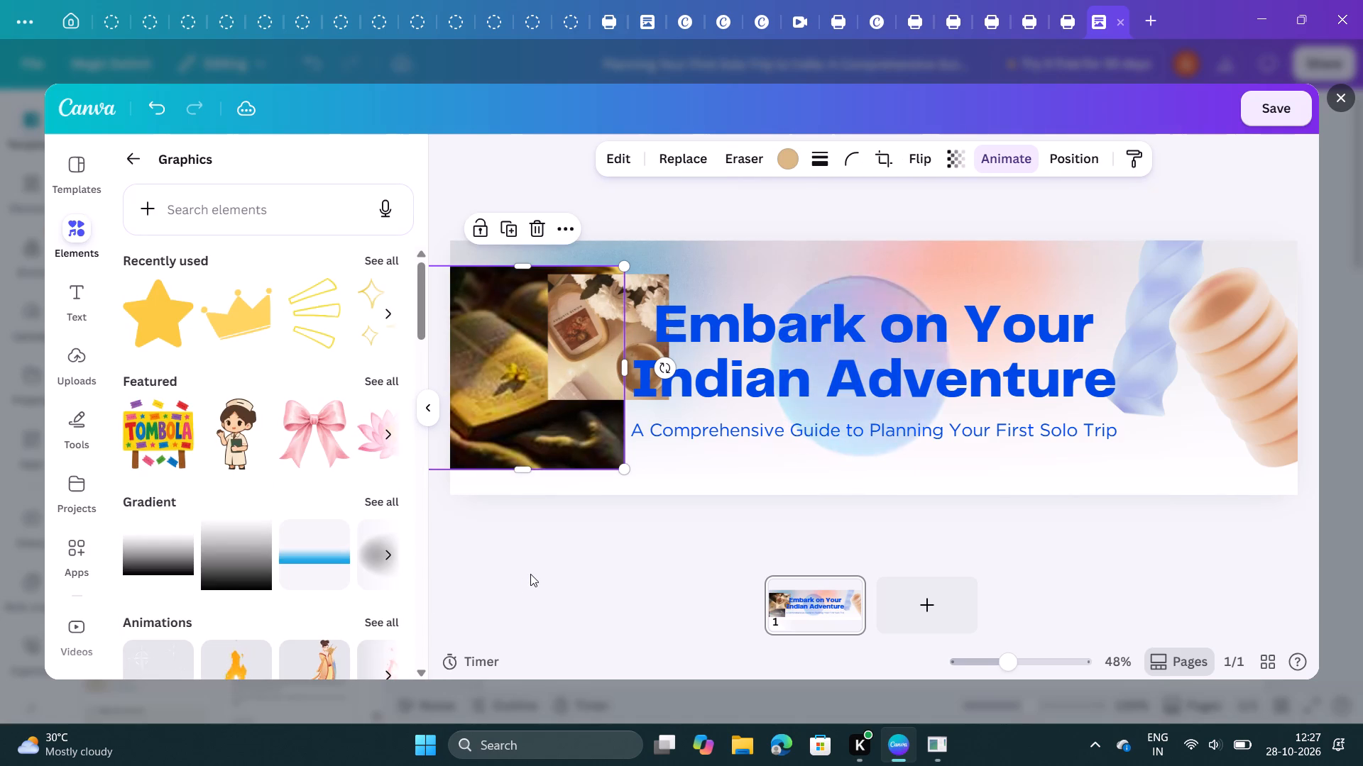
left_click(530, 574)
left_click(662, 540)
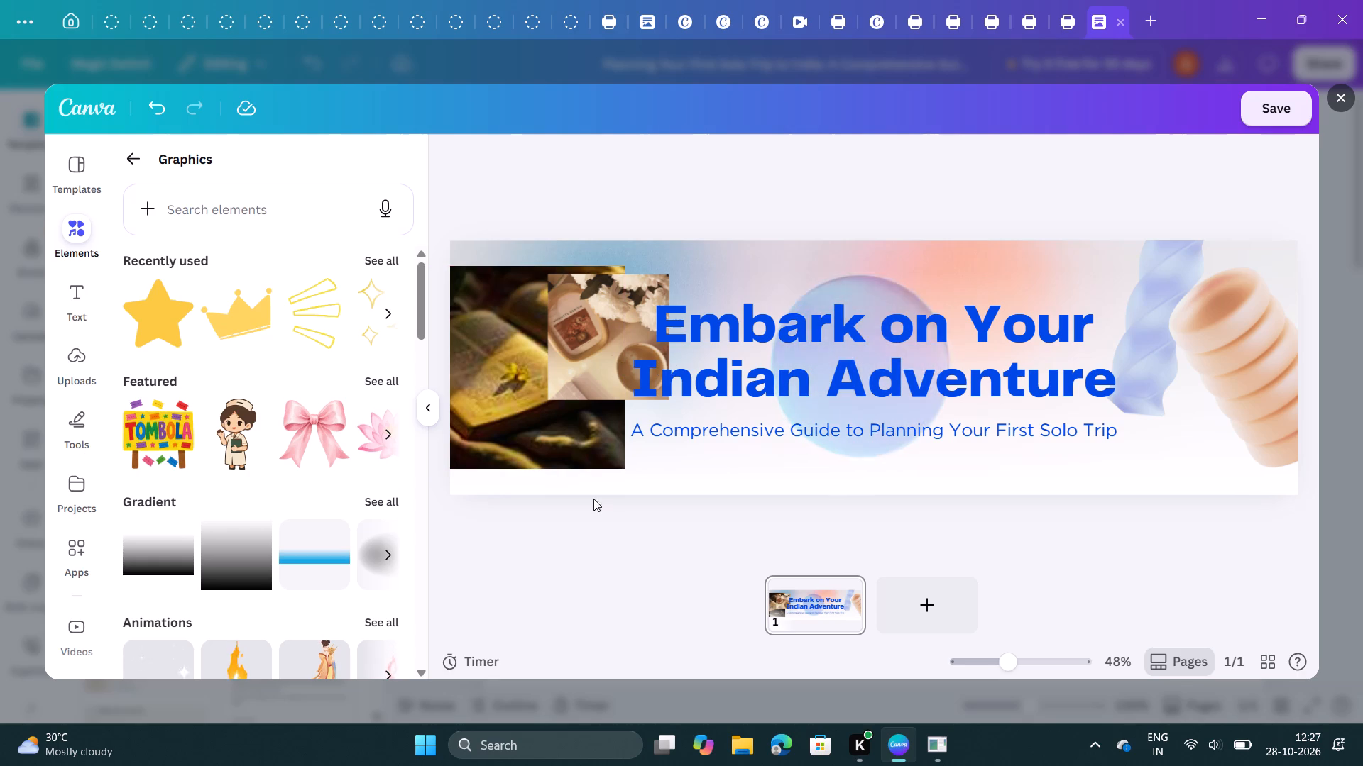
left_click(618, 350)
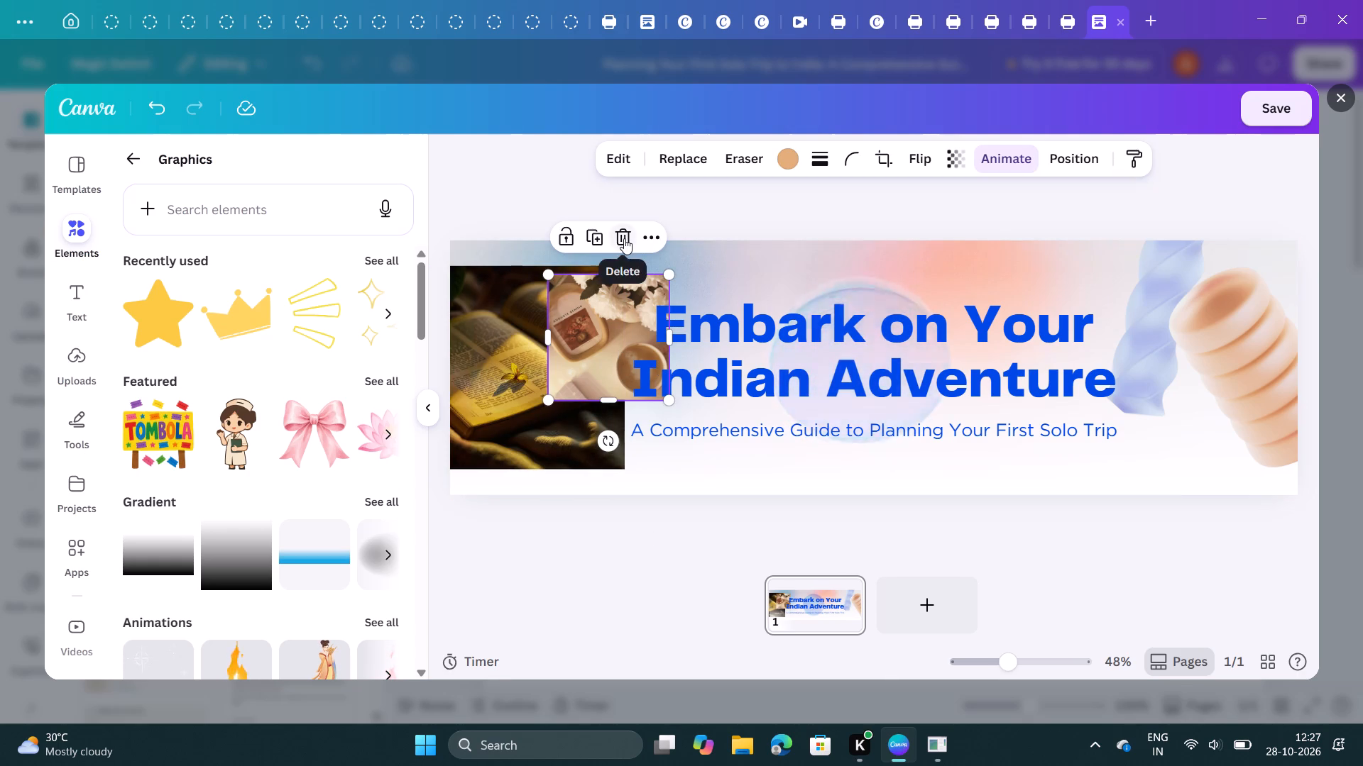
left_click(624, 238)
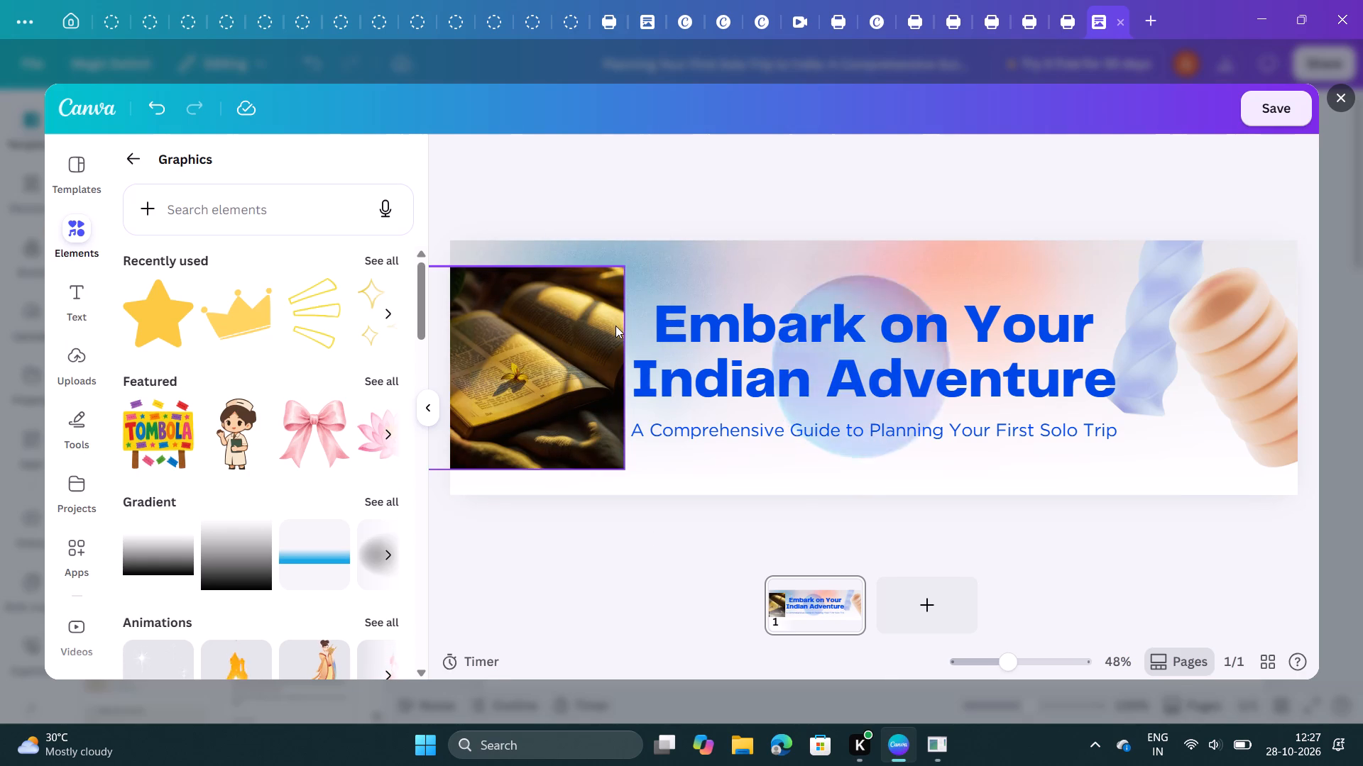
Replace the banner's pastel gradient background image with the pink and purple sky photo from the trending photos.
left_click(677, 276)
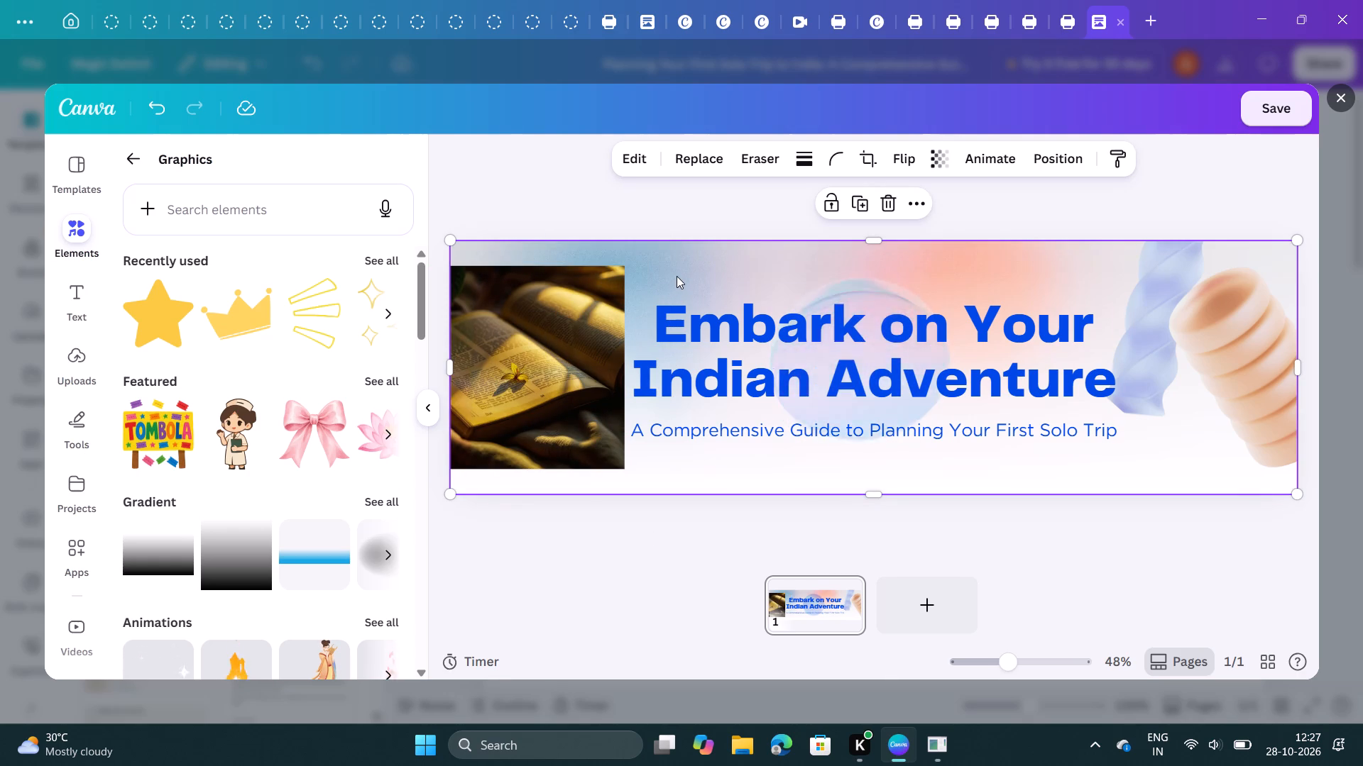
left_click(703, 160)
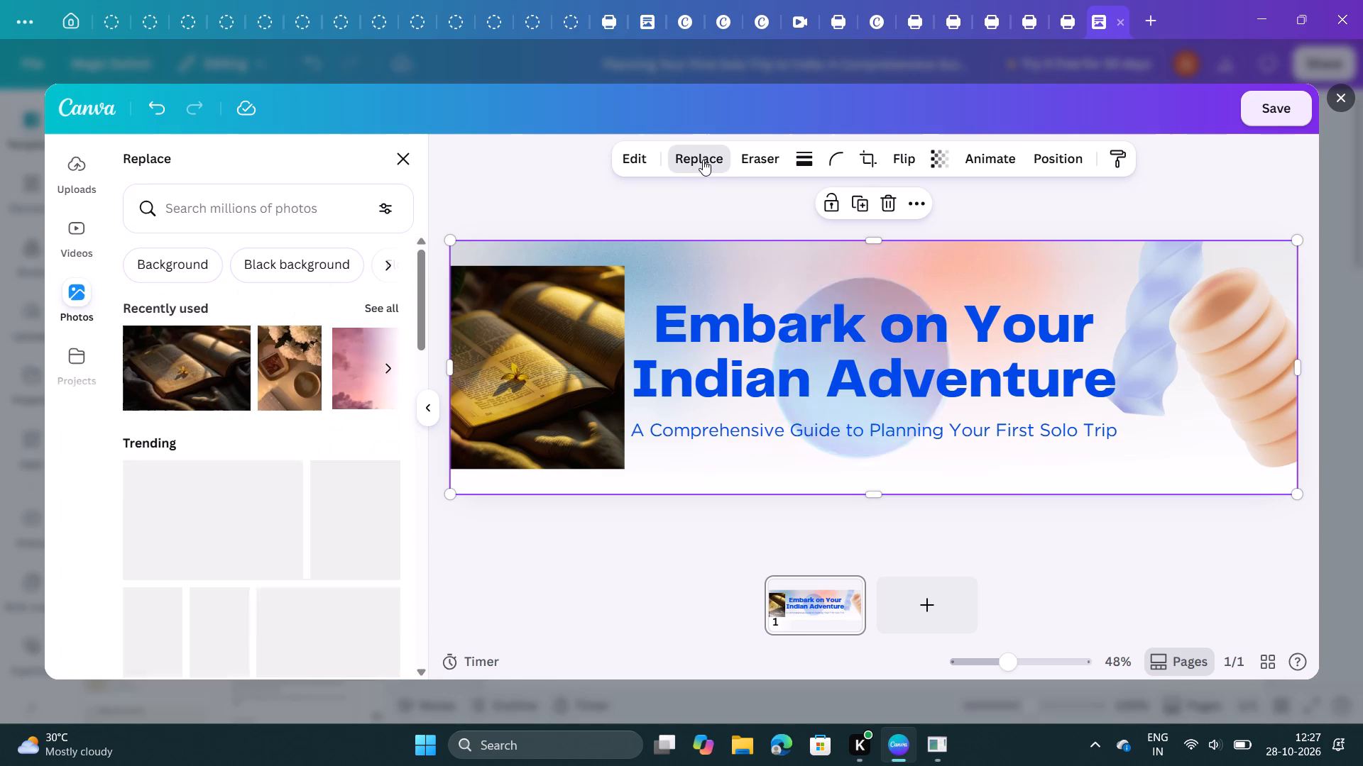
left_click(383, 377)
left_click(383, 377)
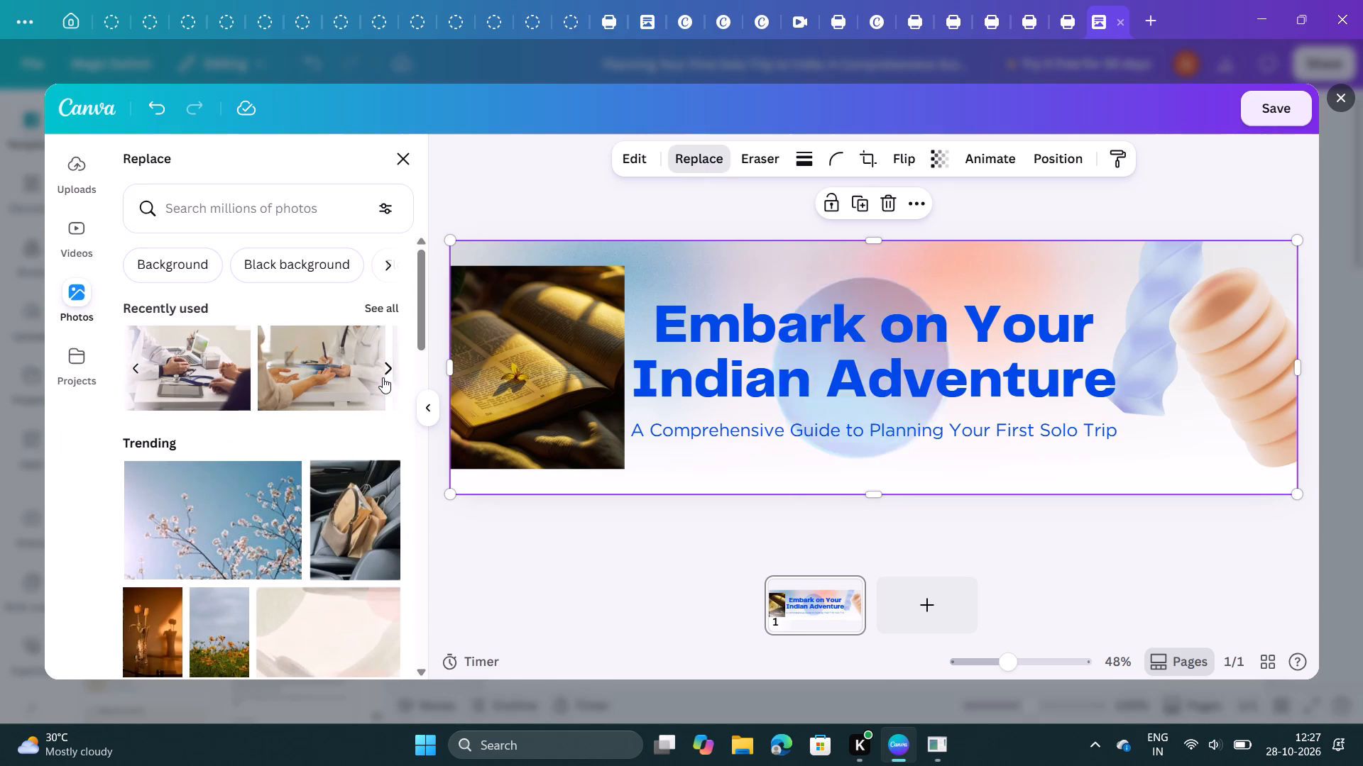
scroll(241, 558, "down", 6)
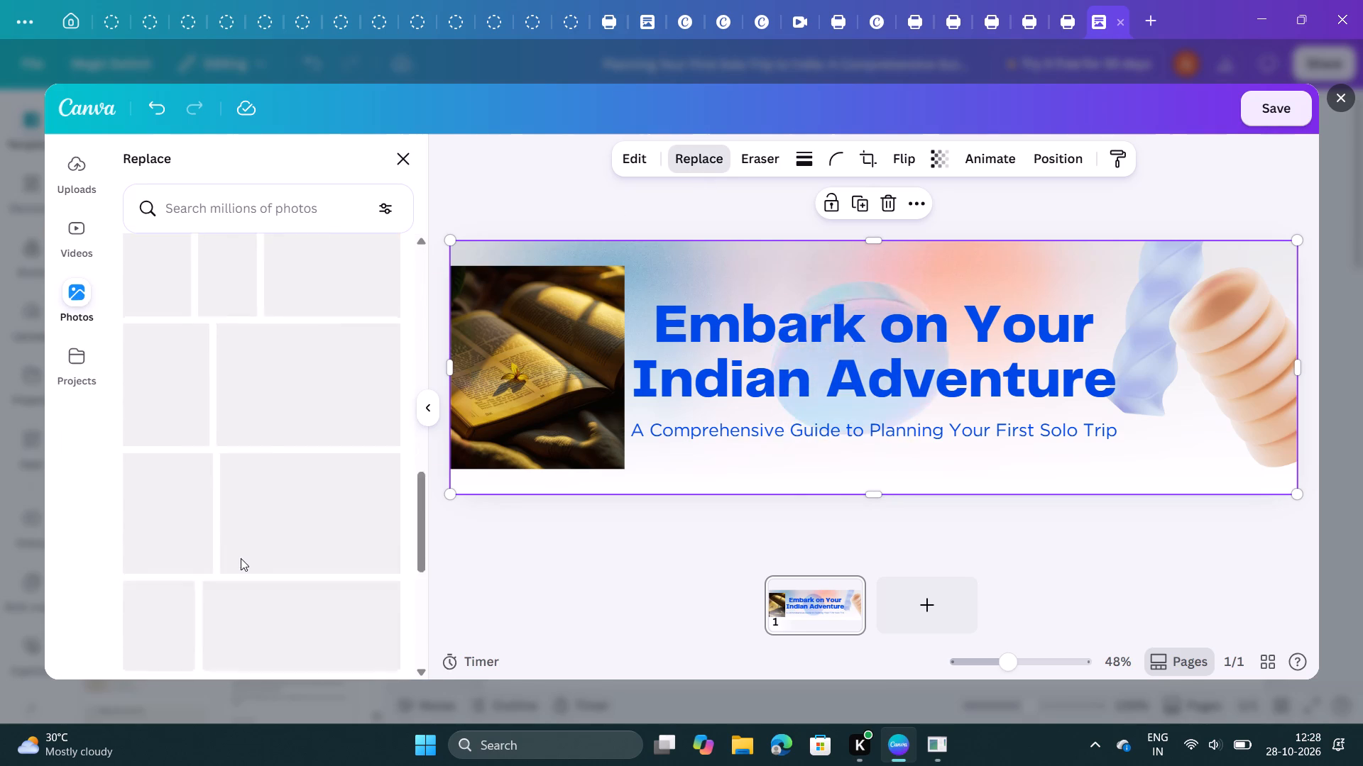
scroll(241, 558, "down", 2)
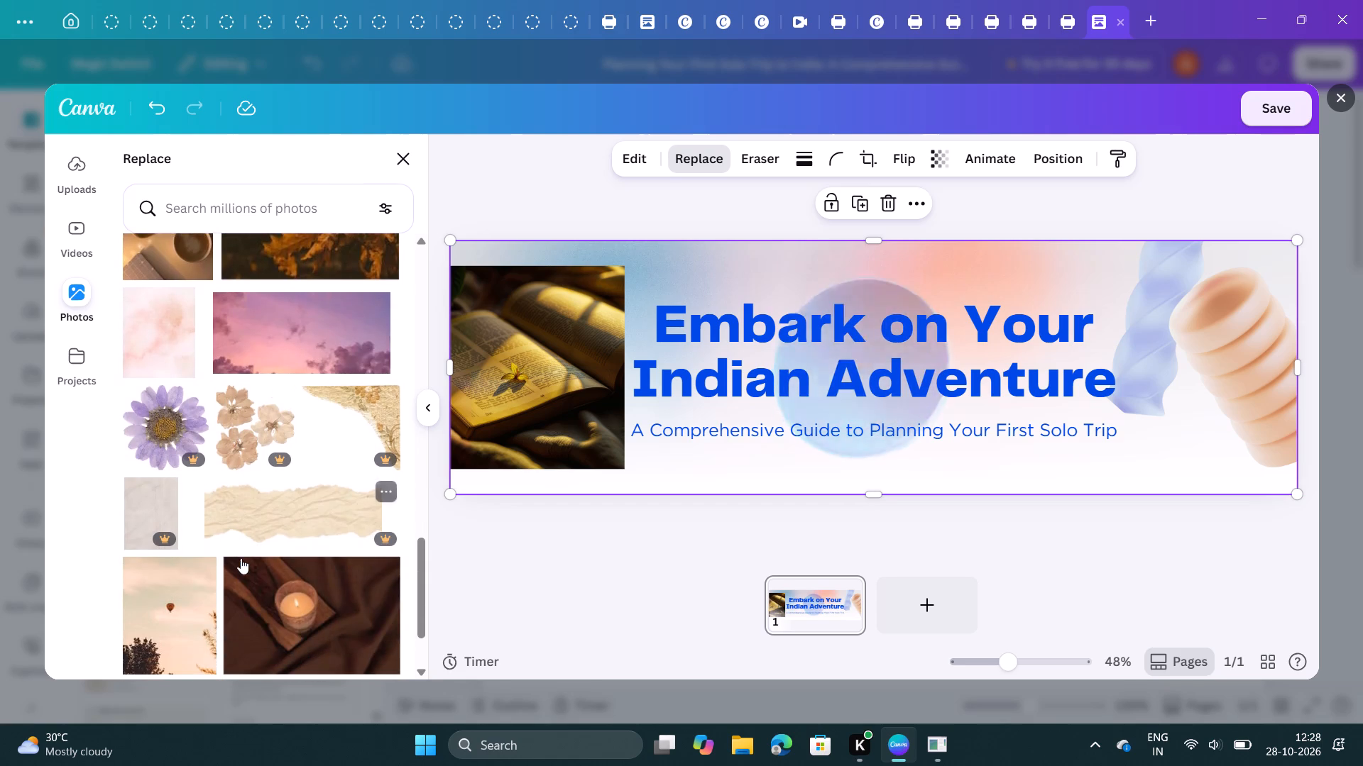
left_click(314, 349)
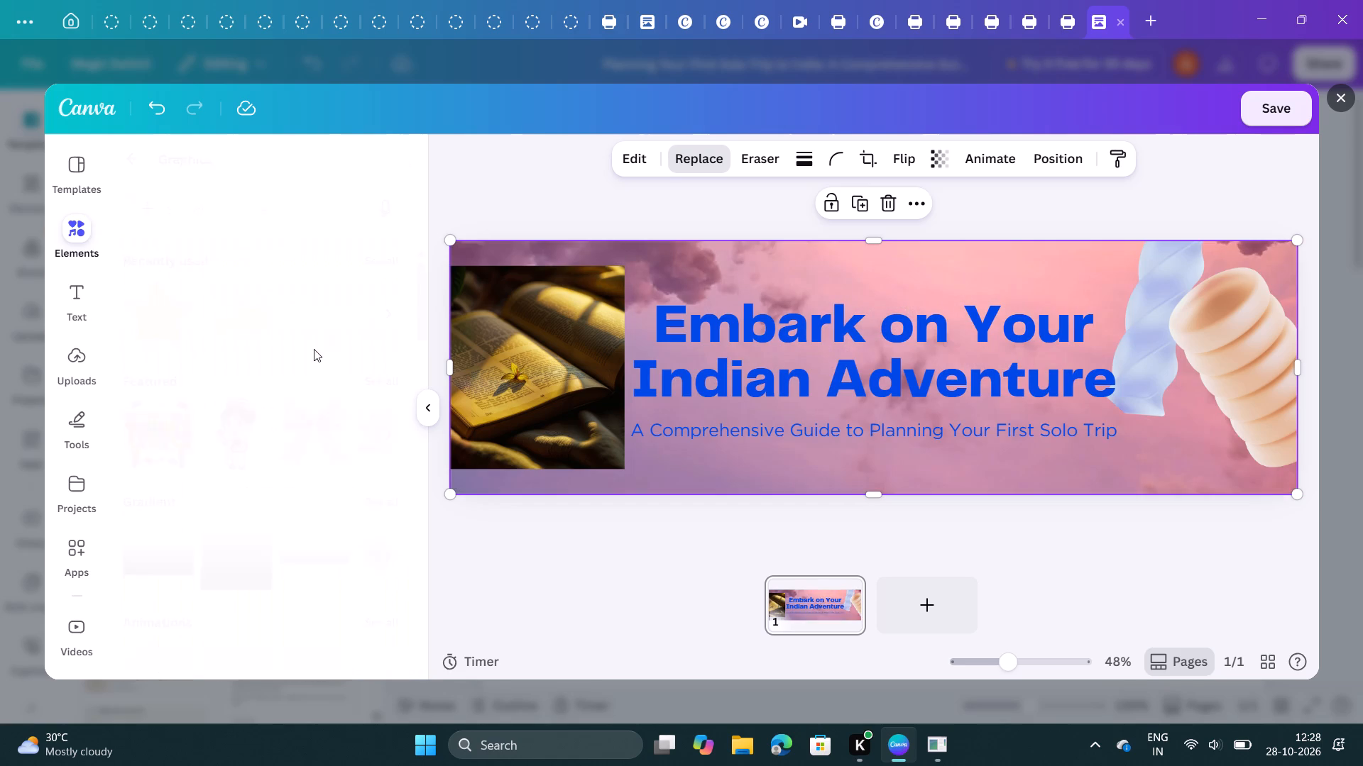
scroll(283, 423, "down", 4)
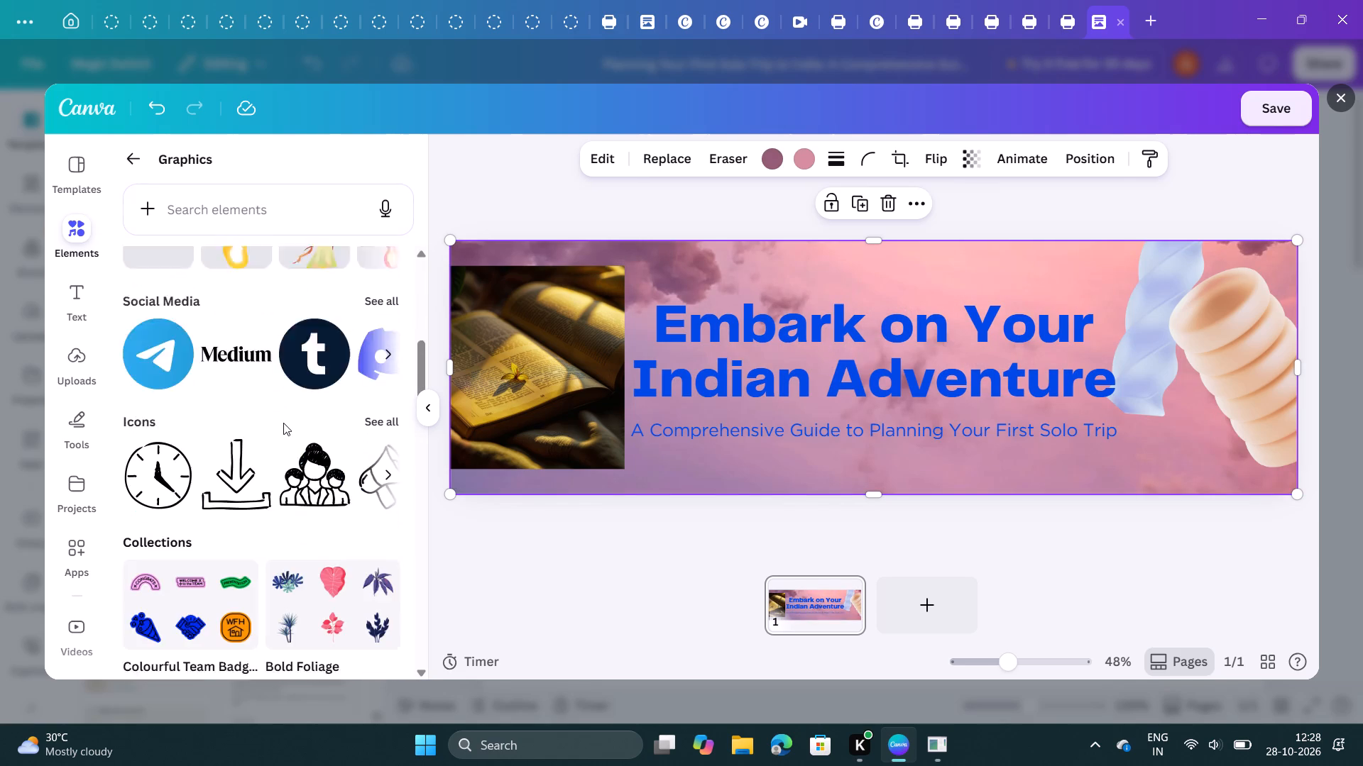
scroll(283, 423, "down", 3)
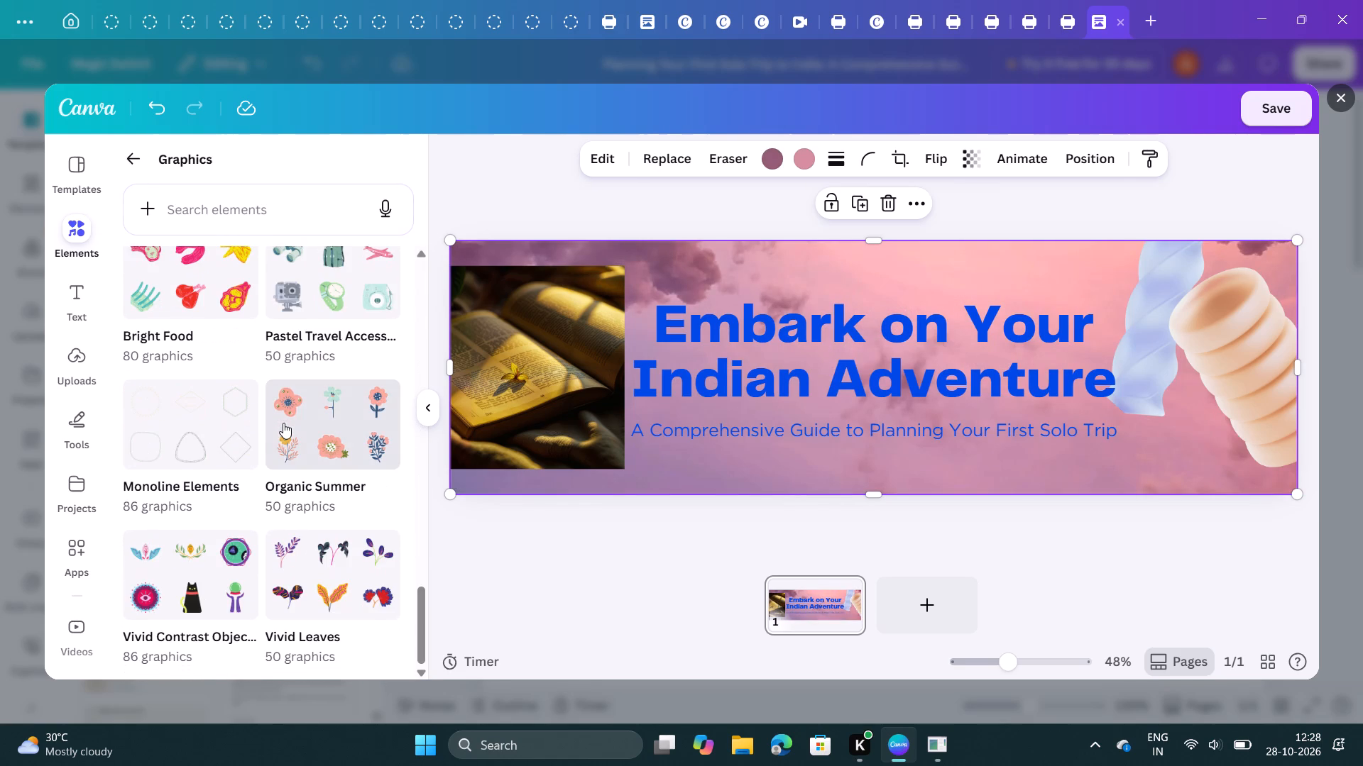
Look through the trending photos for a different image to replace the banner's pink and purple sky background.
left_click(669, 264)
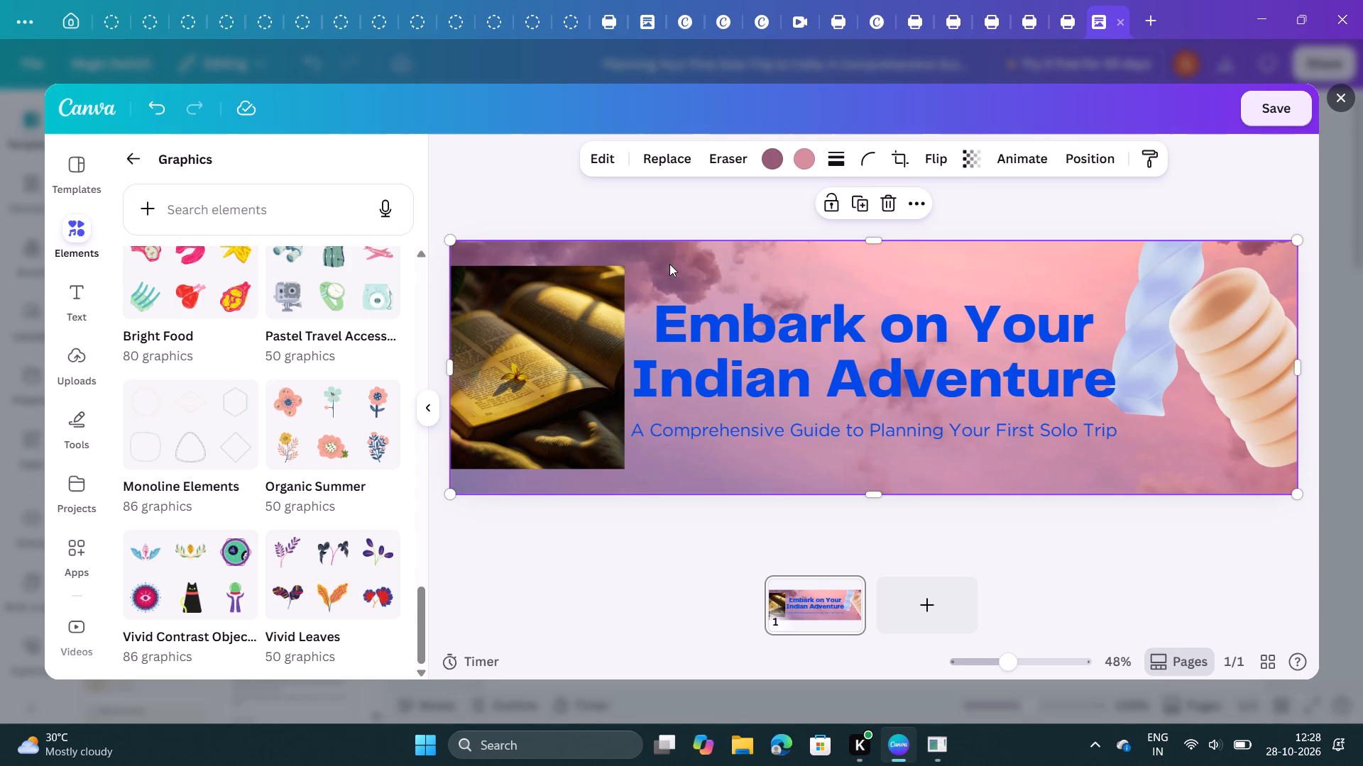
left_click(669, 270)
left_click(672, 150)
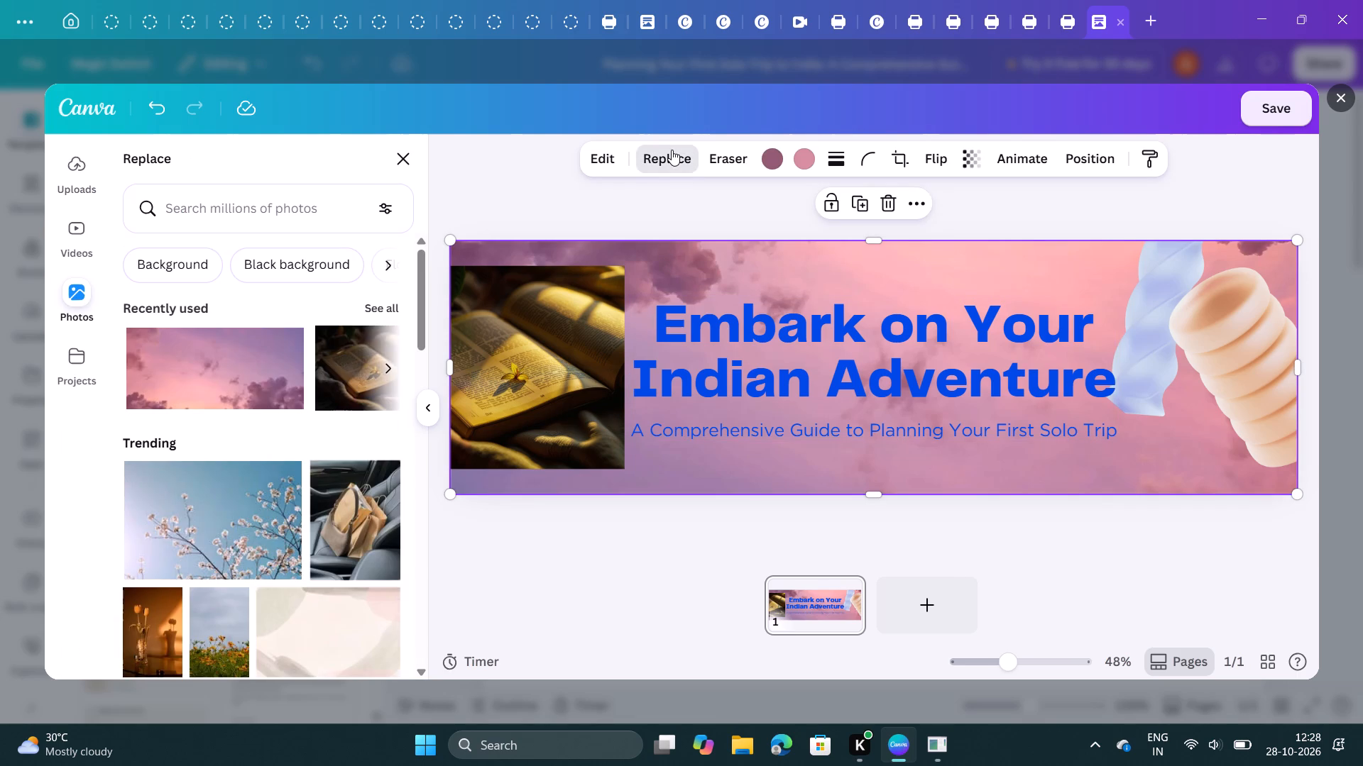
scroll(361, 374, "down", 1)
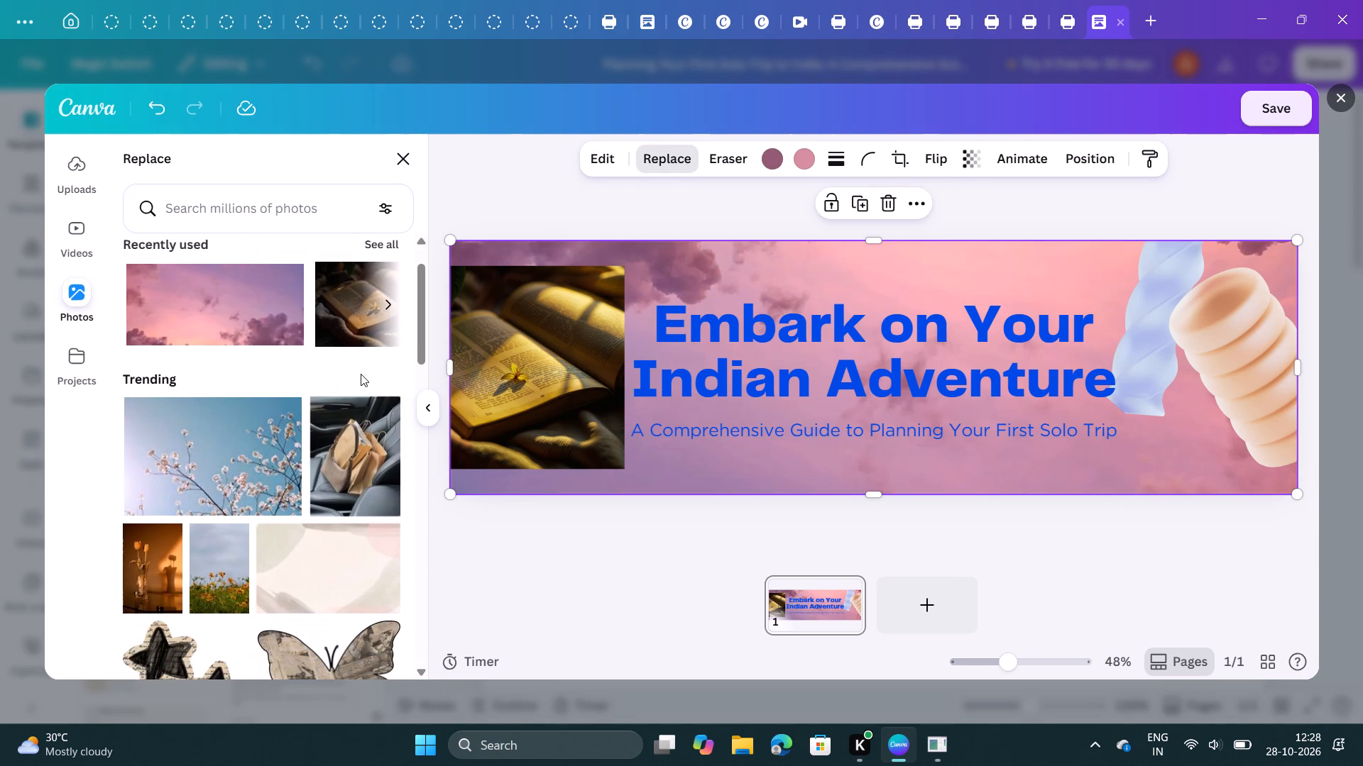
scroll(361, 374, "down", 5)
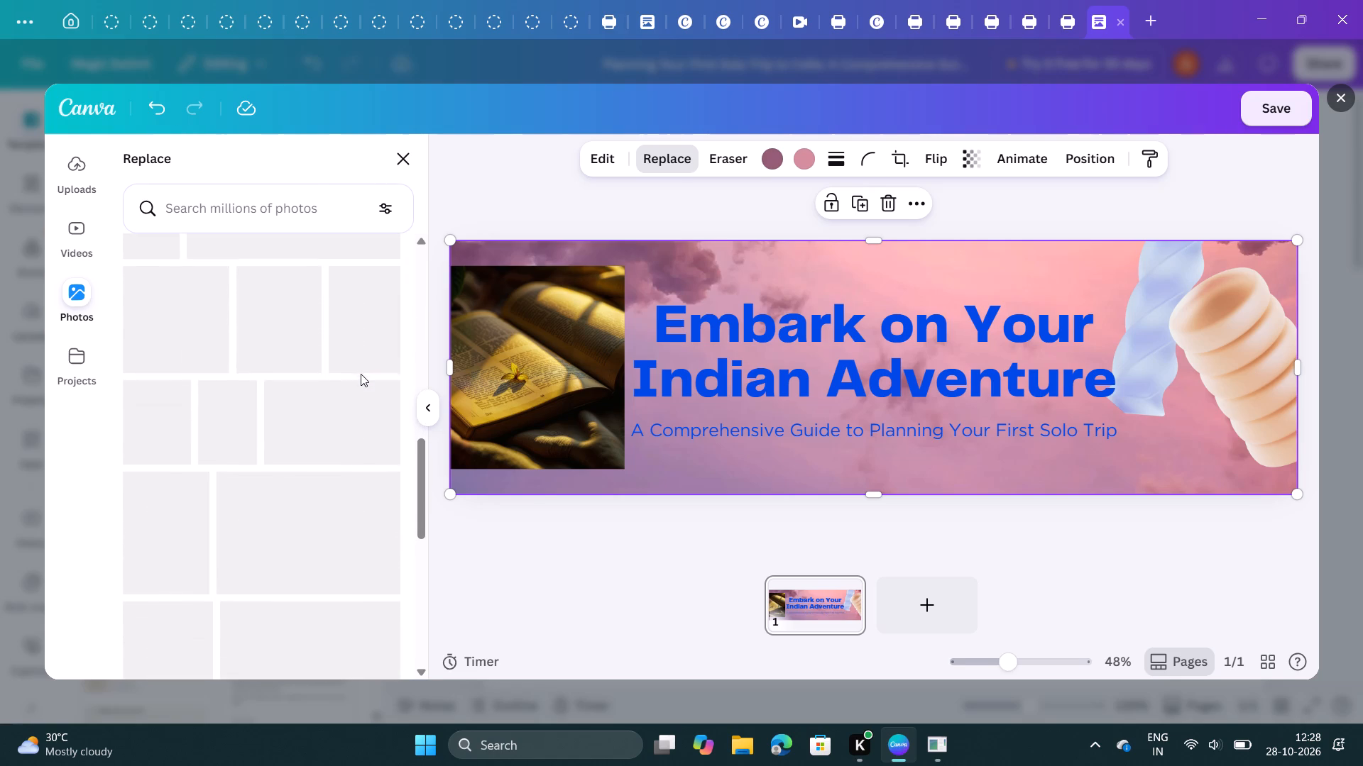
scroll(361, 374, "down", 2)
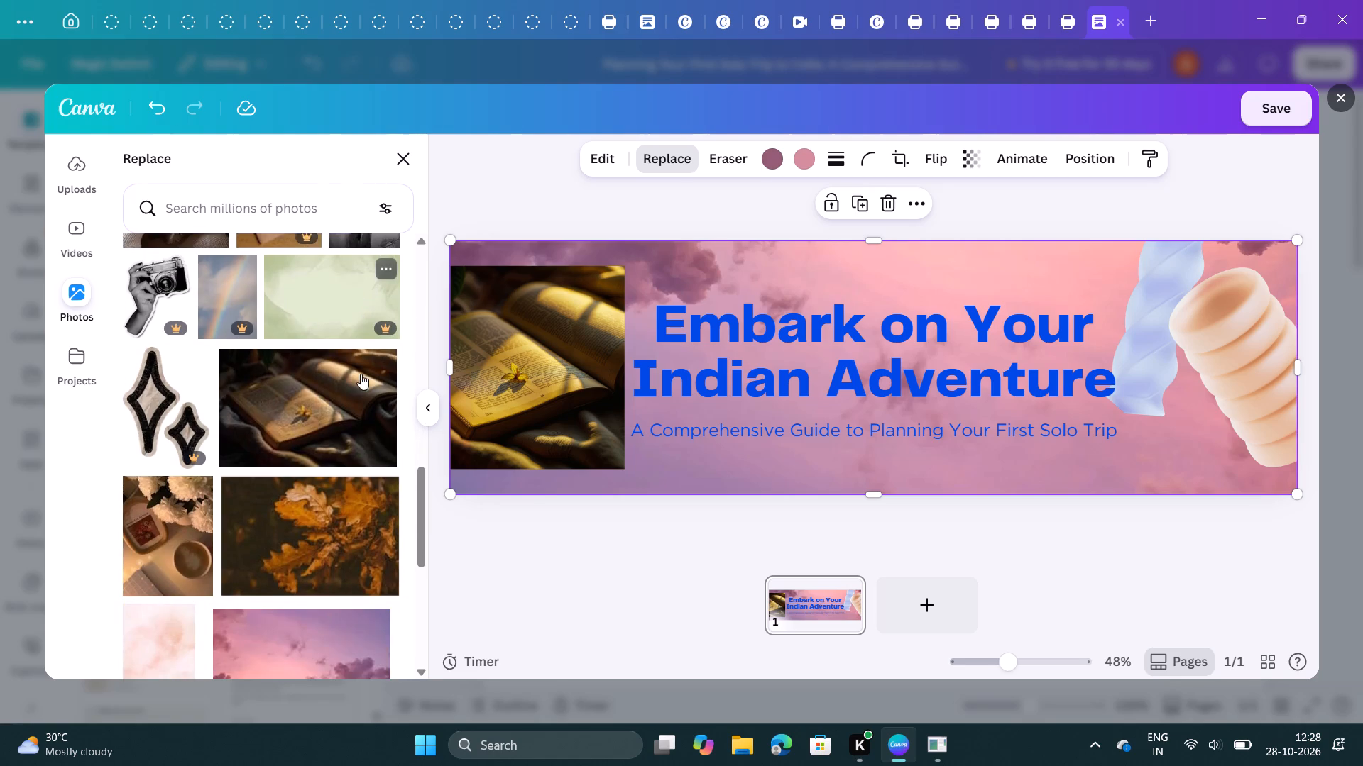
scroll(361, 374, "down", 4)
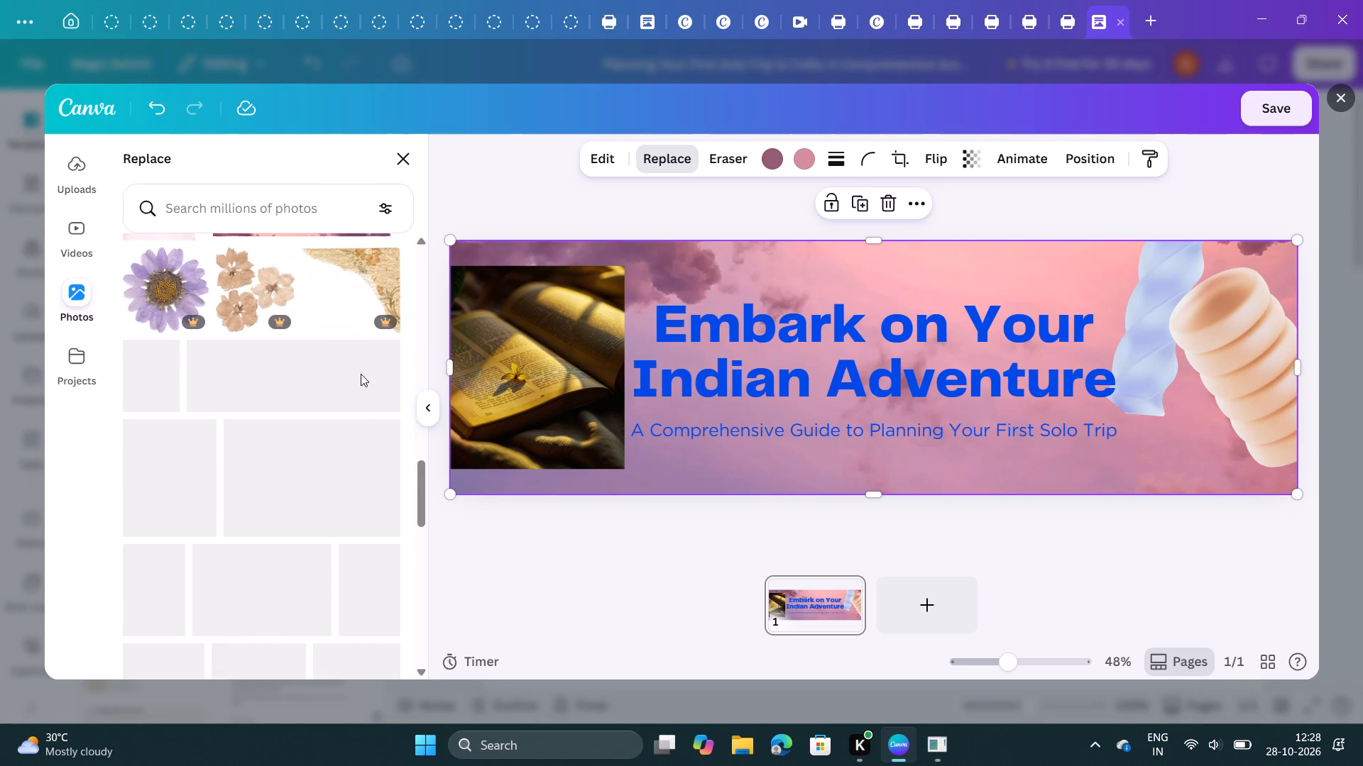
scroll(361, 374, "down", 3)
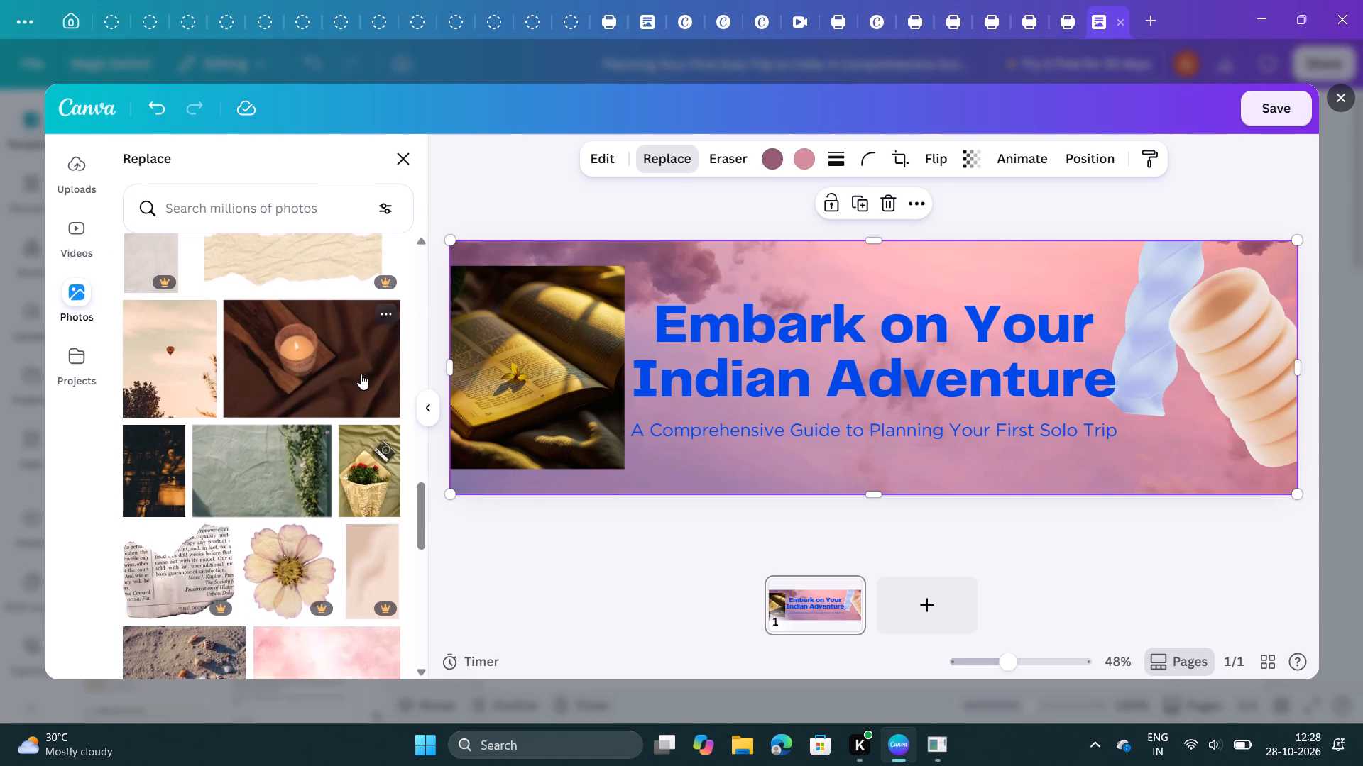
scroll(361, 374, "down", 4)
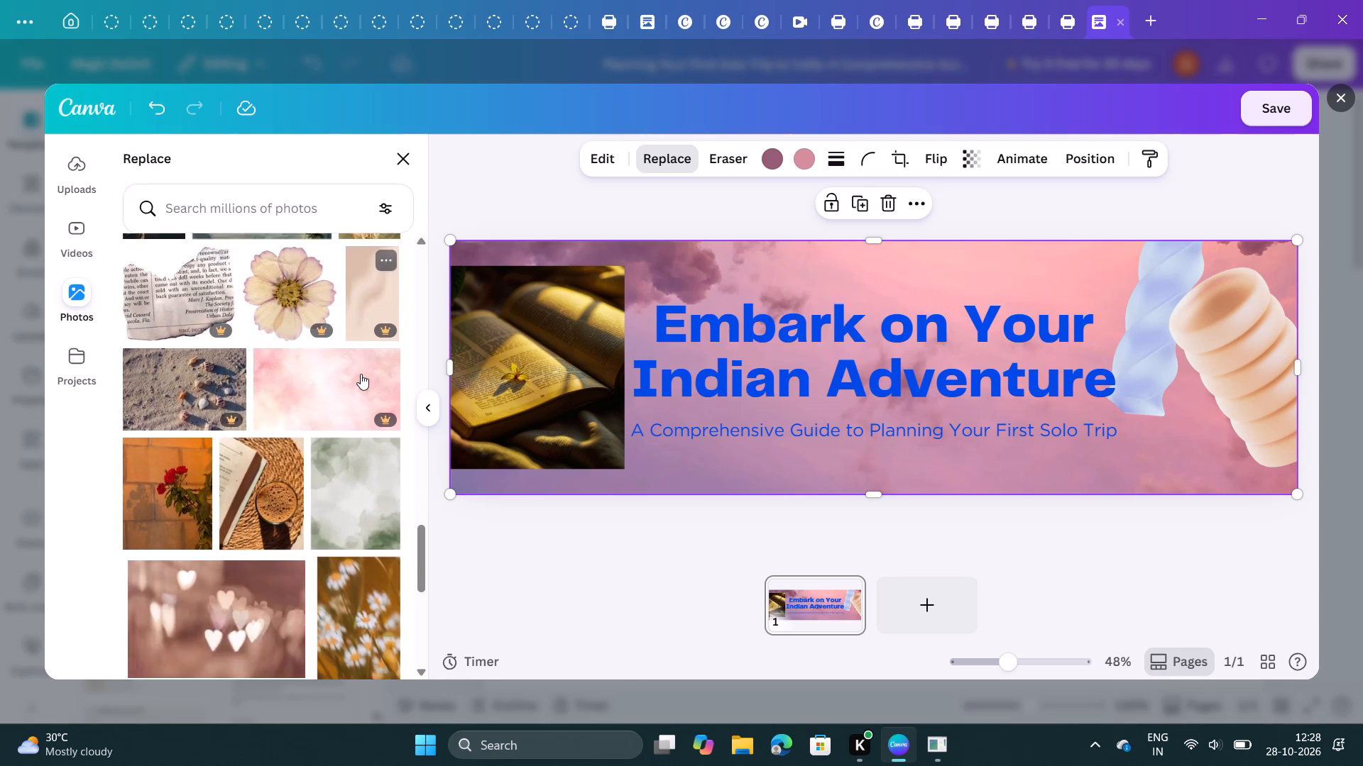
scroll(361, 374, "down", 2)
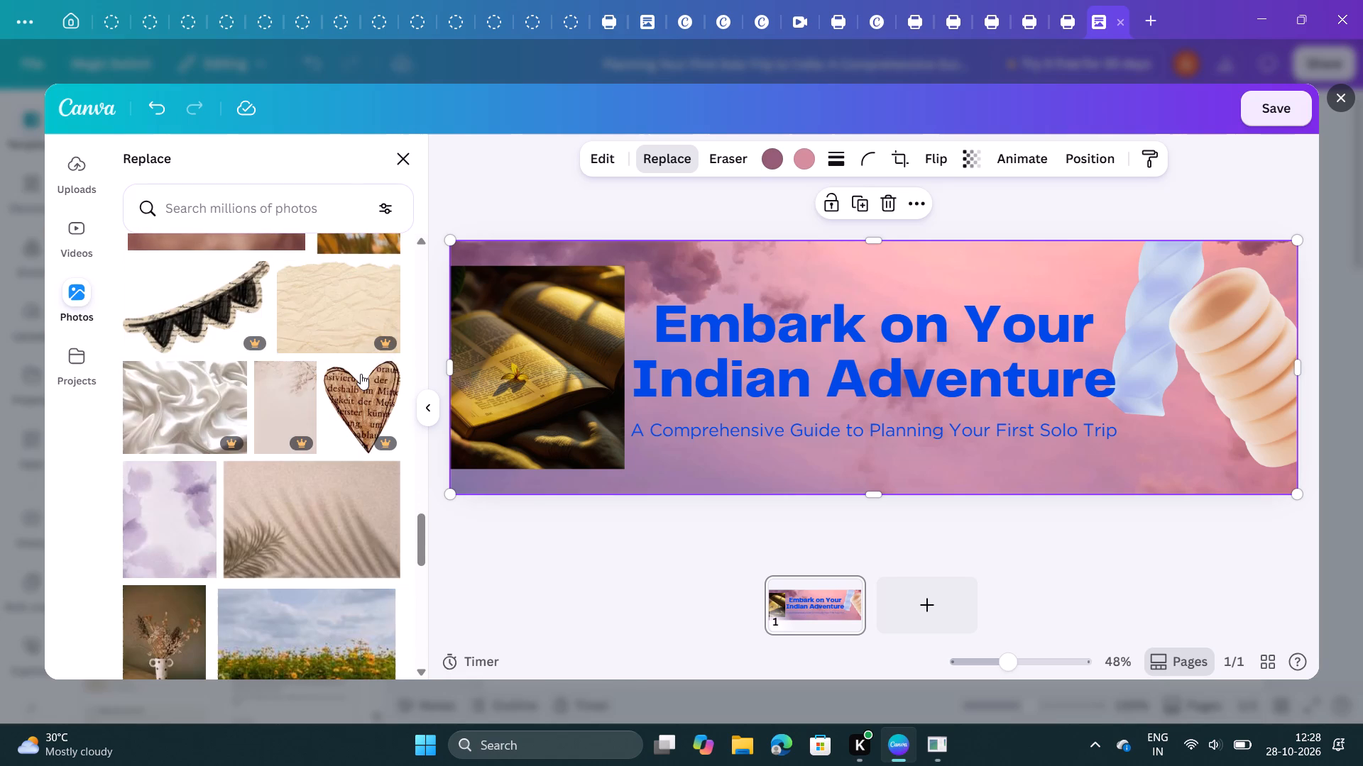
scroll(361, 374, "down", 3)
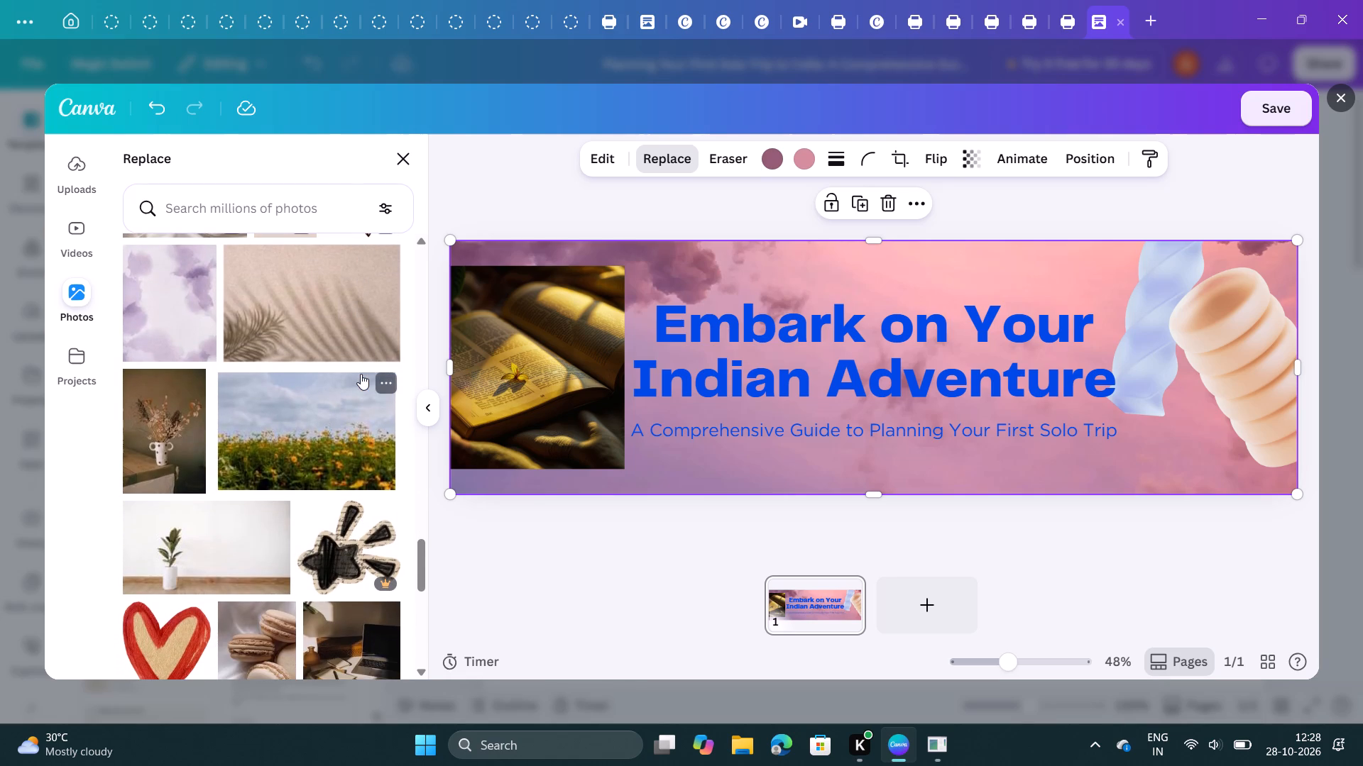
scroll(361, 374, "down", 6)
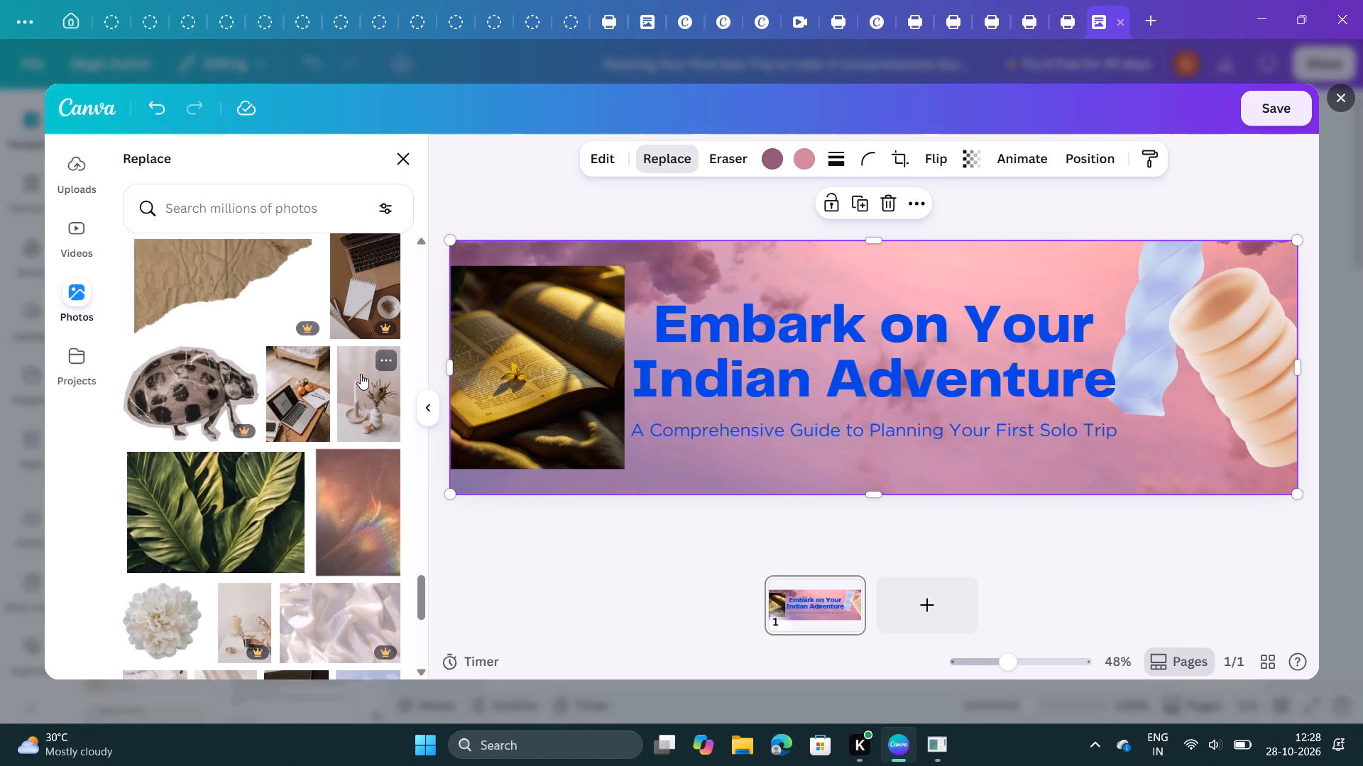
scroll(361, 374, "down", 2)
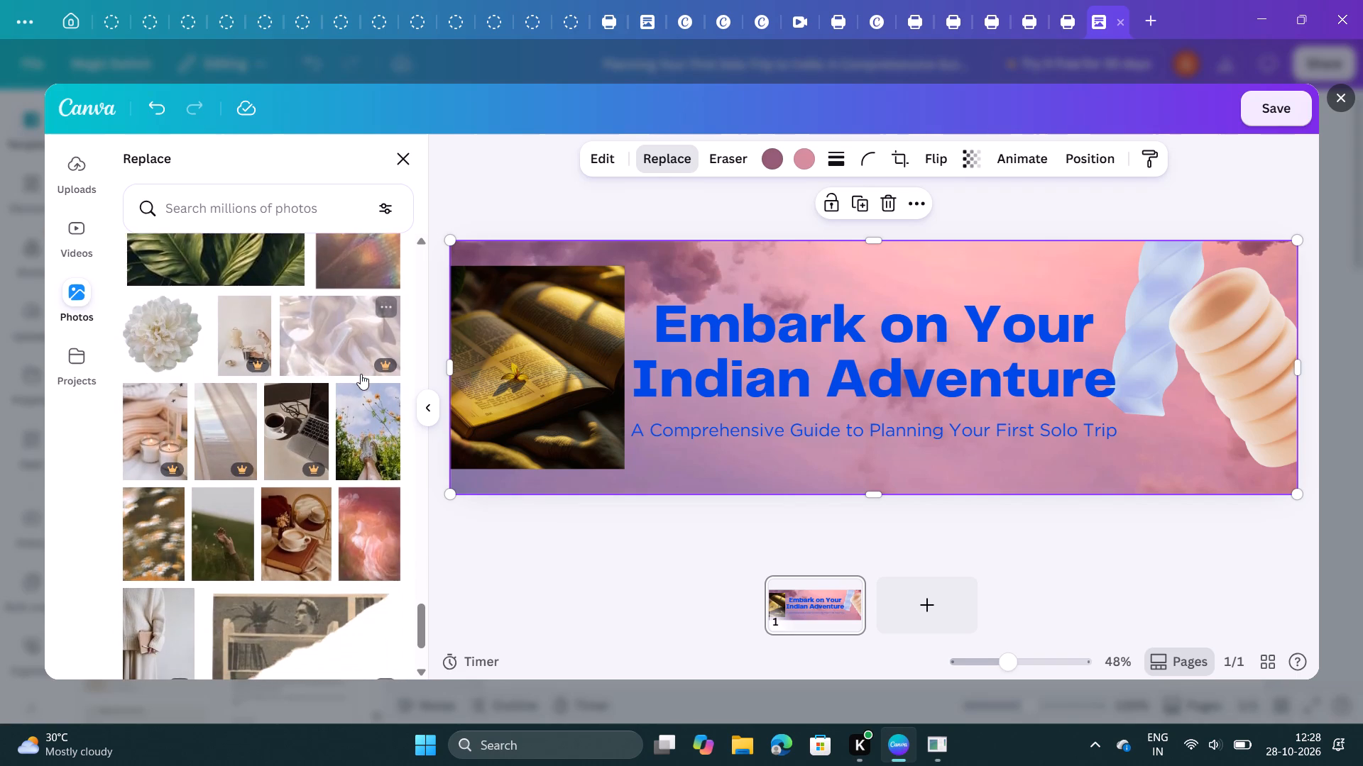
scroll(361, 374, "down", 3)
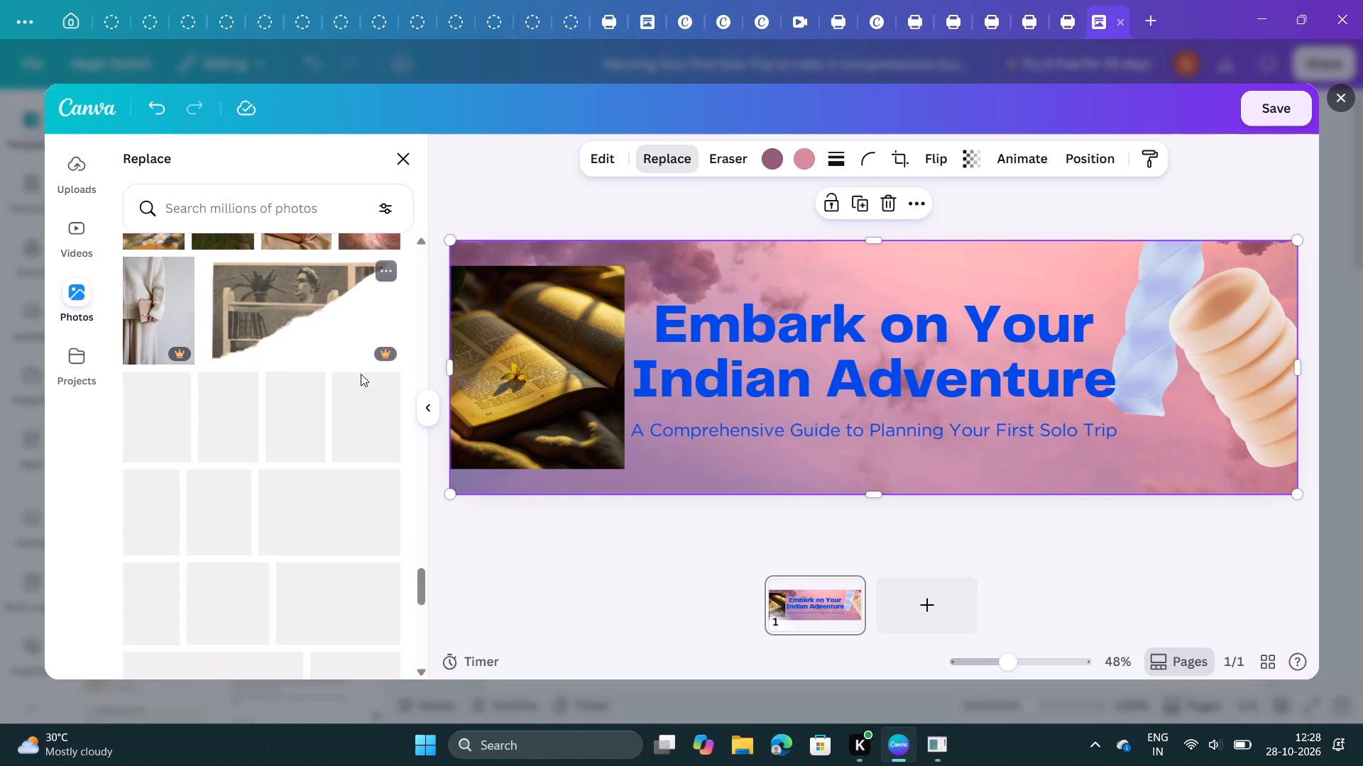
scroll(361, 374, "down", 3)
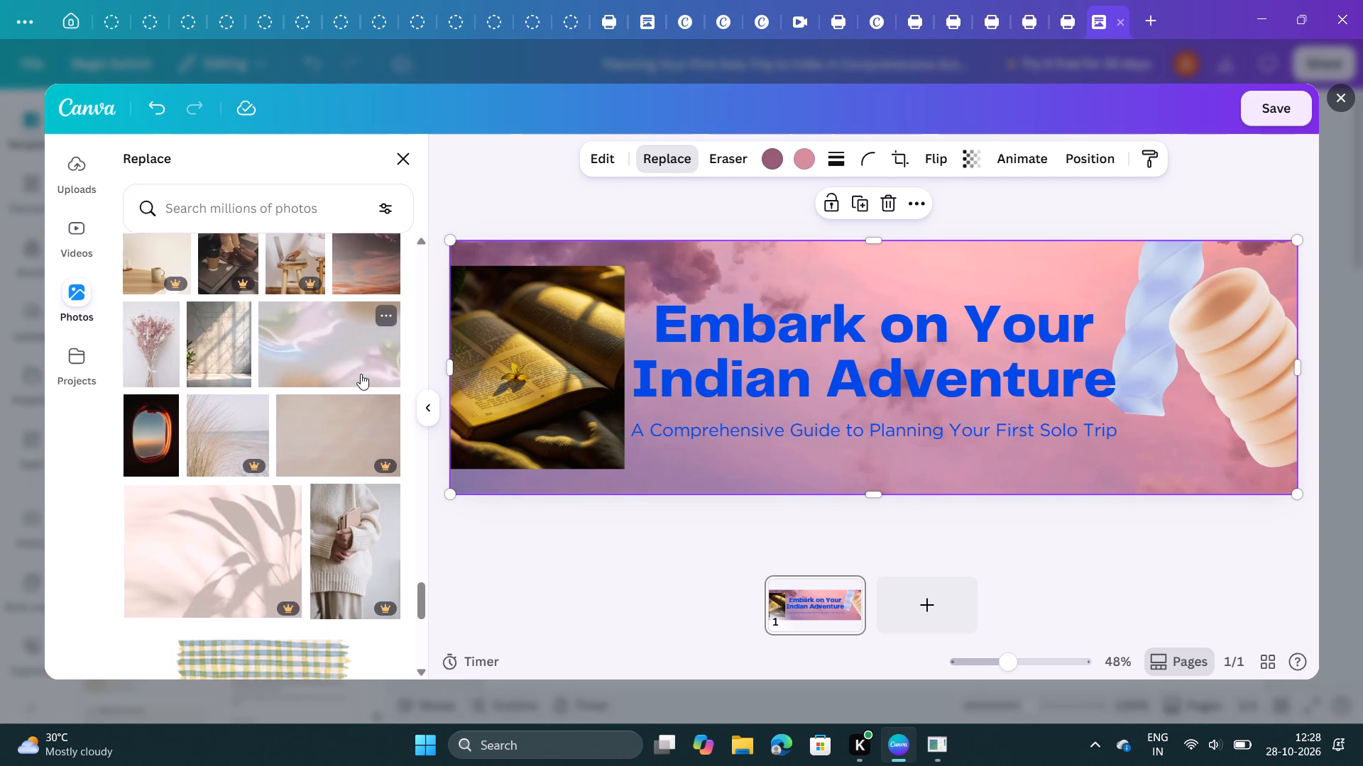
scroll(361, 374, "down", 3)
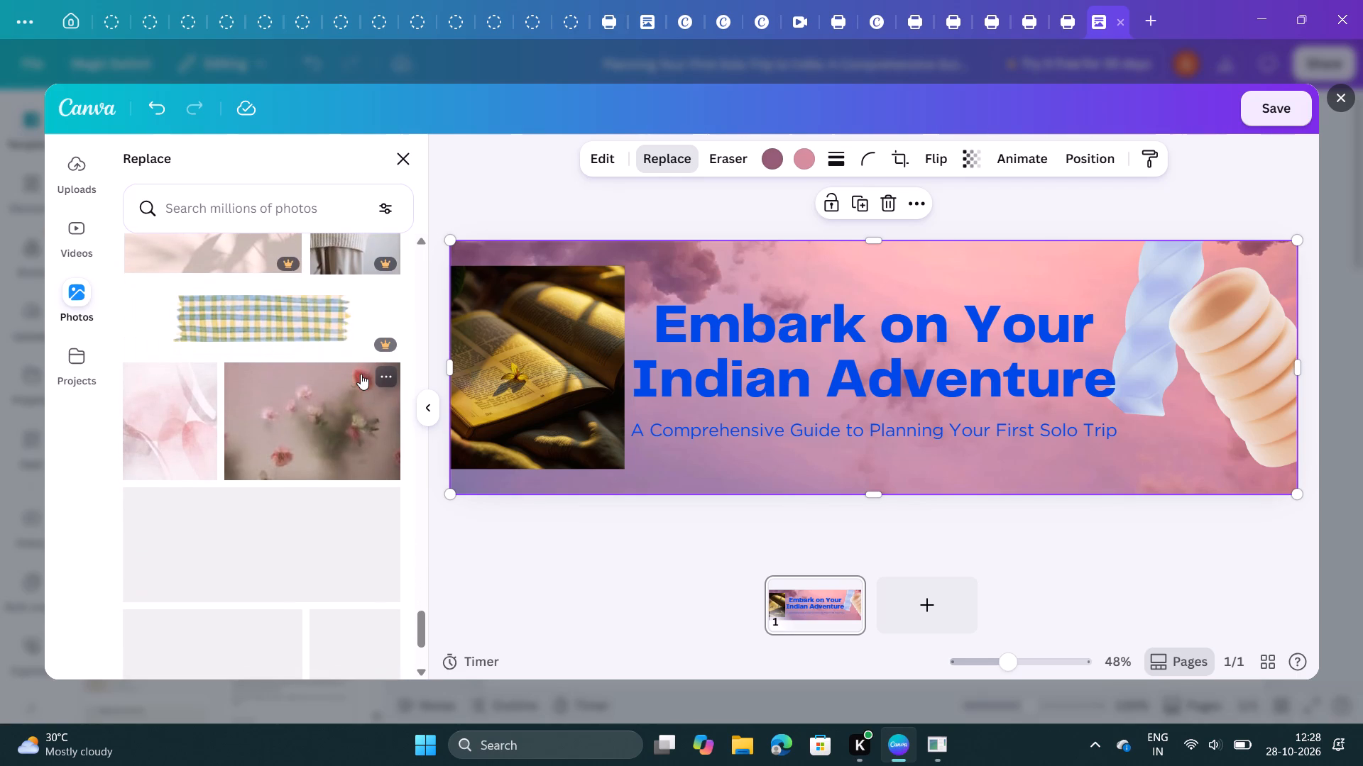
scroll(361, 374, "down", 2)
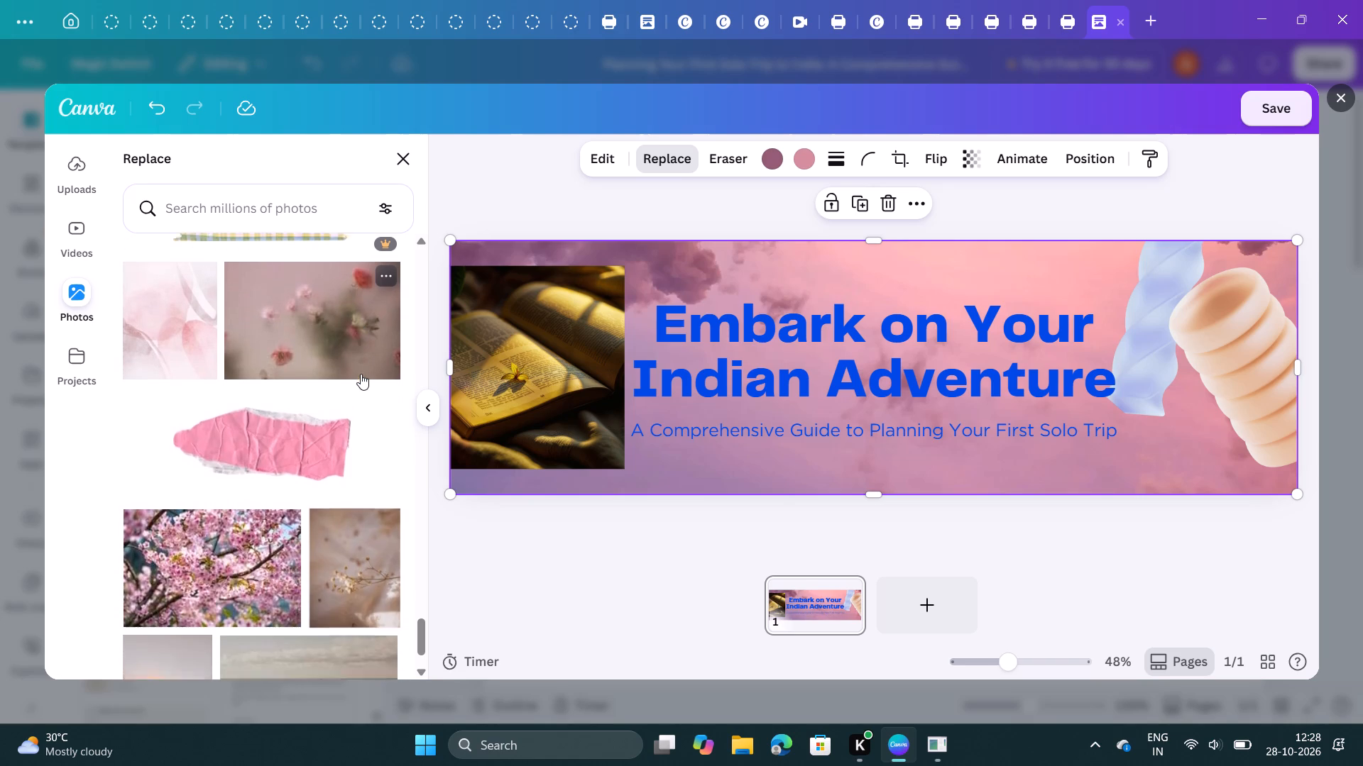
scroll(361, 374, "down", 3)
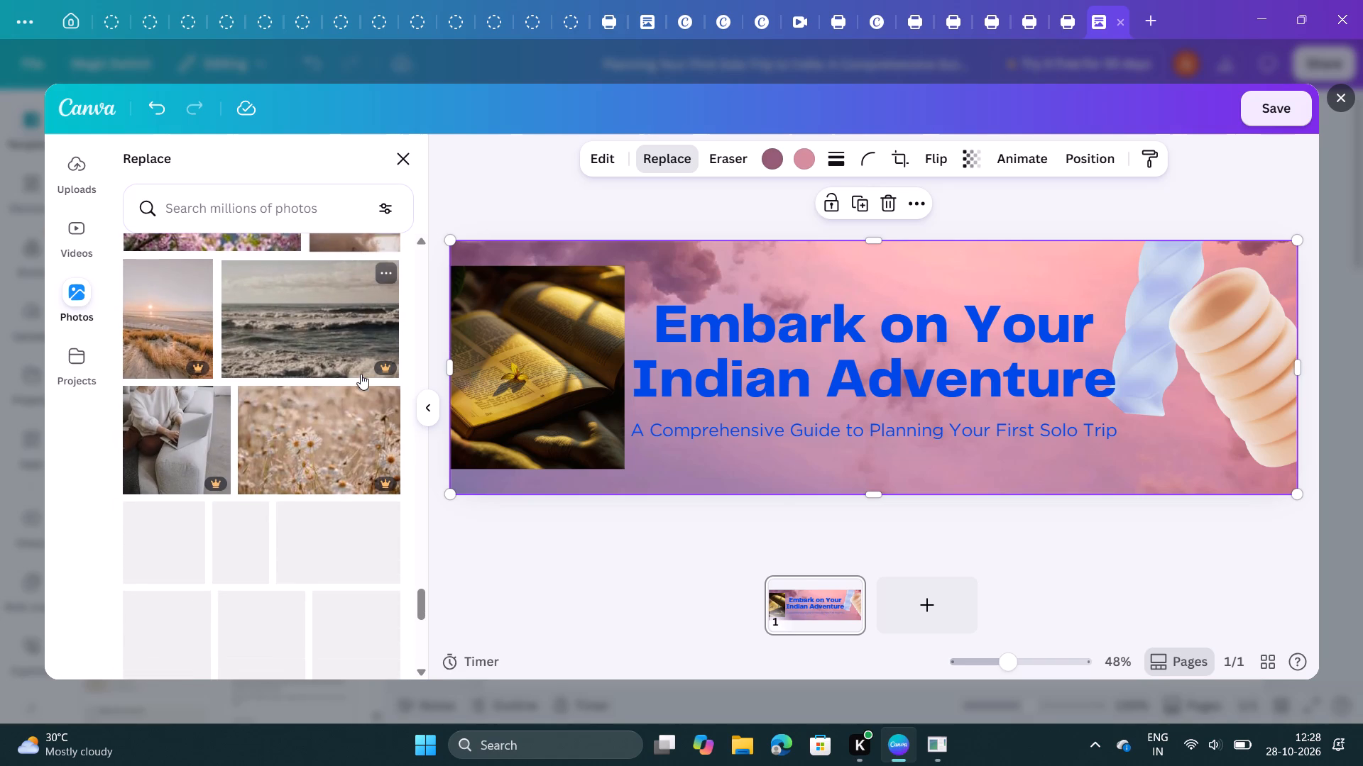
scroll(361, 374, "down", 2)
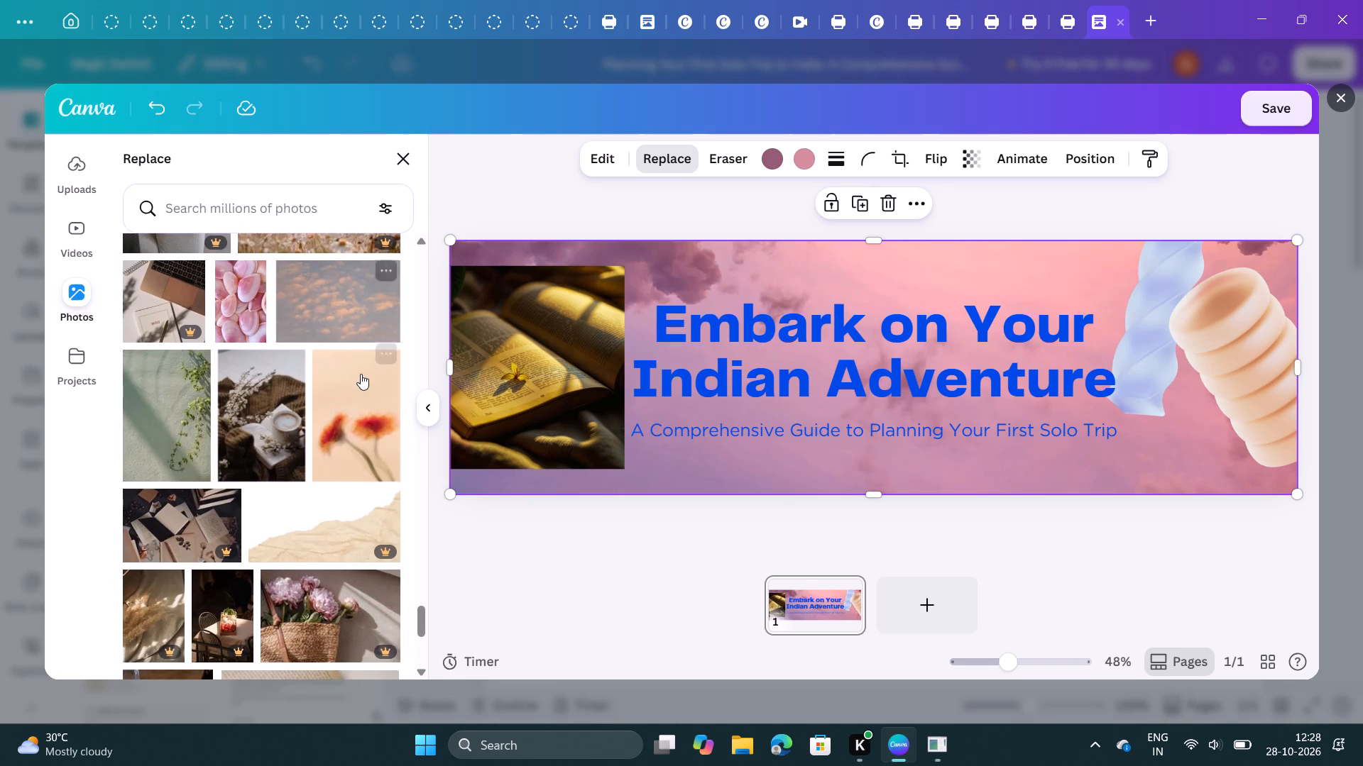
scroll(361, 374, "down", 3)
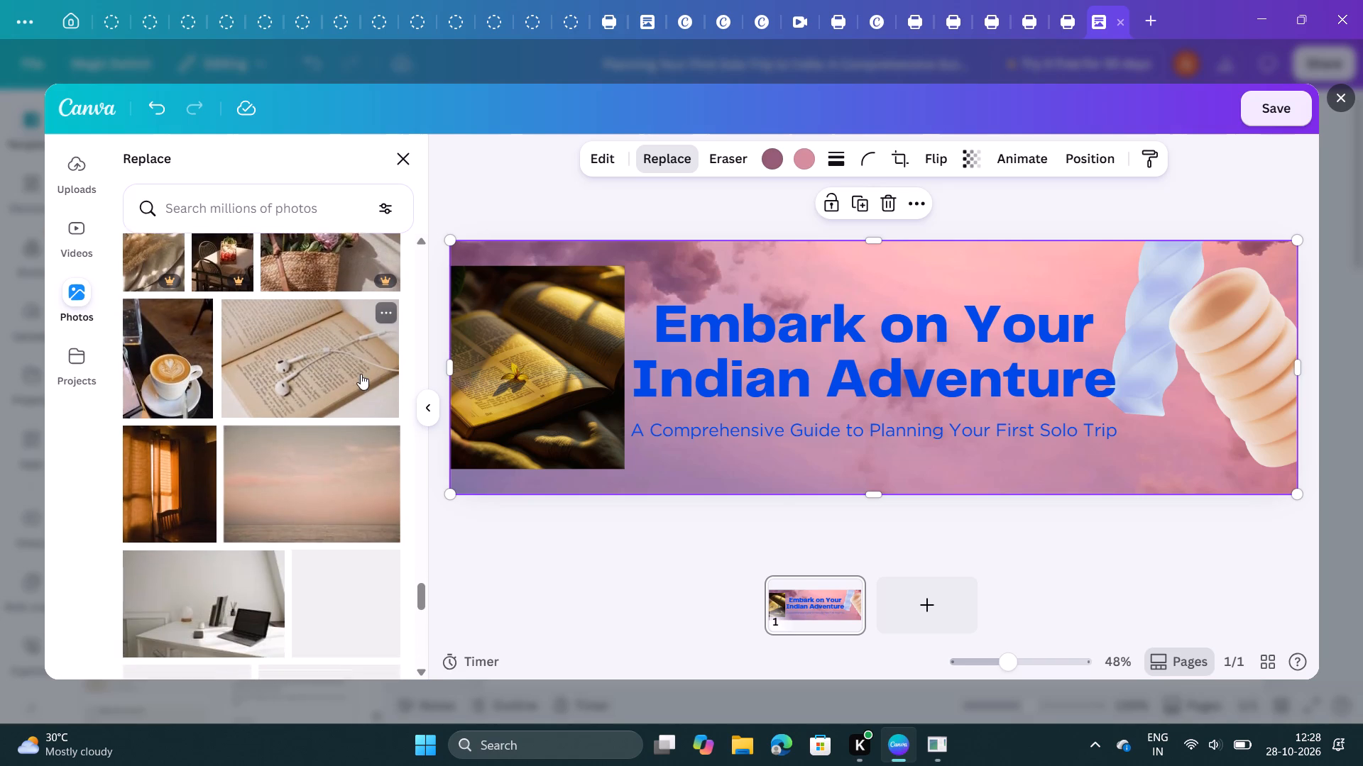
scroll(361, 374, "down", 3)
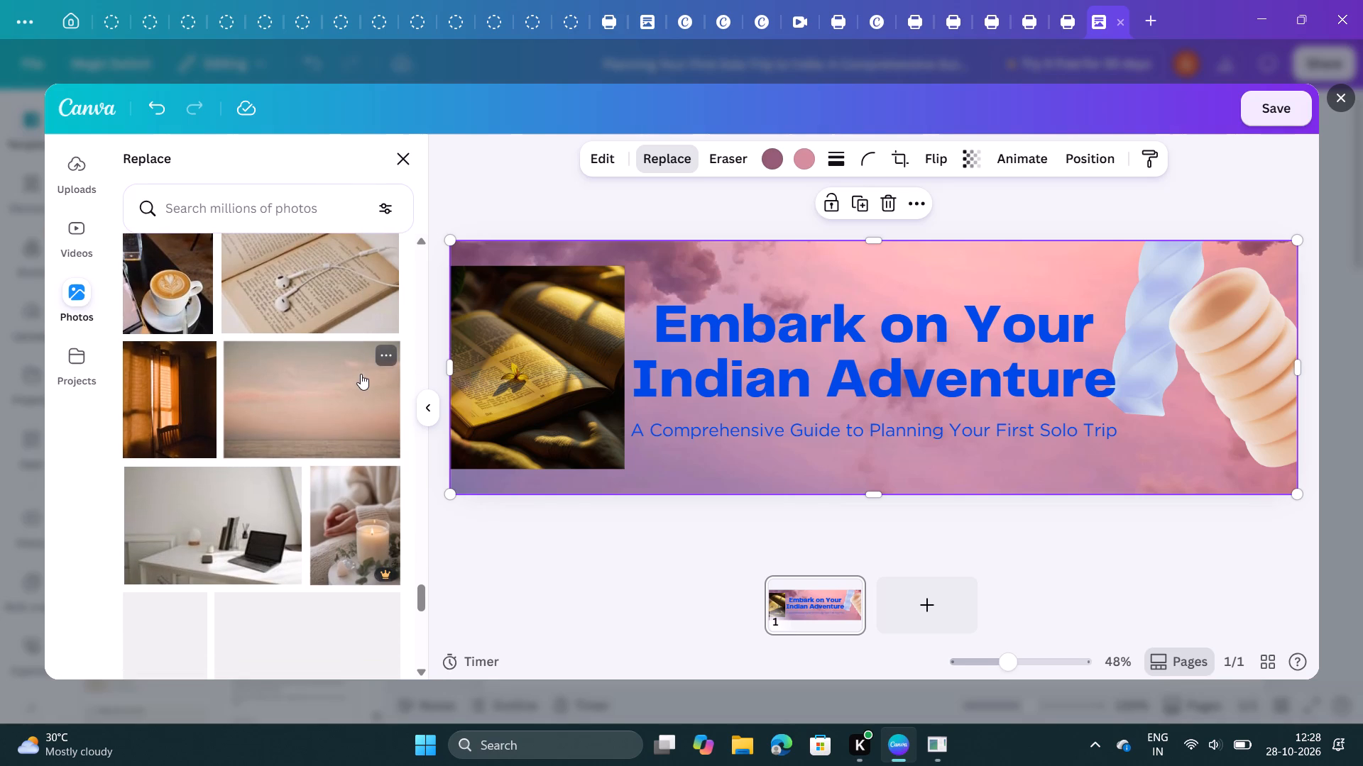
scroll(361, 374, "down", 2)
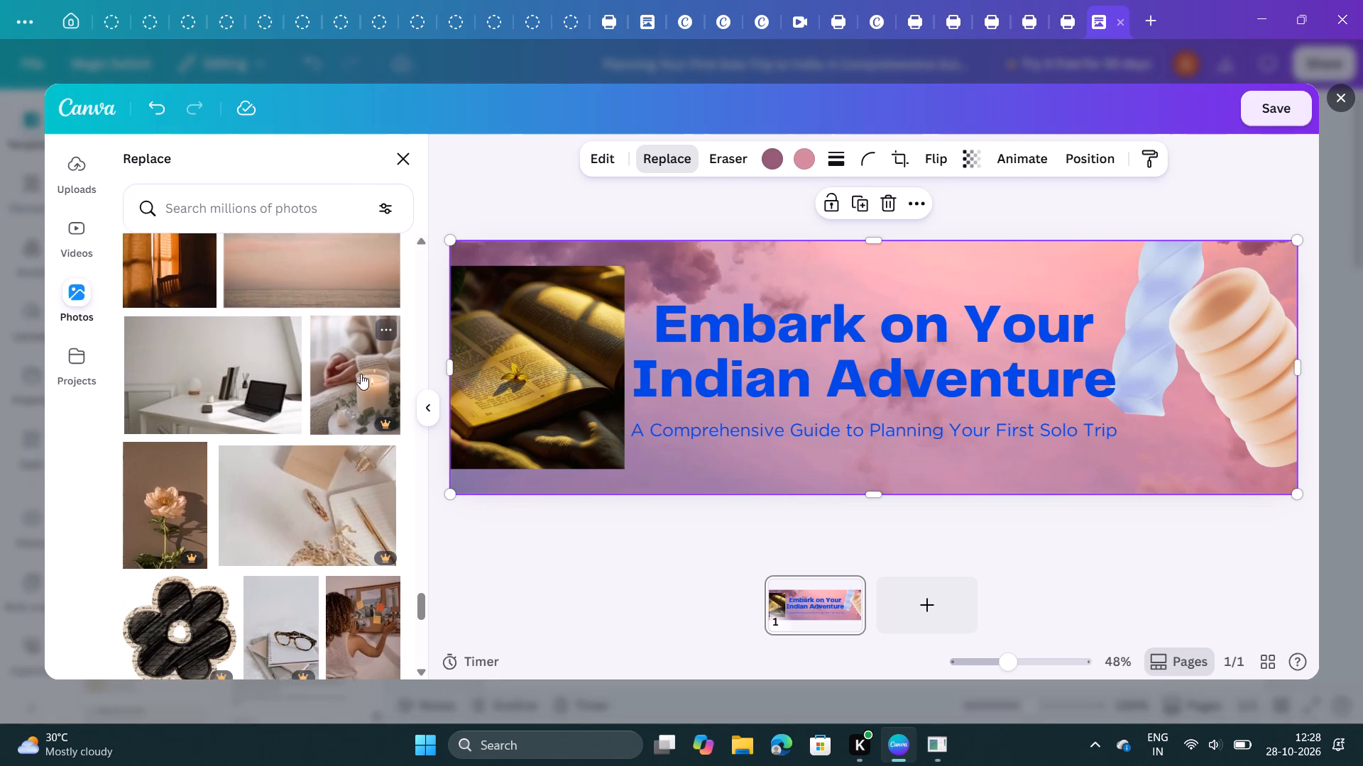
scroll(361, 374, "down", 4)
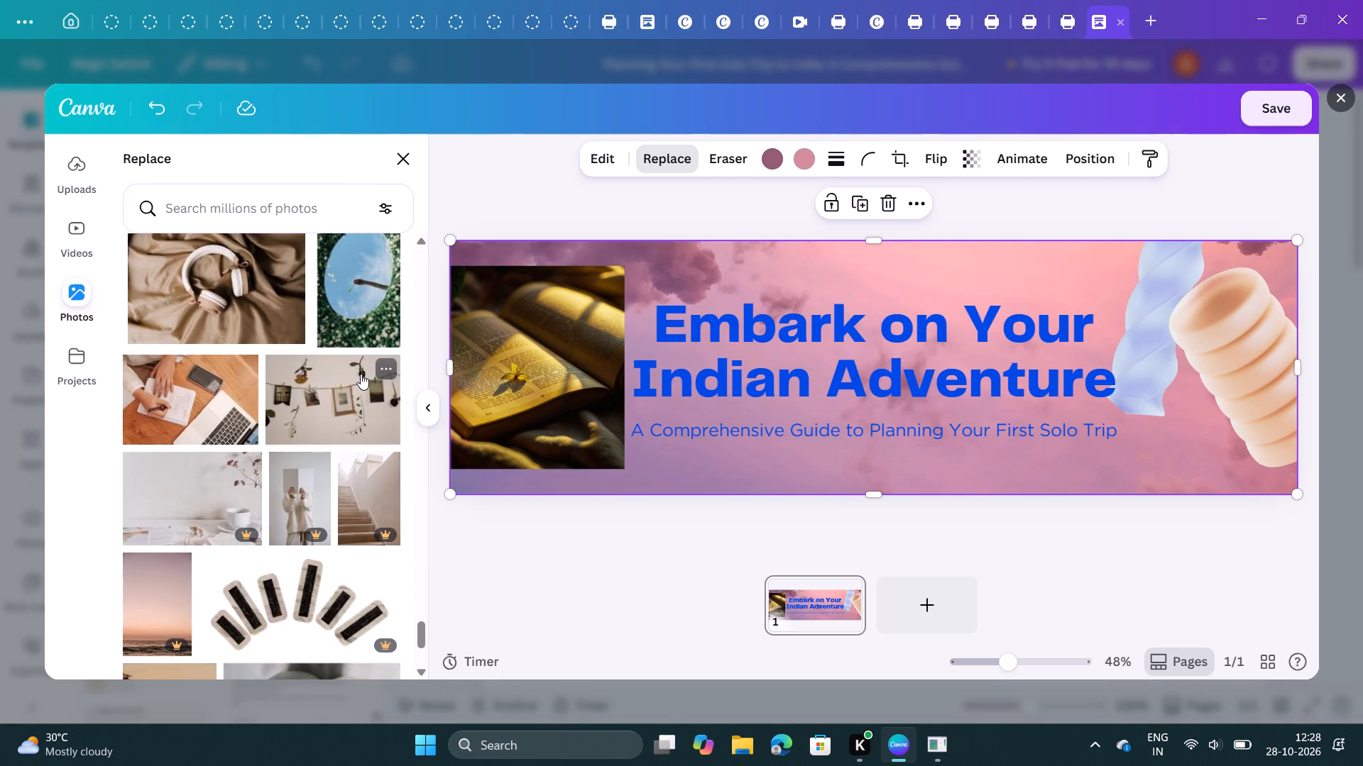
Replace the banner's pink and purple sky background with the autumn forest photo of trees around water from the trending photos.
scroll(361, 374, "down", 2)
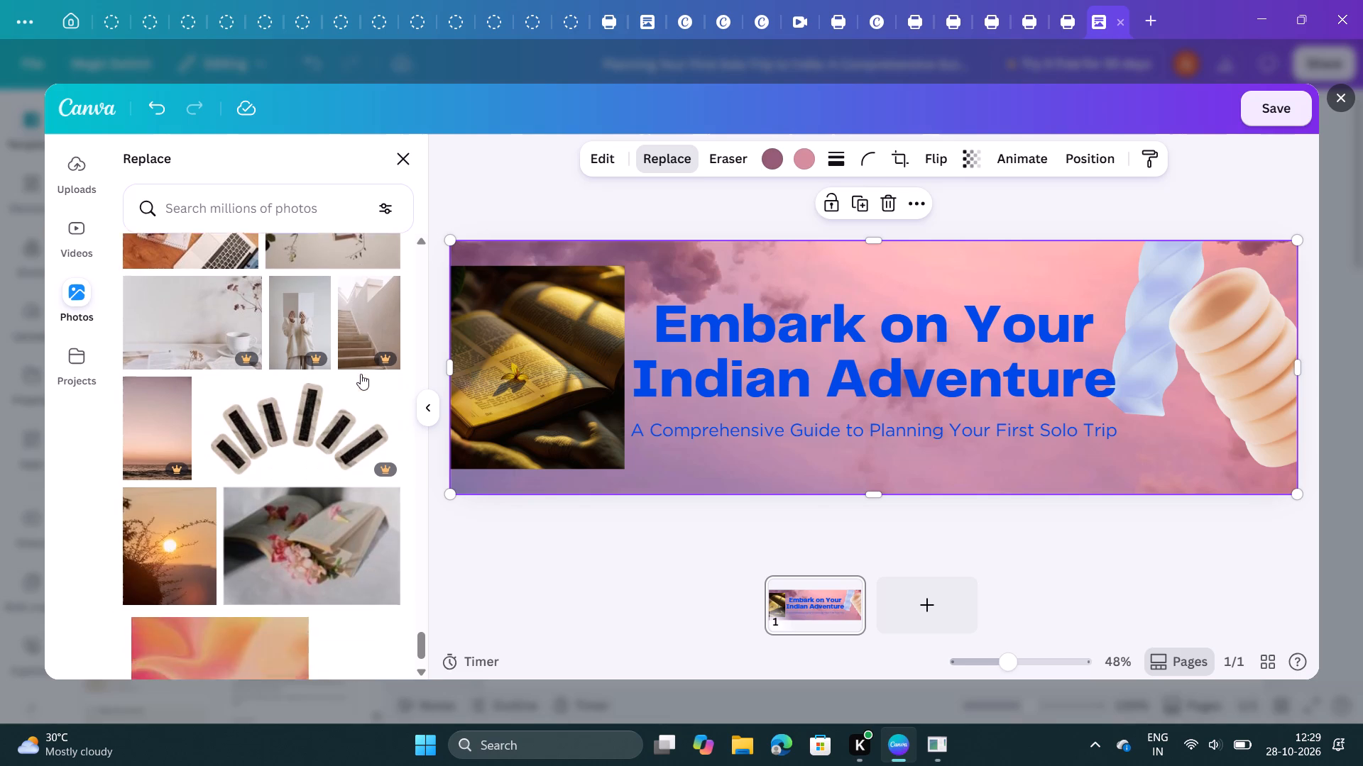
scroll(361, 374, "down", 1)
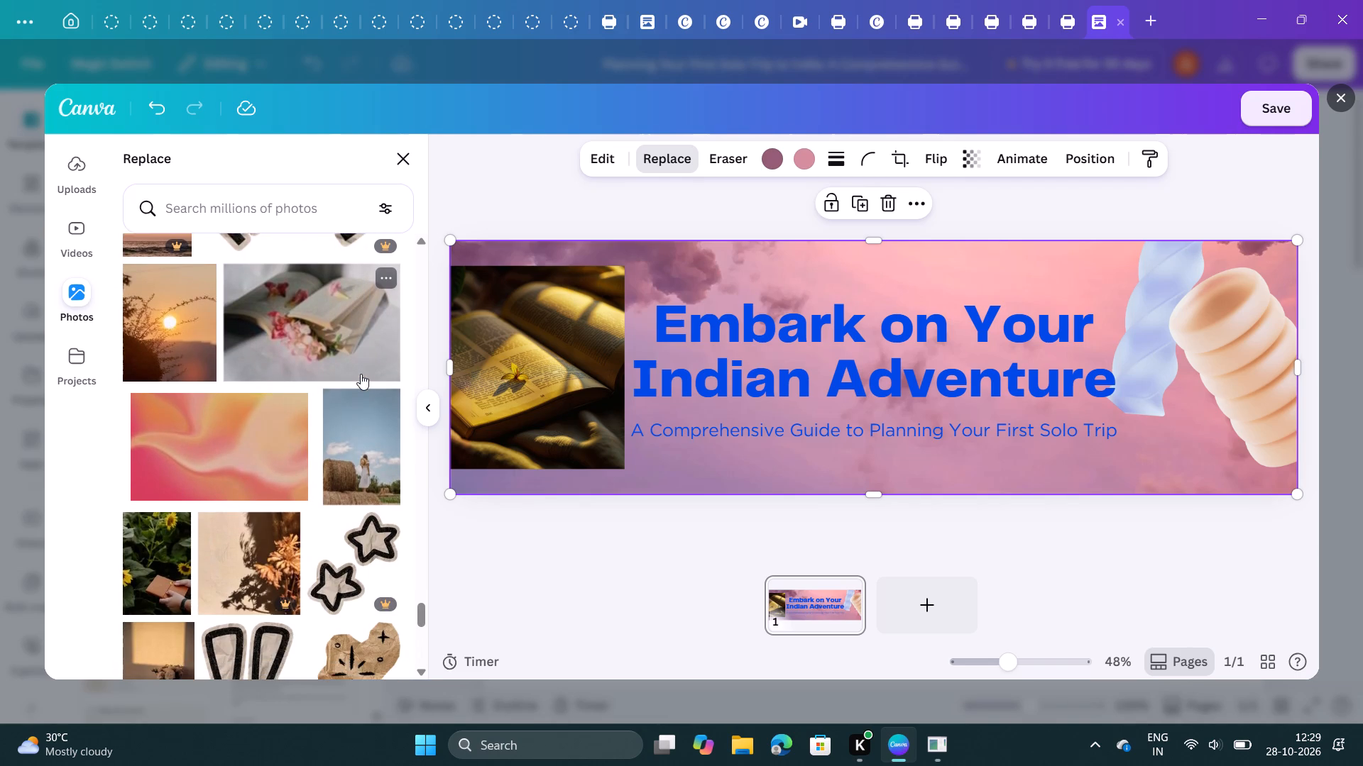
scroll(361, 374, "down", 5)
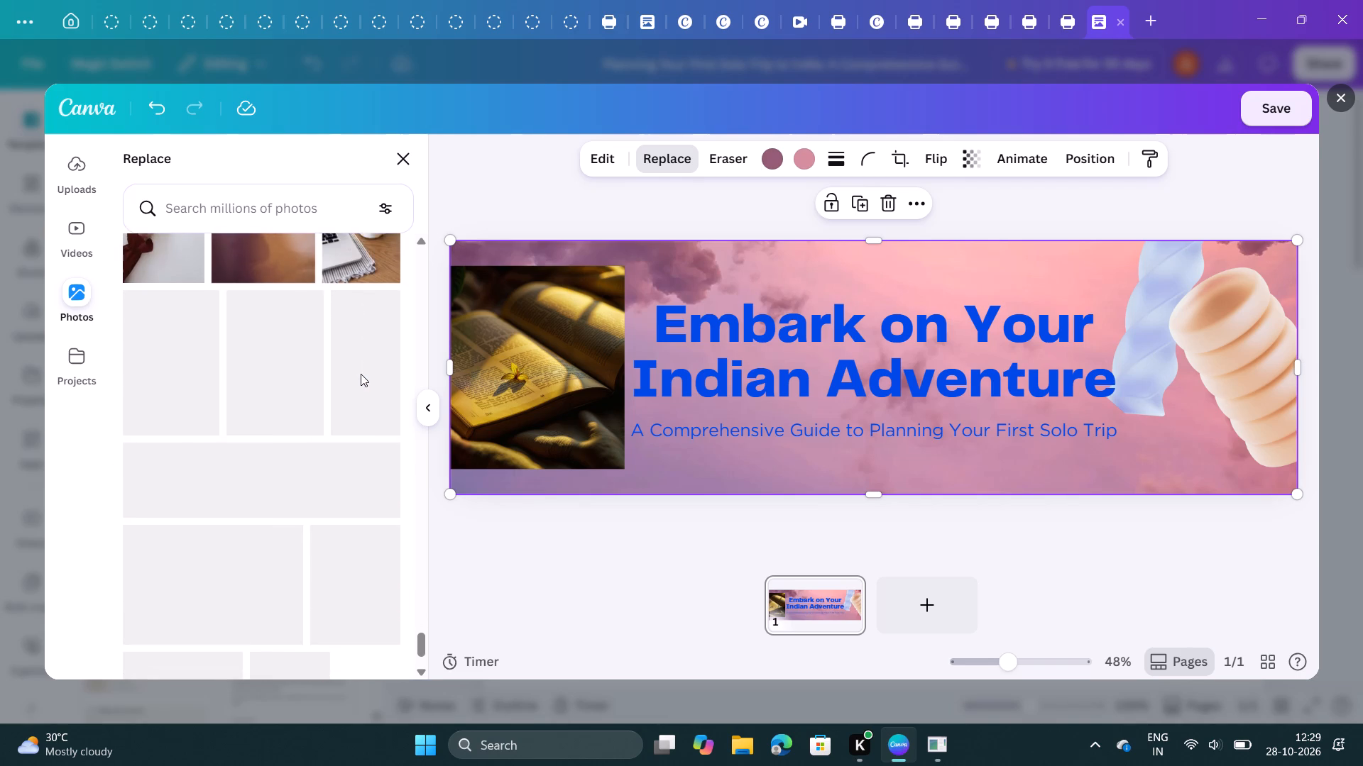
scroll(361, 374, "down", 4)
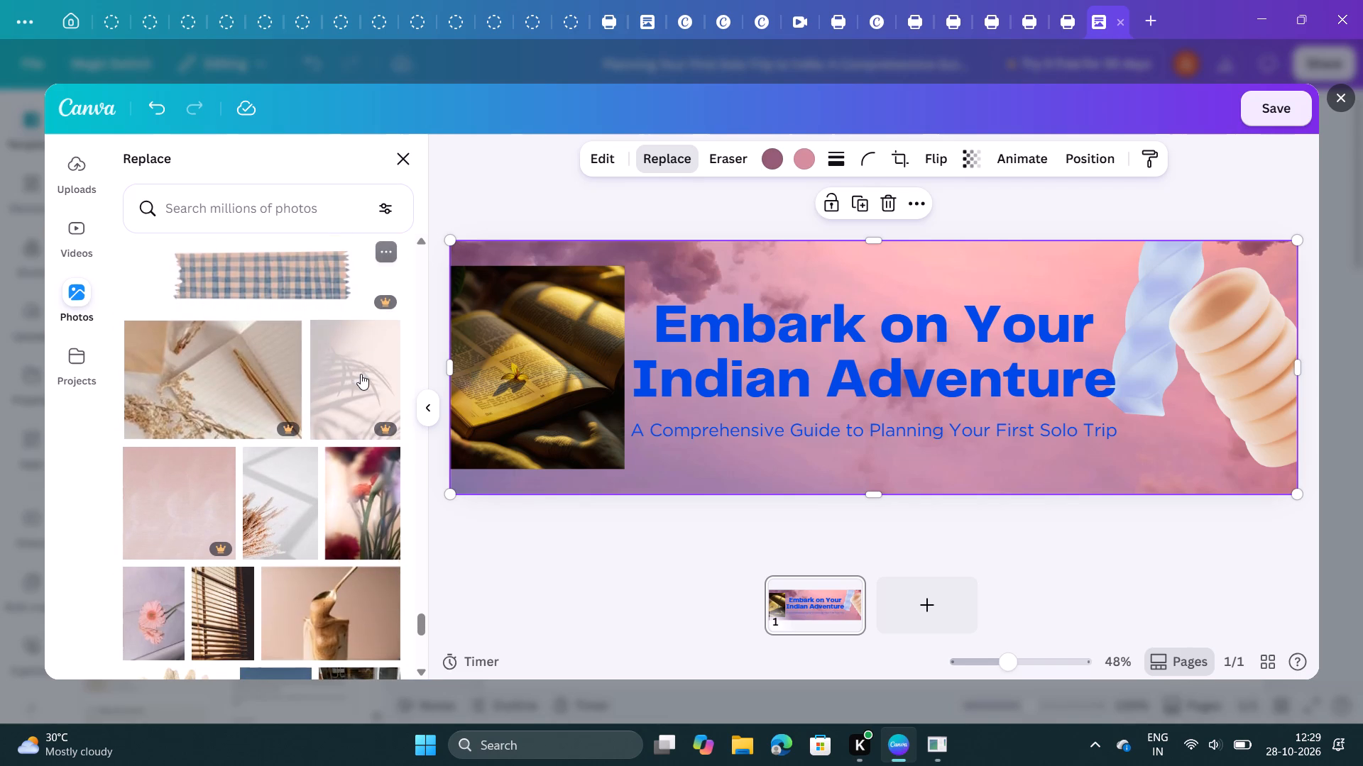
scroll(361, 374, "down", 3)
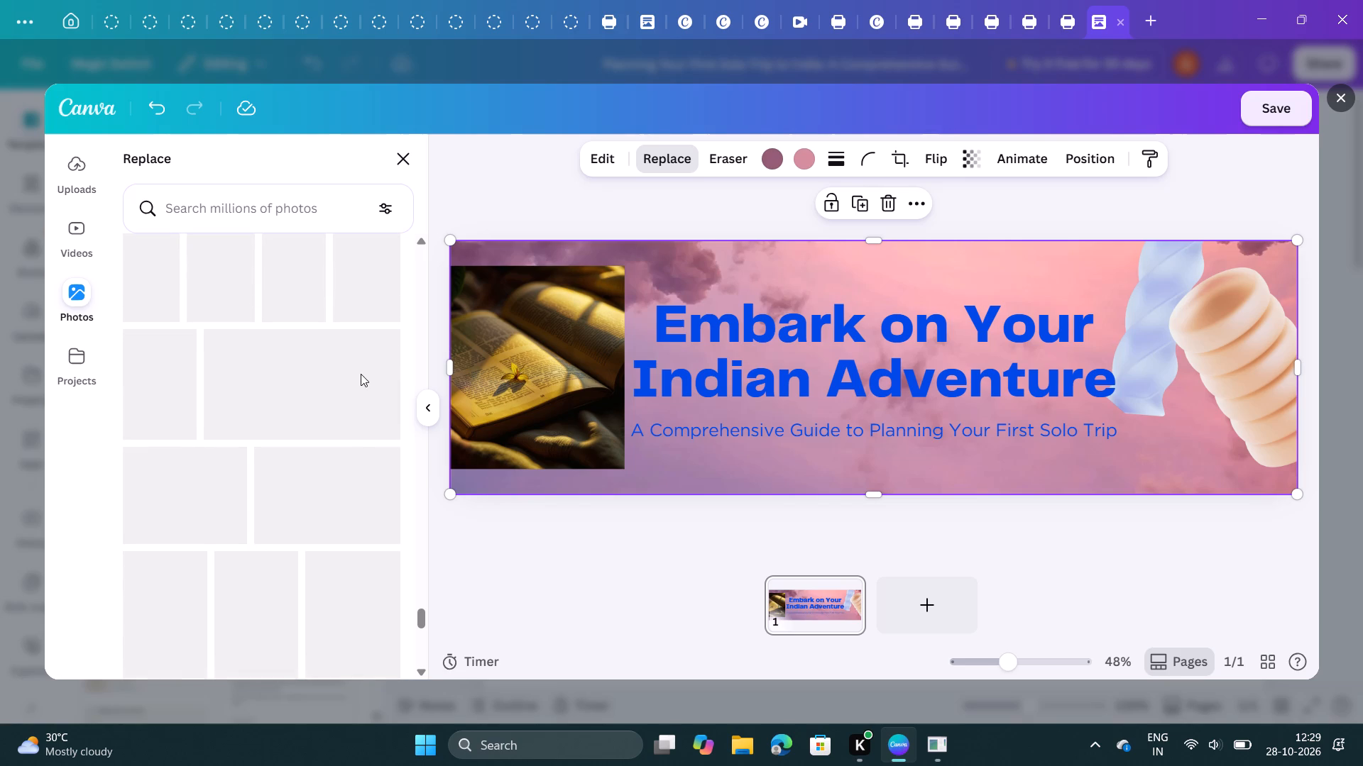
scroll(361, 374, "down", 1)
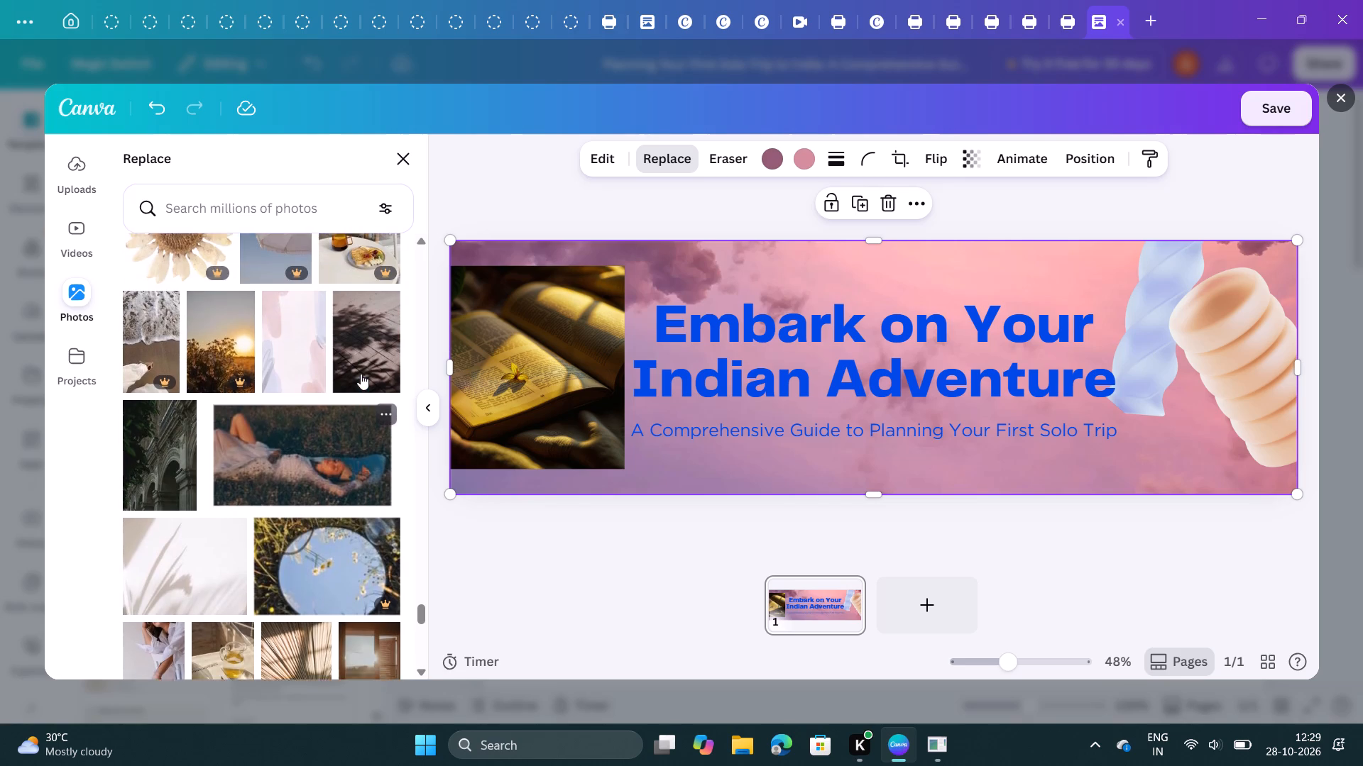
scroll(361, 374, "down", 2)
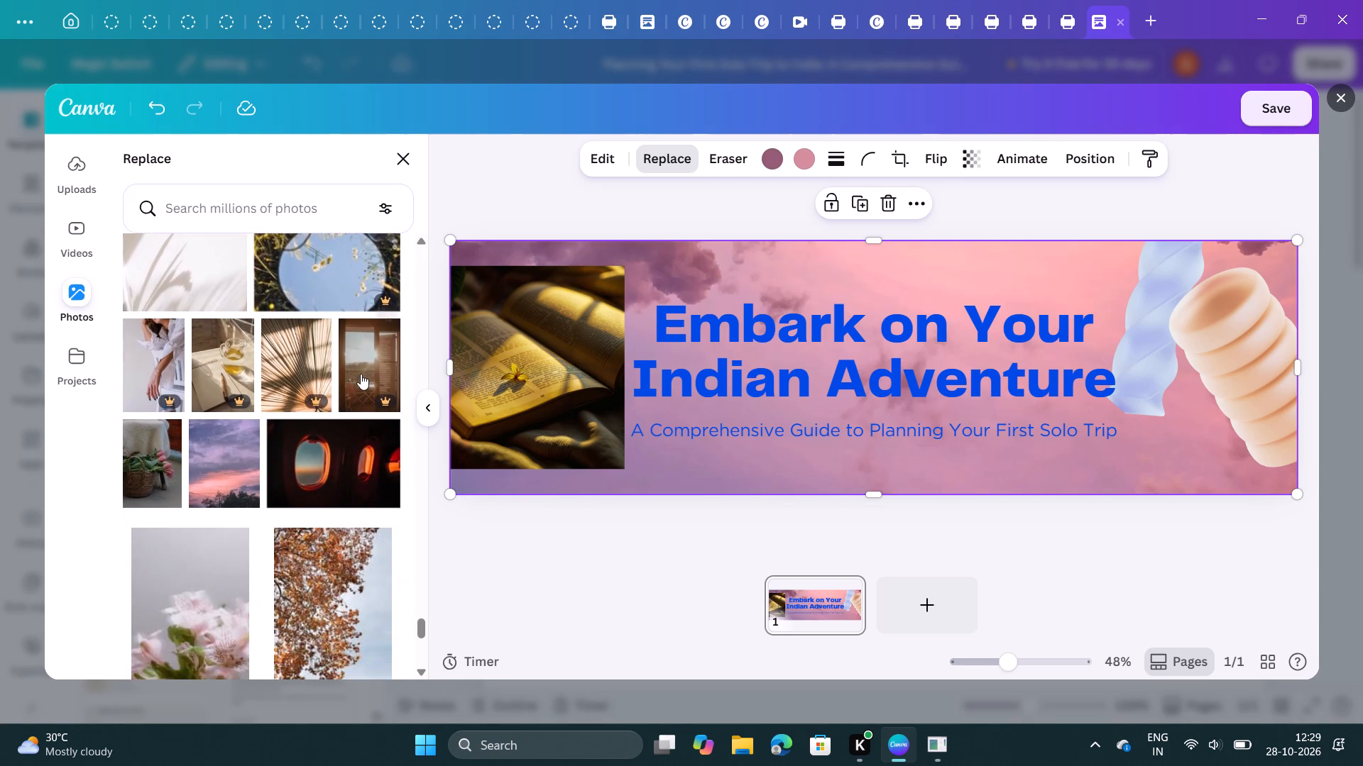
scroll(361, 374, "down", 5)
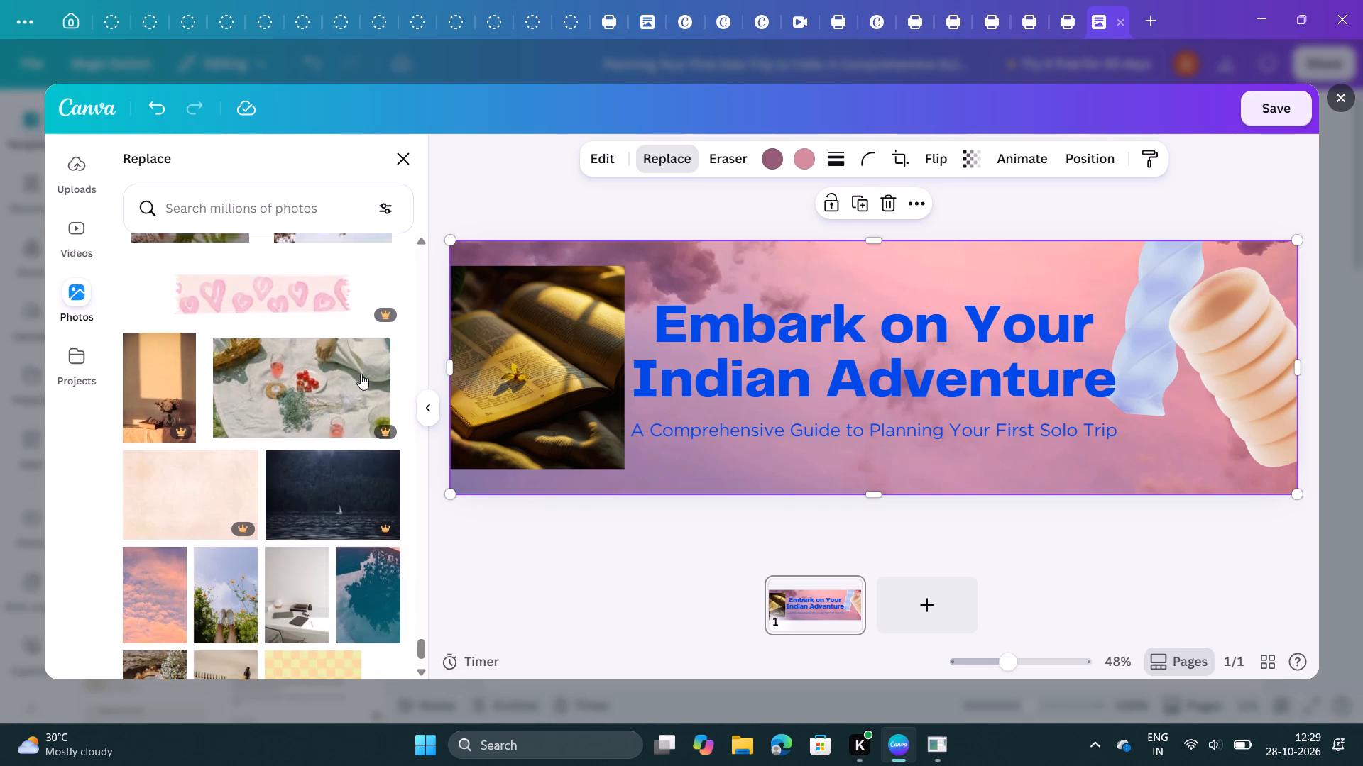
scroll(361, 374, "down", 3)
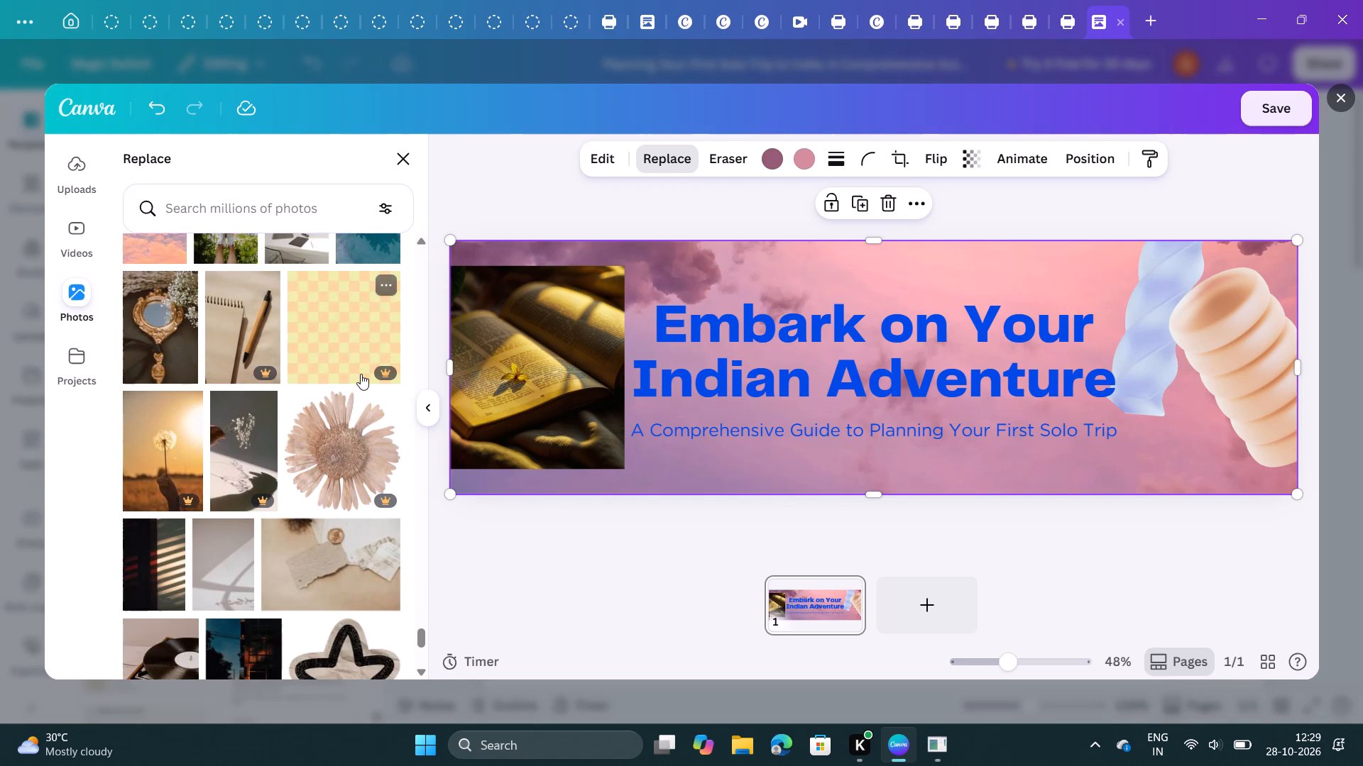
scroll(361, 374, "down", 3)
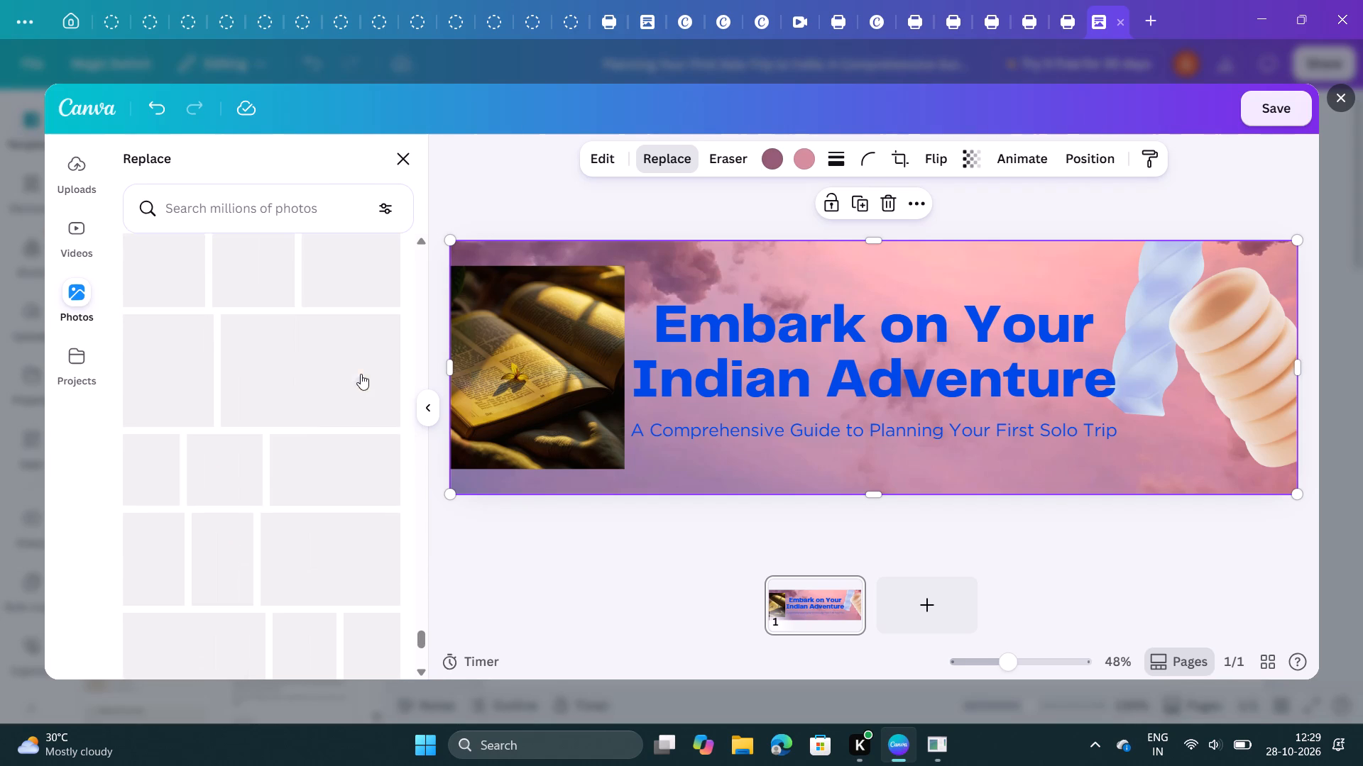
scroll(361, 374, "down", 2)
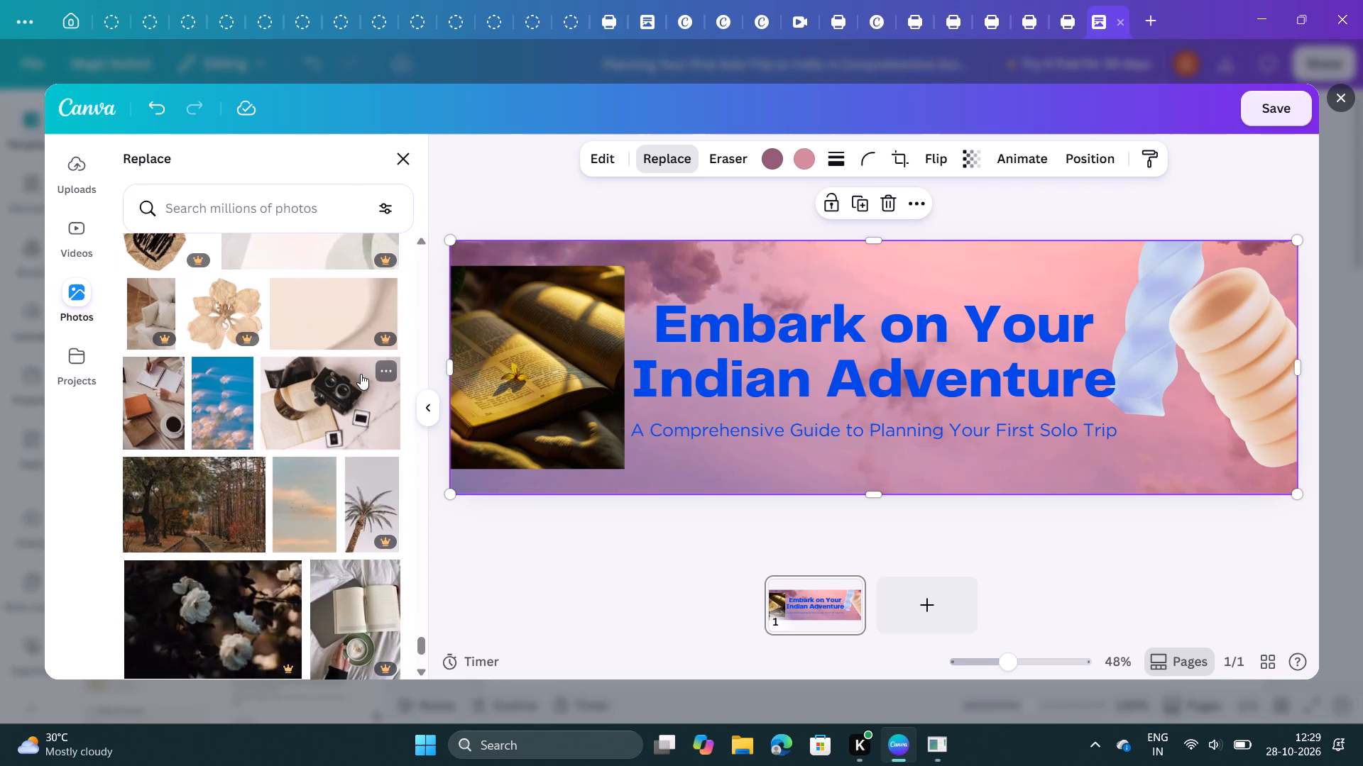
scroll(361, 374, "down", 1)
left_click(207, 324)
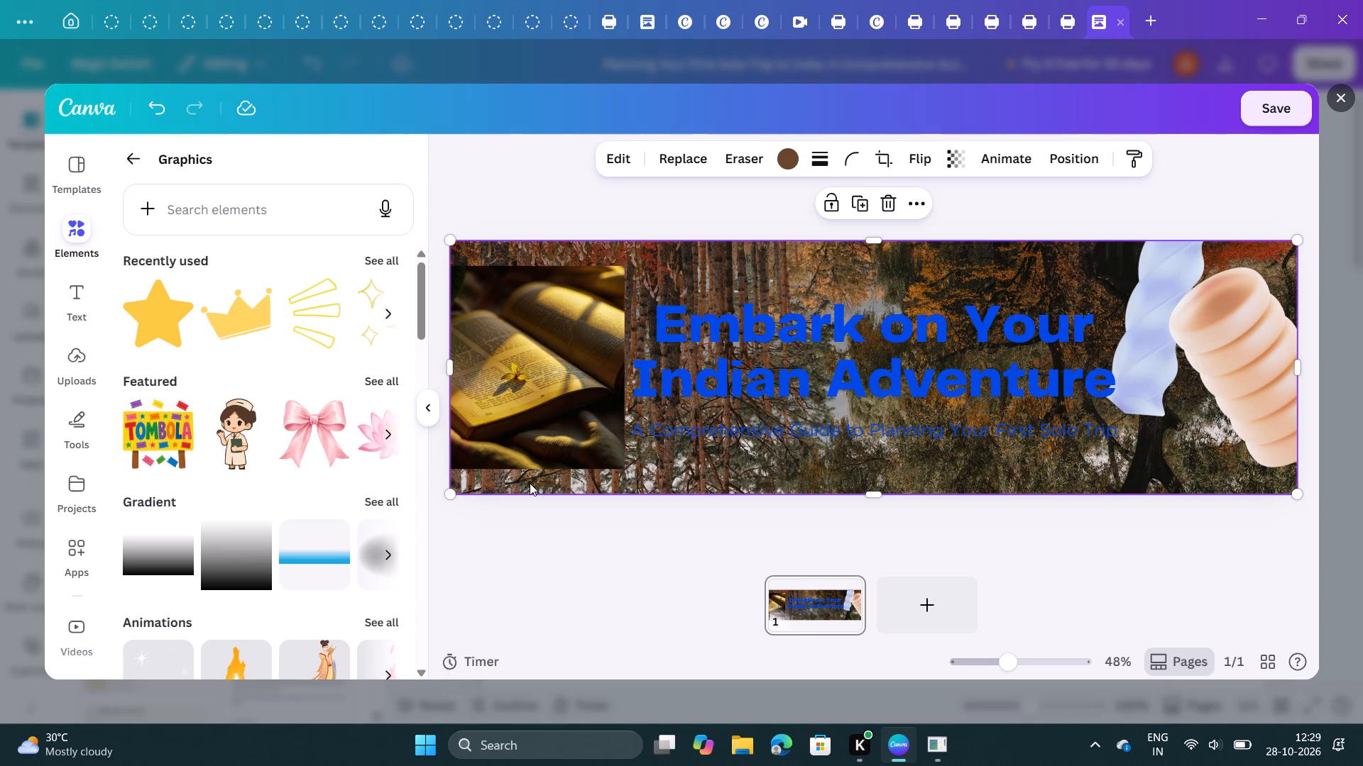
left_click(621, 518)
Delete the open book photo beside the banner title.
left_click(578, 363)
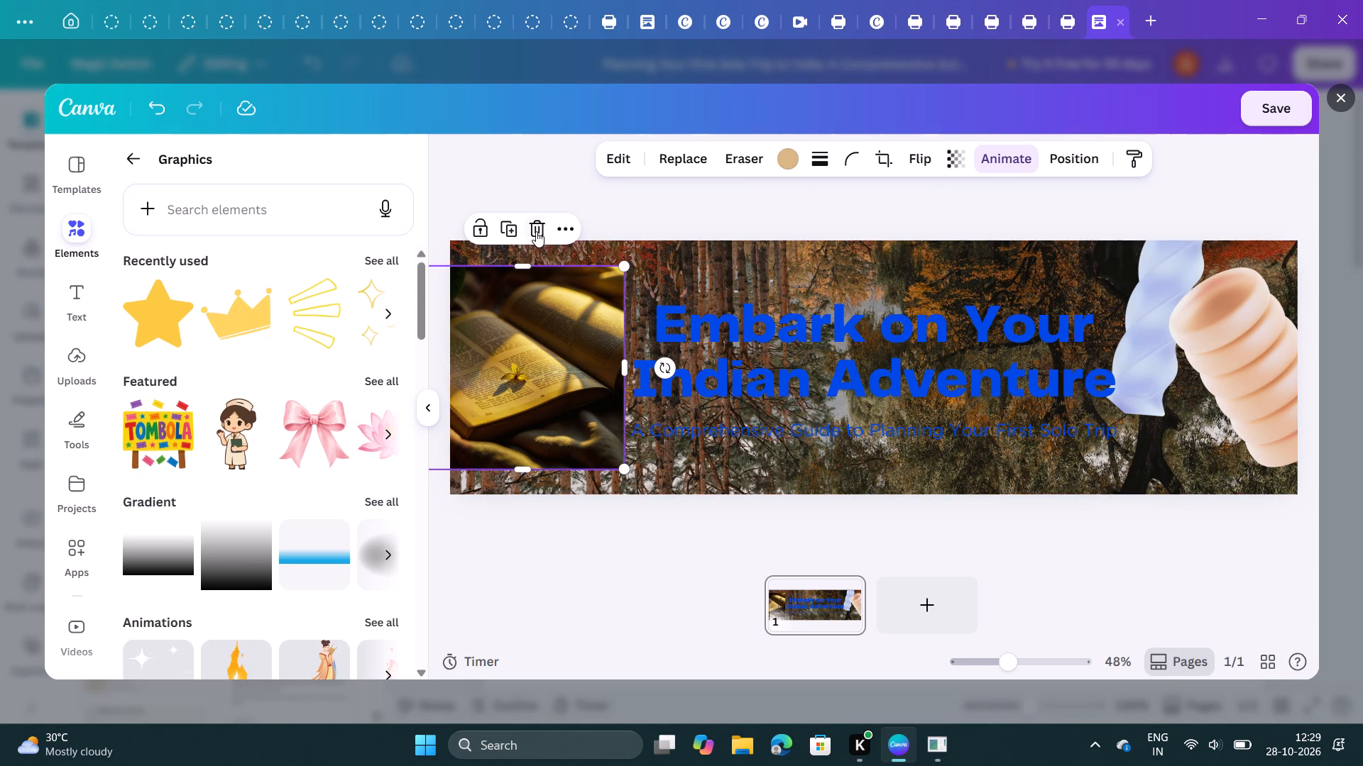
left_click(536, 230)
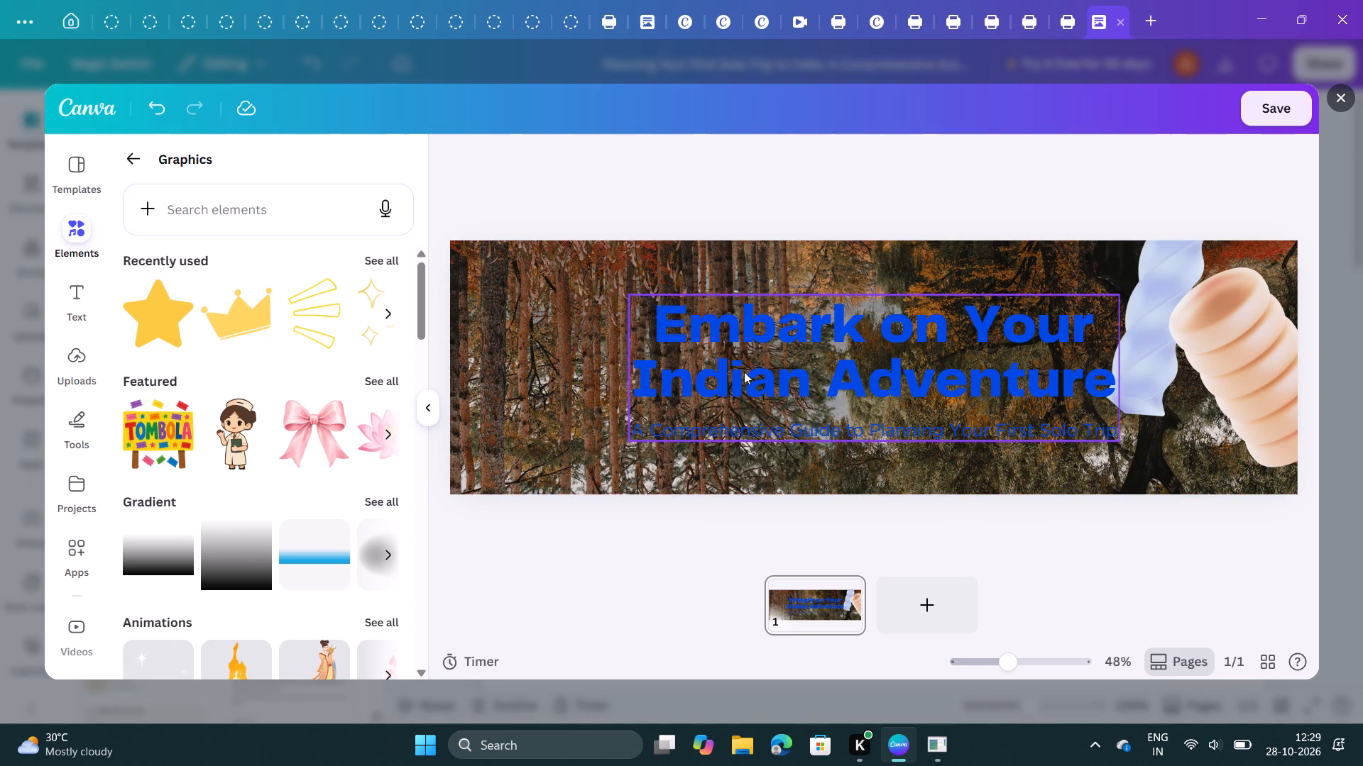
Delete the blue twisted shape and the peach ridged shape from the banner.
left_click(1166, 301)
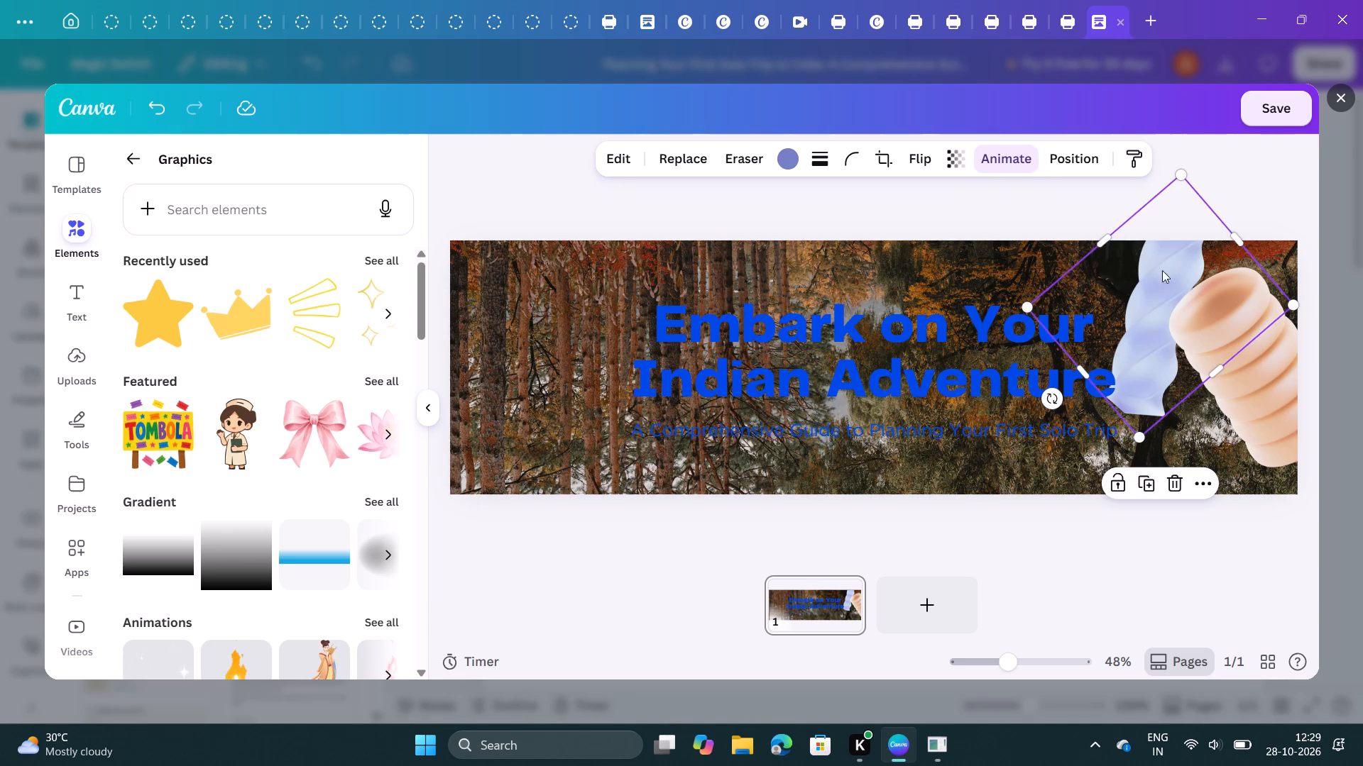
left_click(1176, 478)
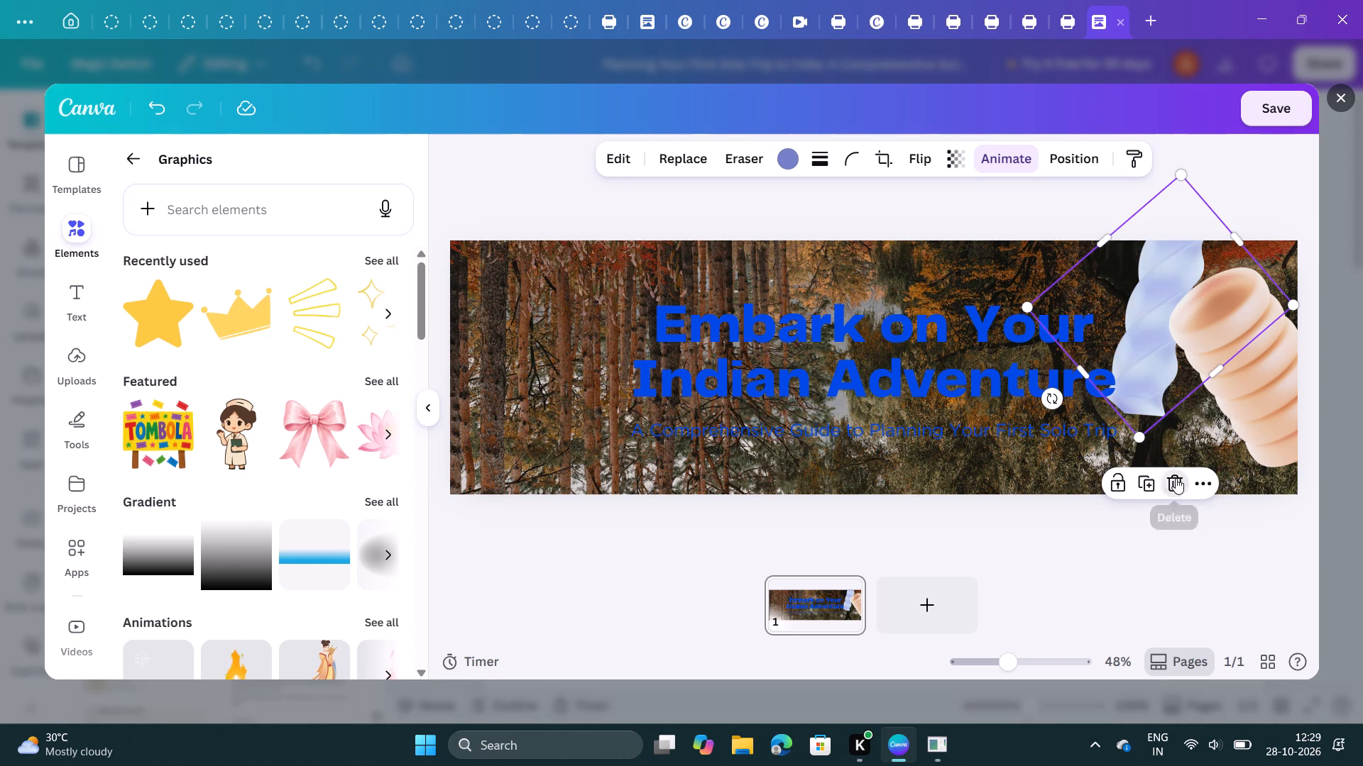
left_click(1225, 384)
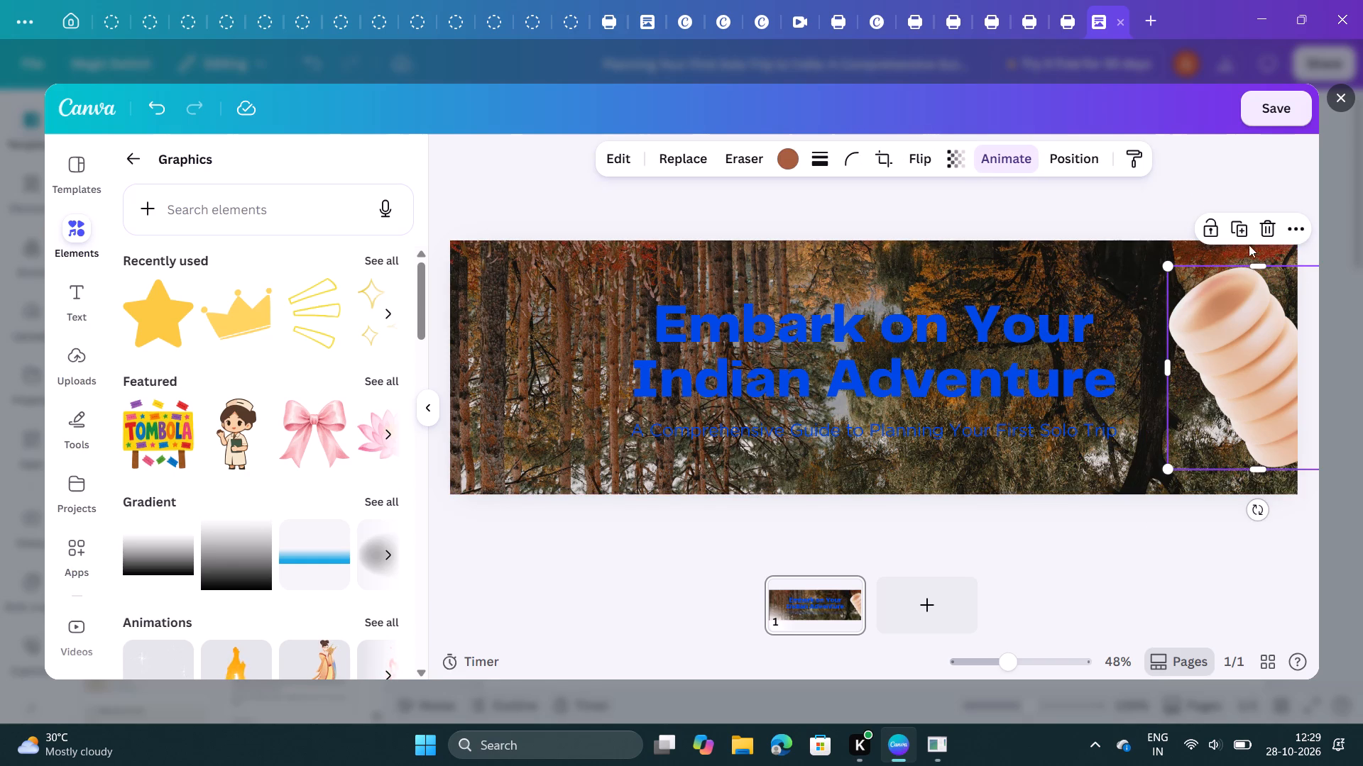
left_click(1269, 217)
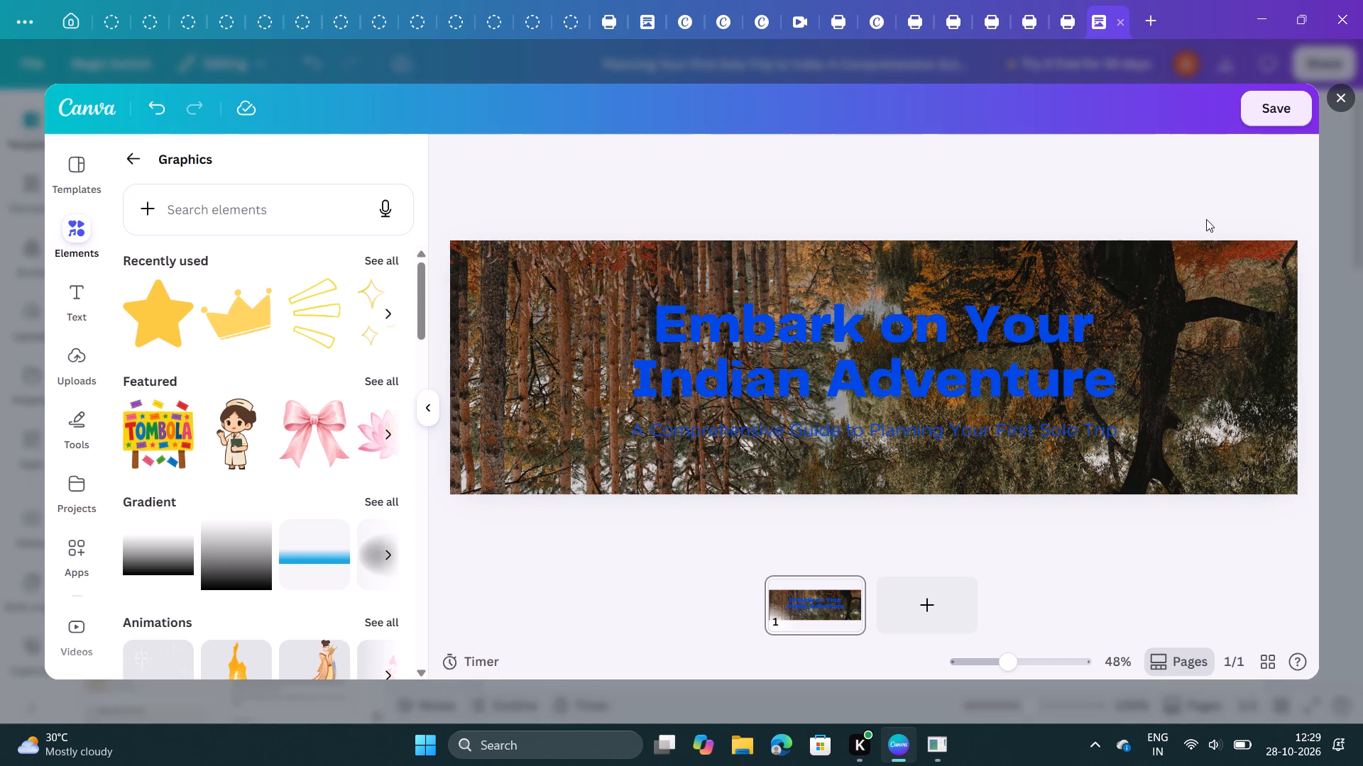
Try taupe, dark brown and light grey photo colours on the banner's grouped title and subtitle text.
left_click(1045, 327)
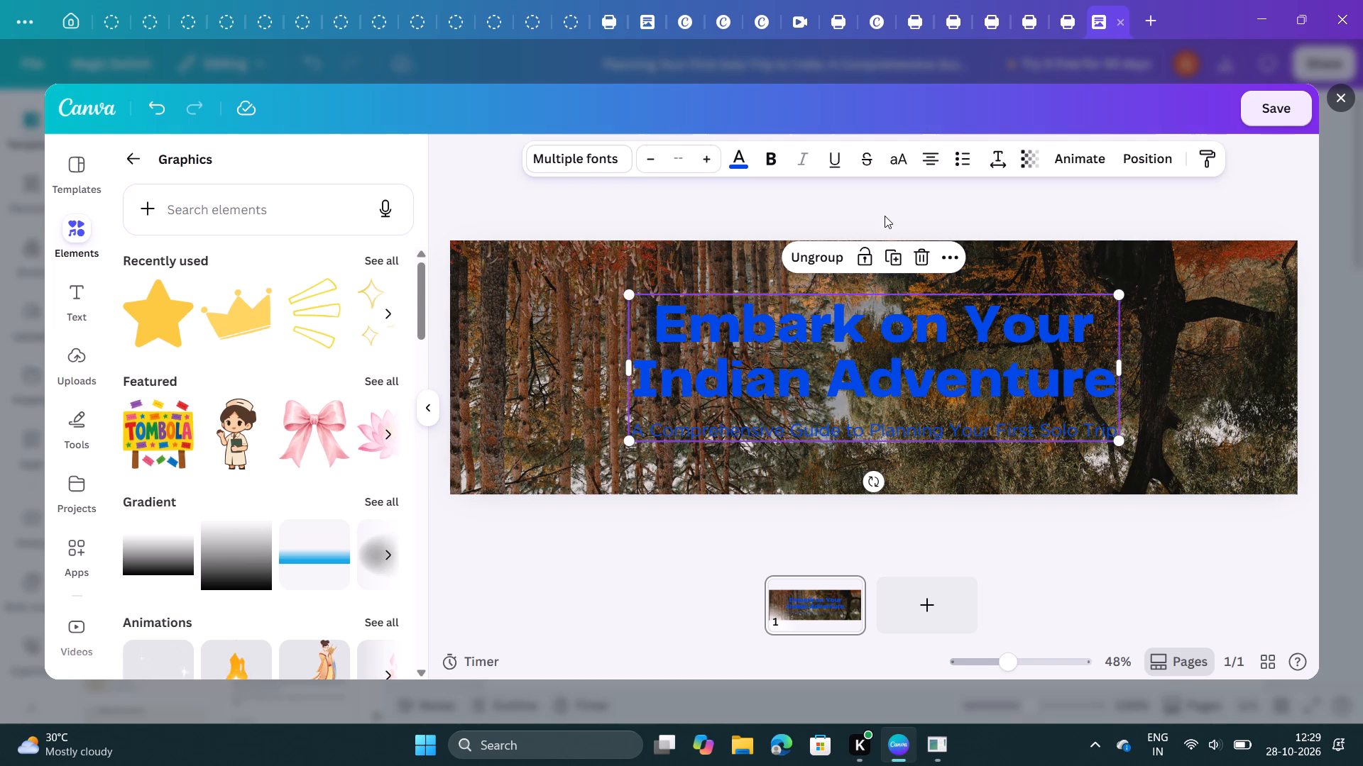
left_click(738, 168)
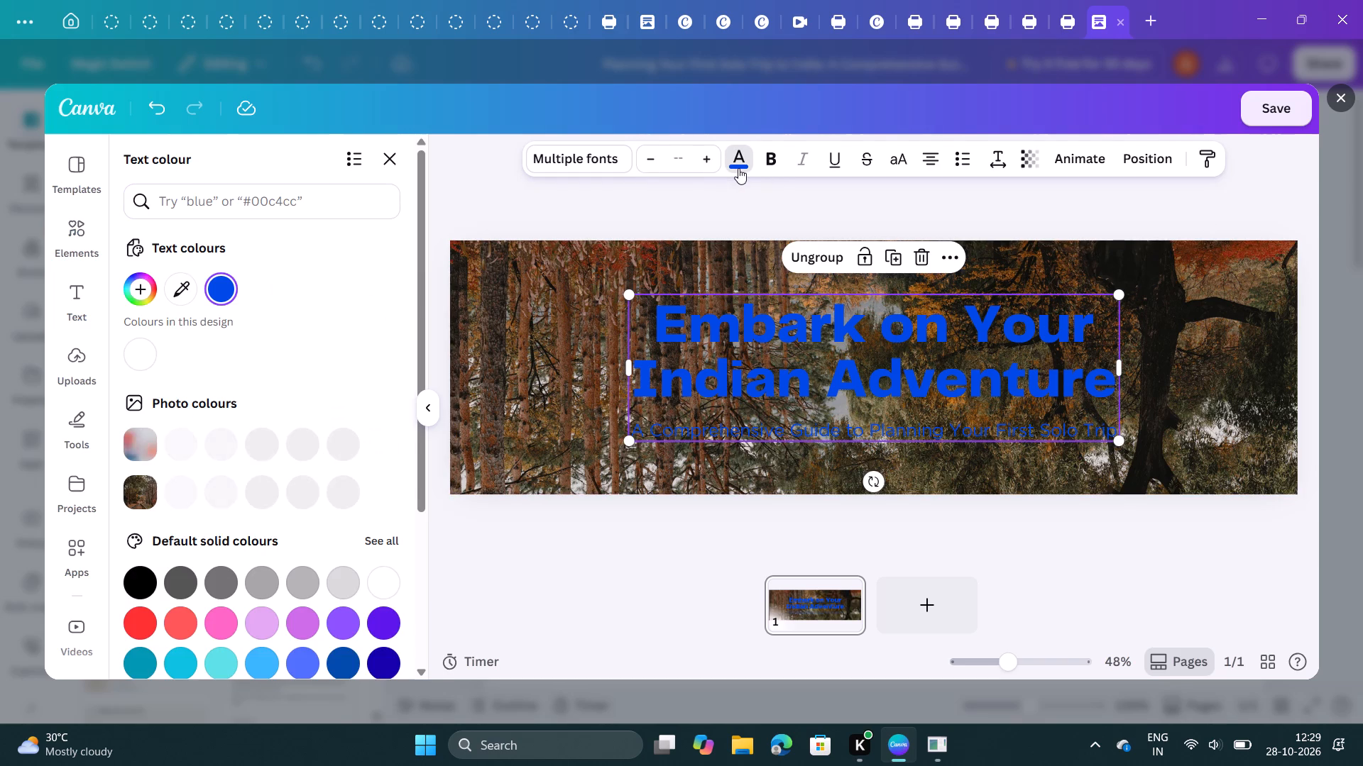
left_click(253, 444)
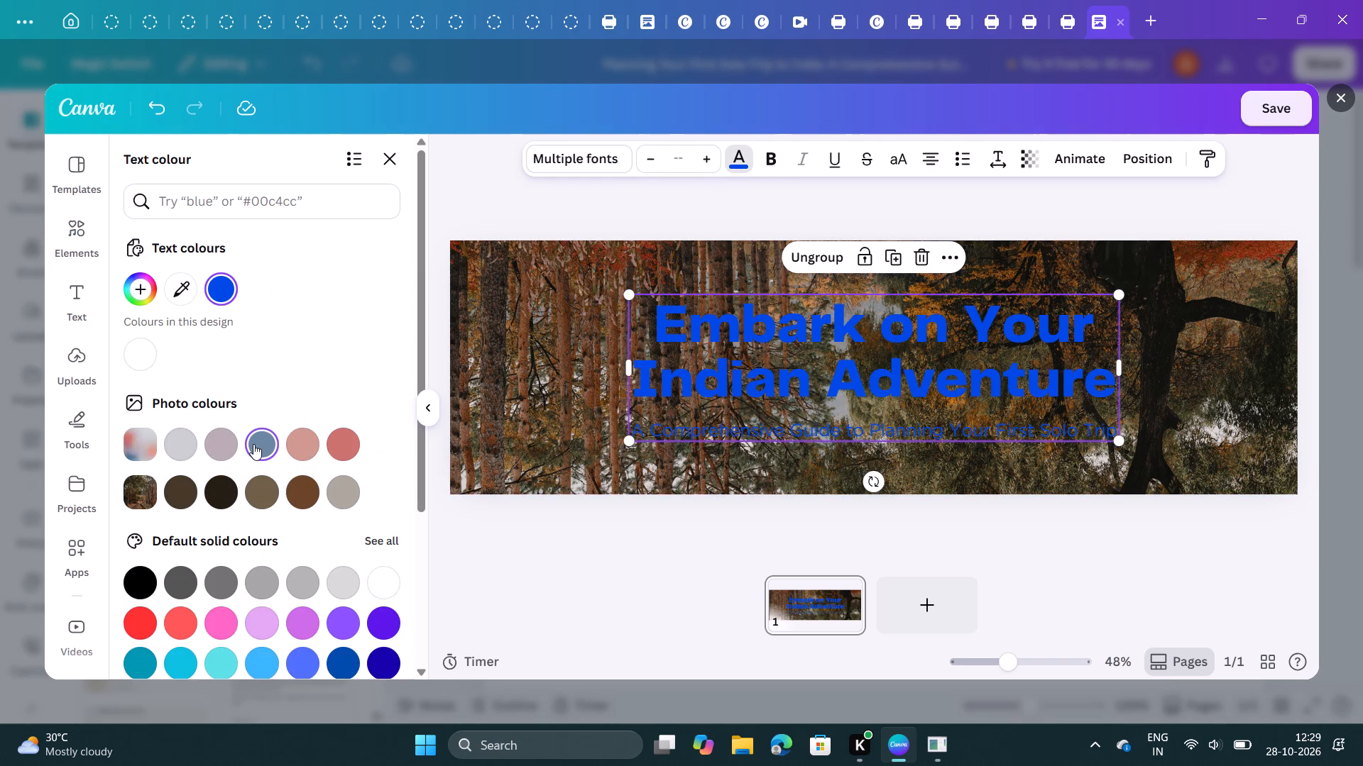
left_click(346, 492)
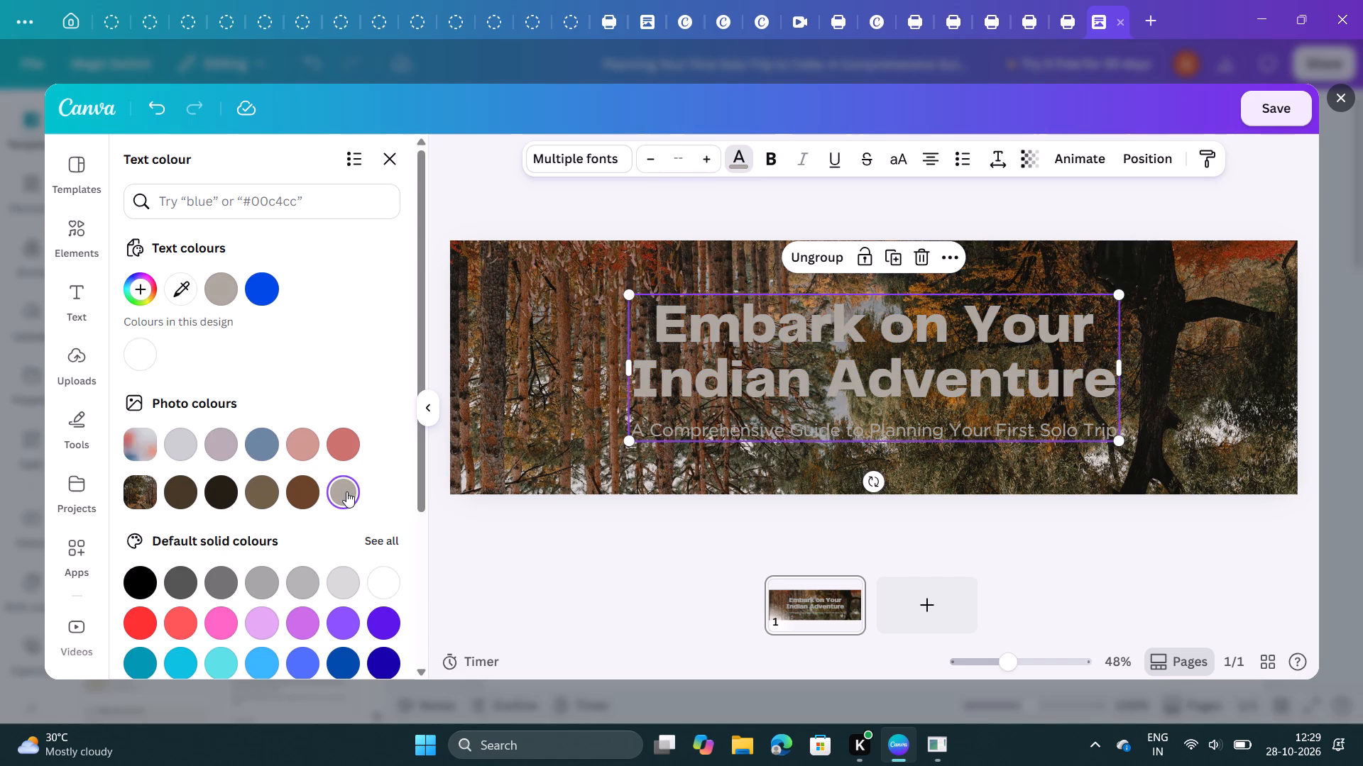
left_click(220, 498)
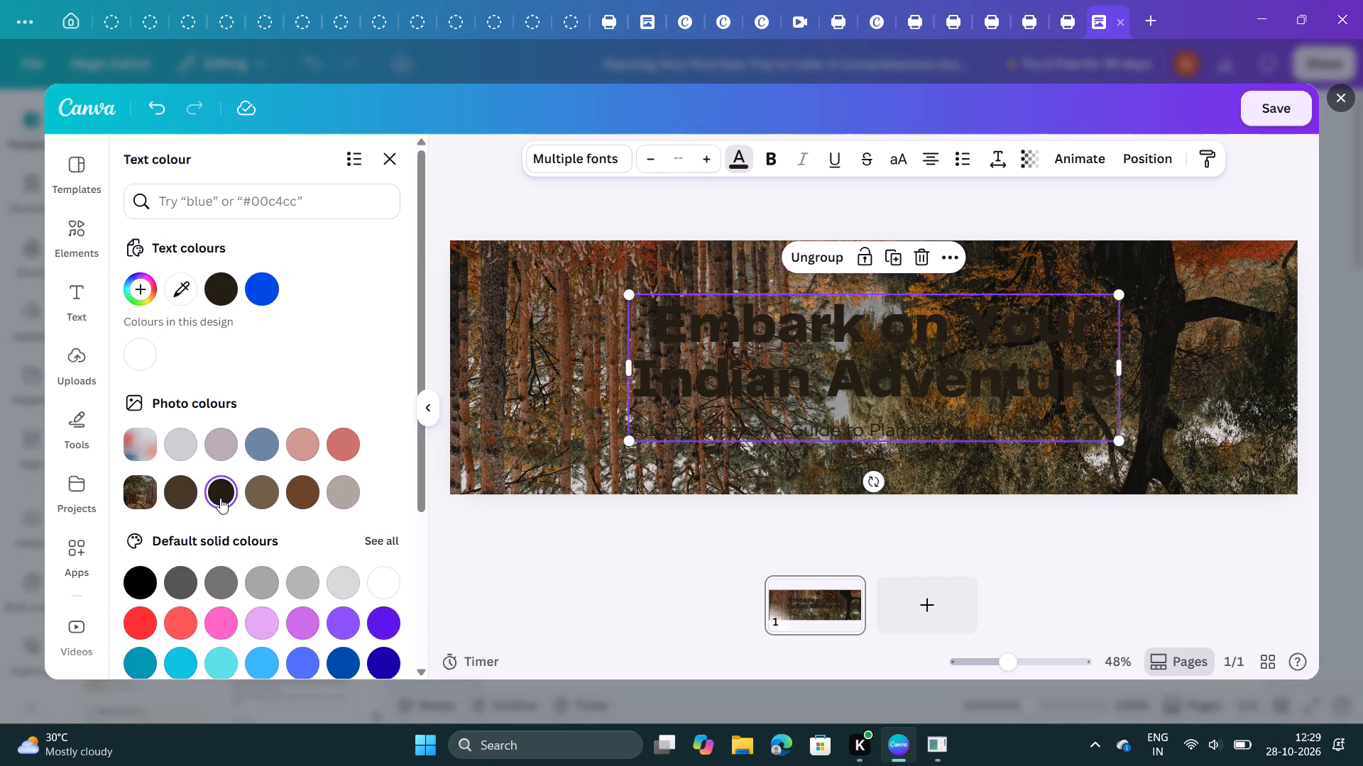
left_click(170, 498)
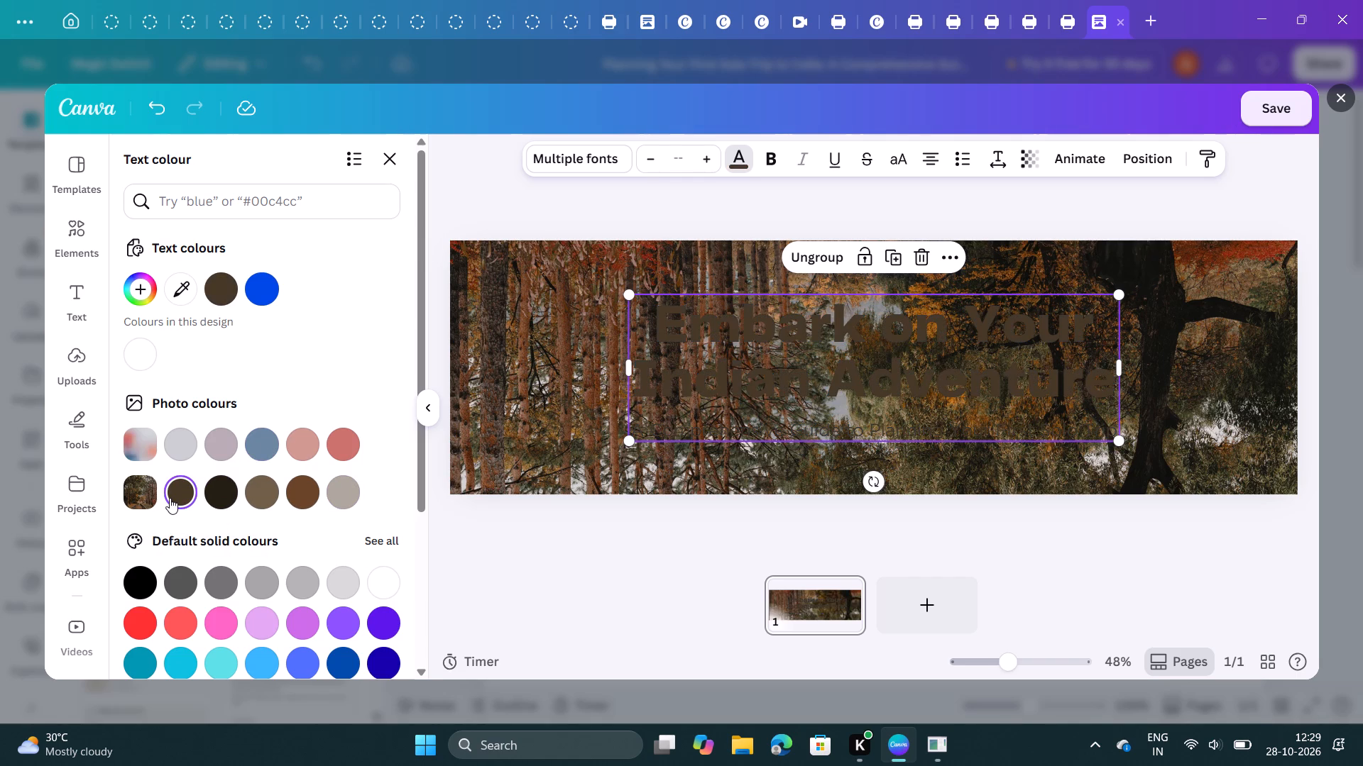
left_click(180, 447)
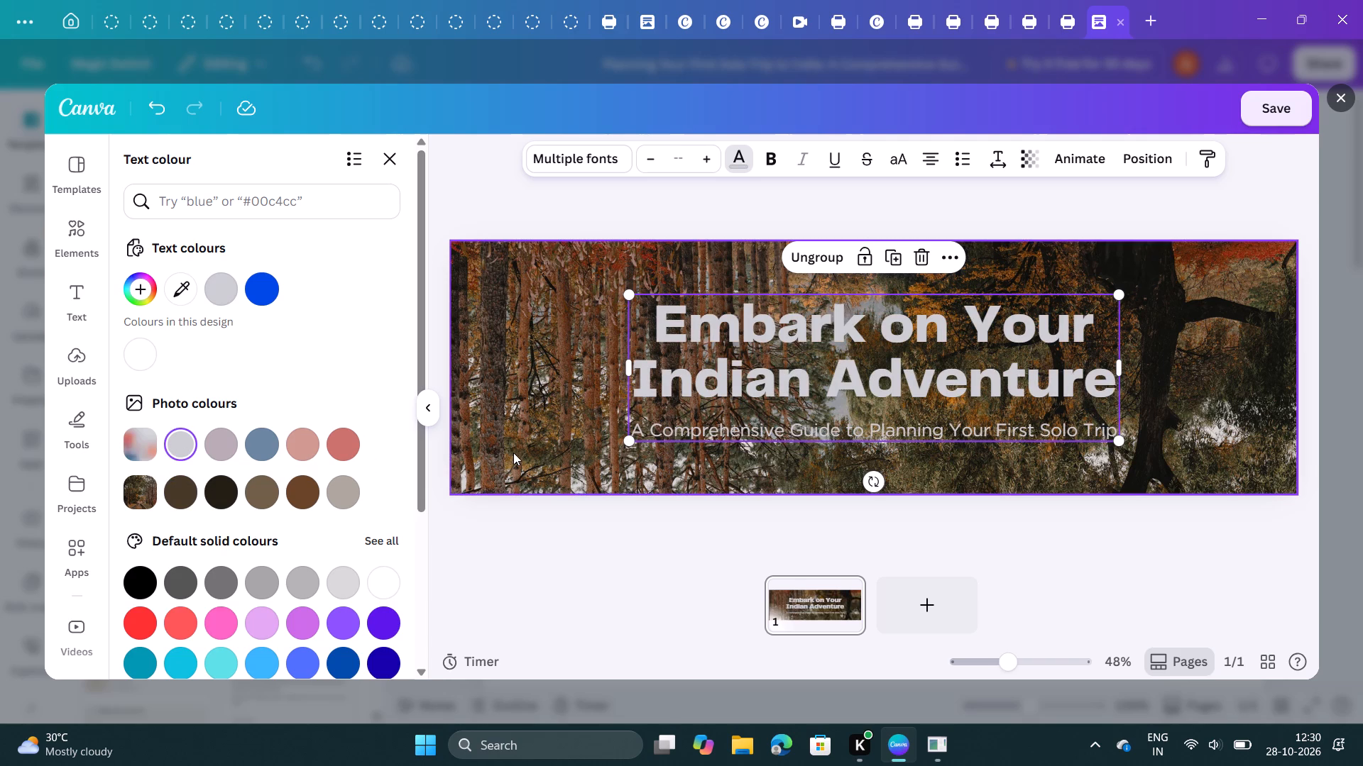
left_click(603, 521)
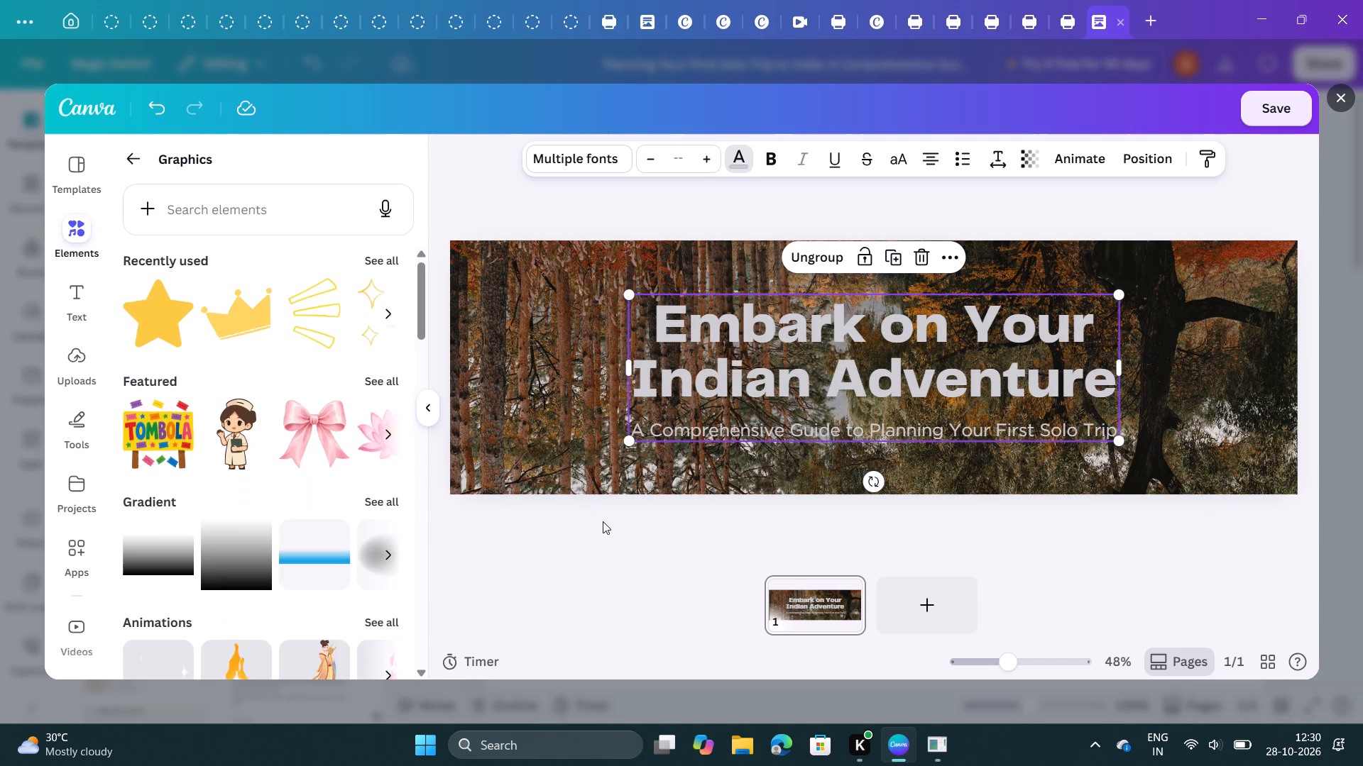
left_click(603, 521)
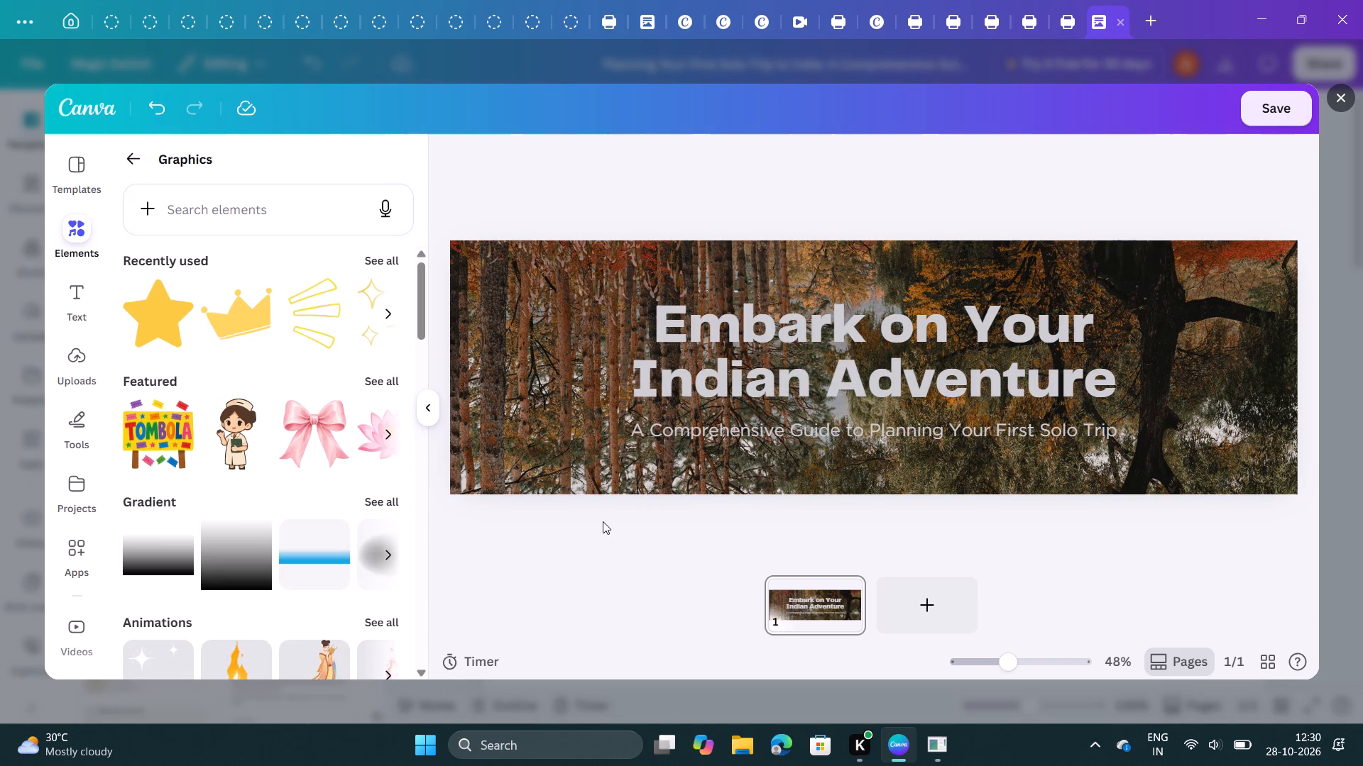
Set the text colour of the banner's grouped title and subtitle to white from the default solid colours.
scroll(603, 521, "down", 1)
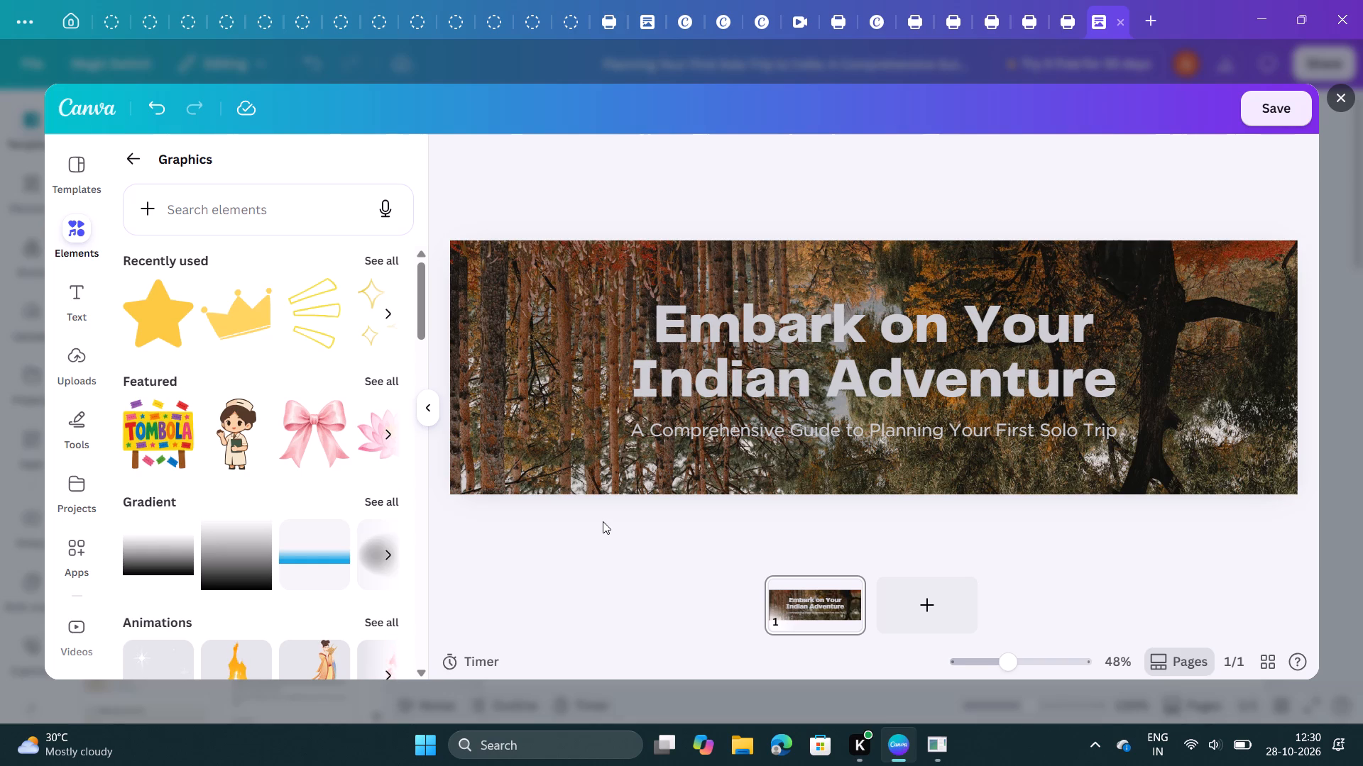
left_click(714, 436)
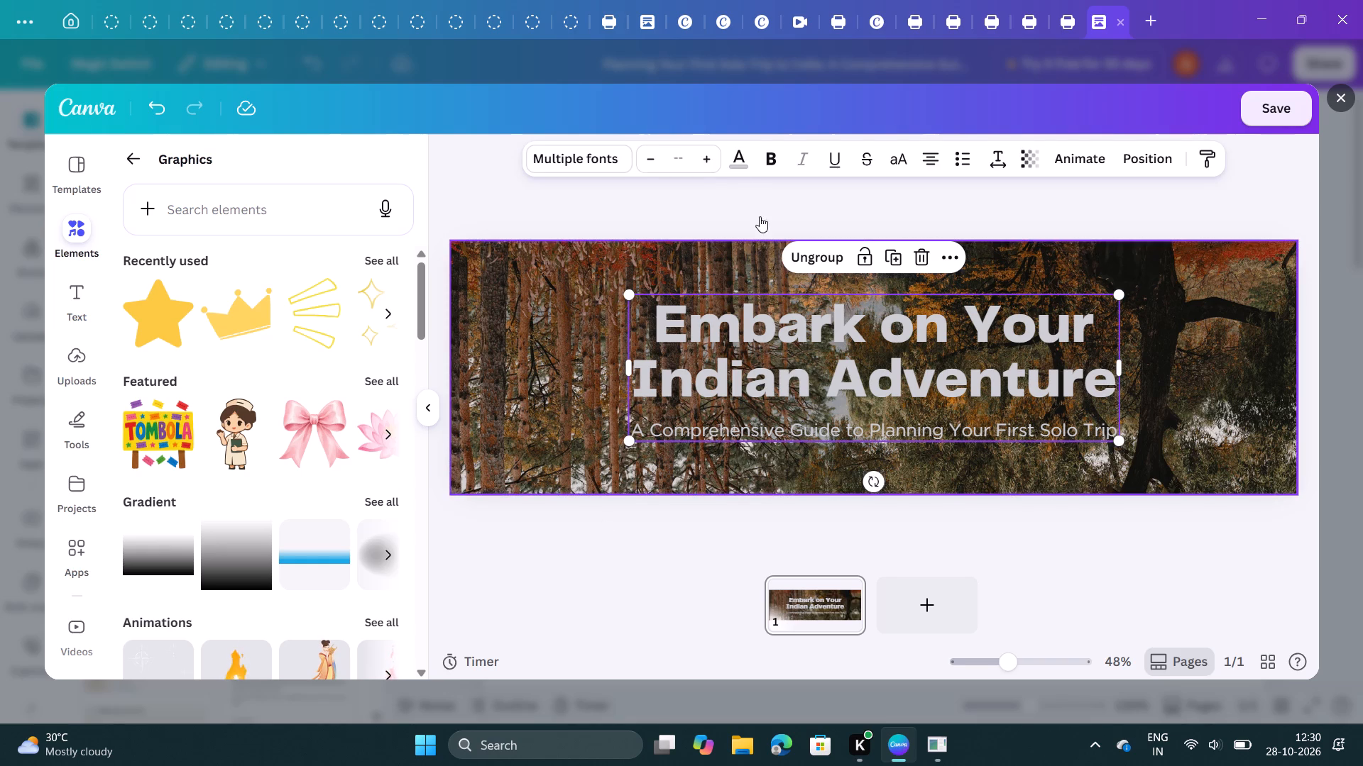
left_click(735, 167)
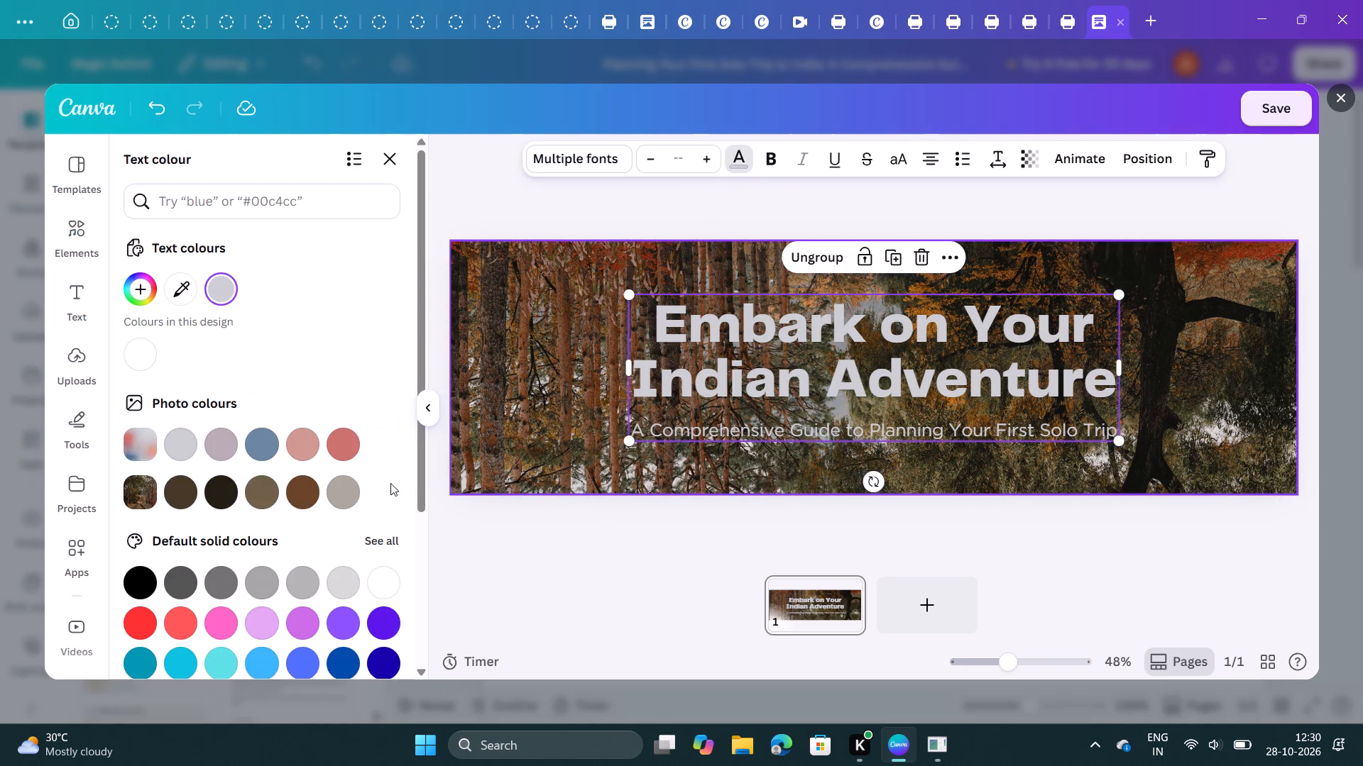
left_click(267, 582)
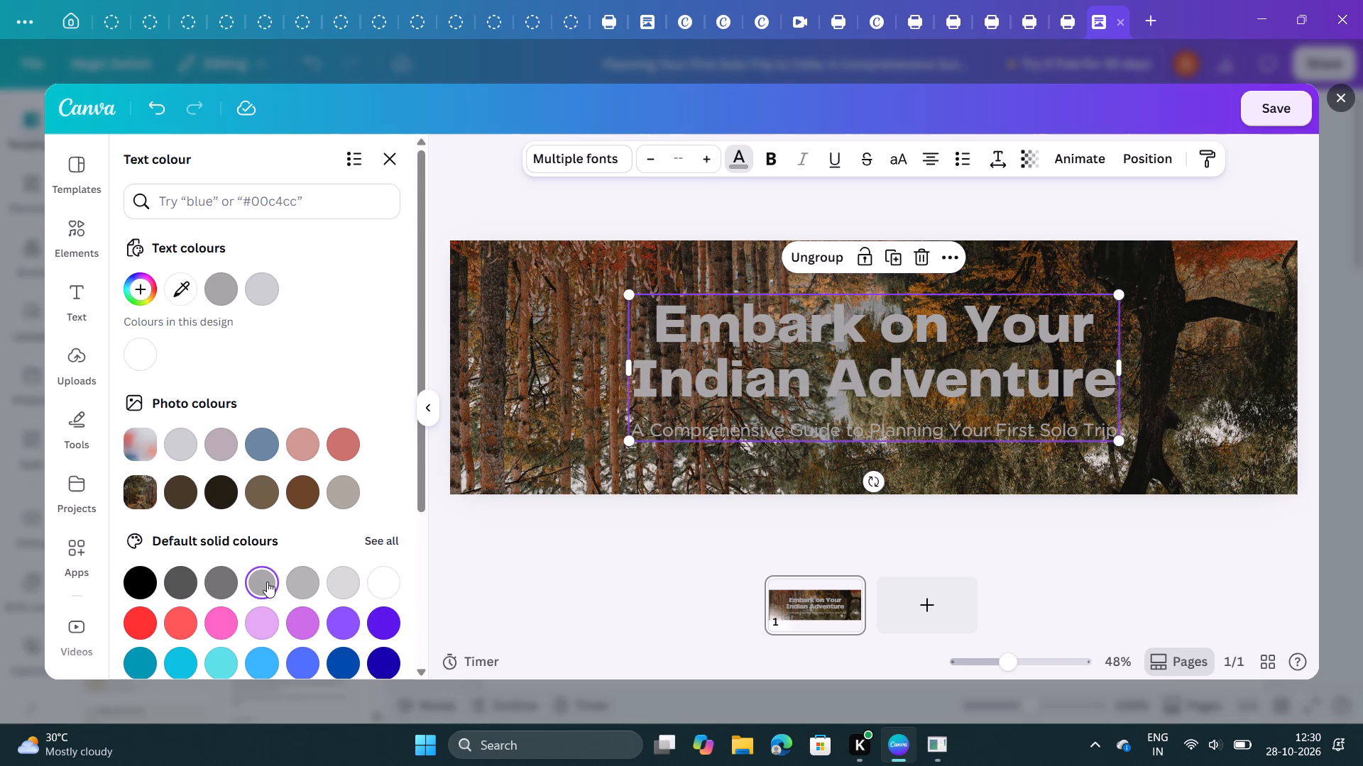
left_click(391, 579)
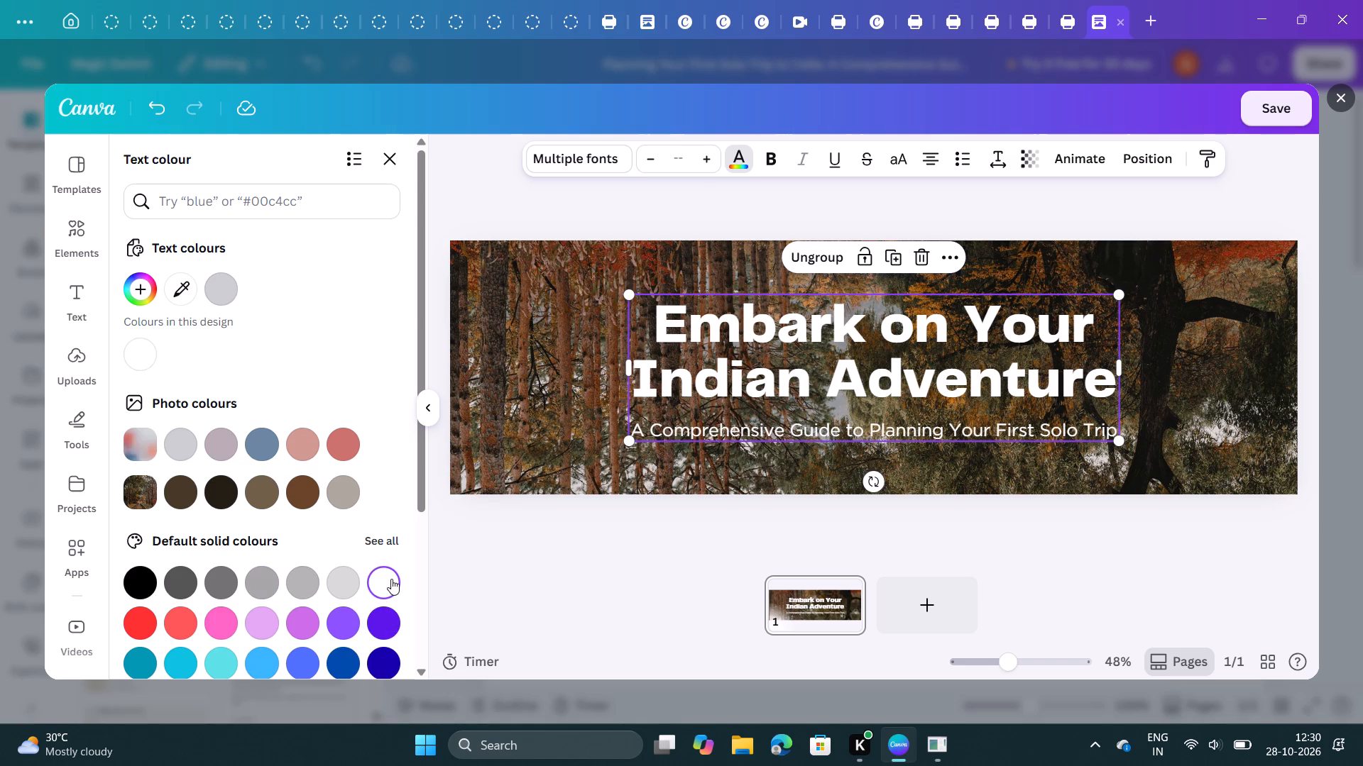
left_click(631, 554)
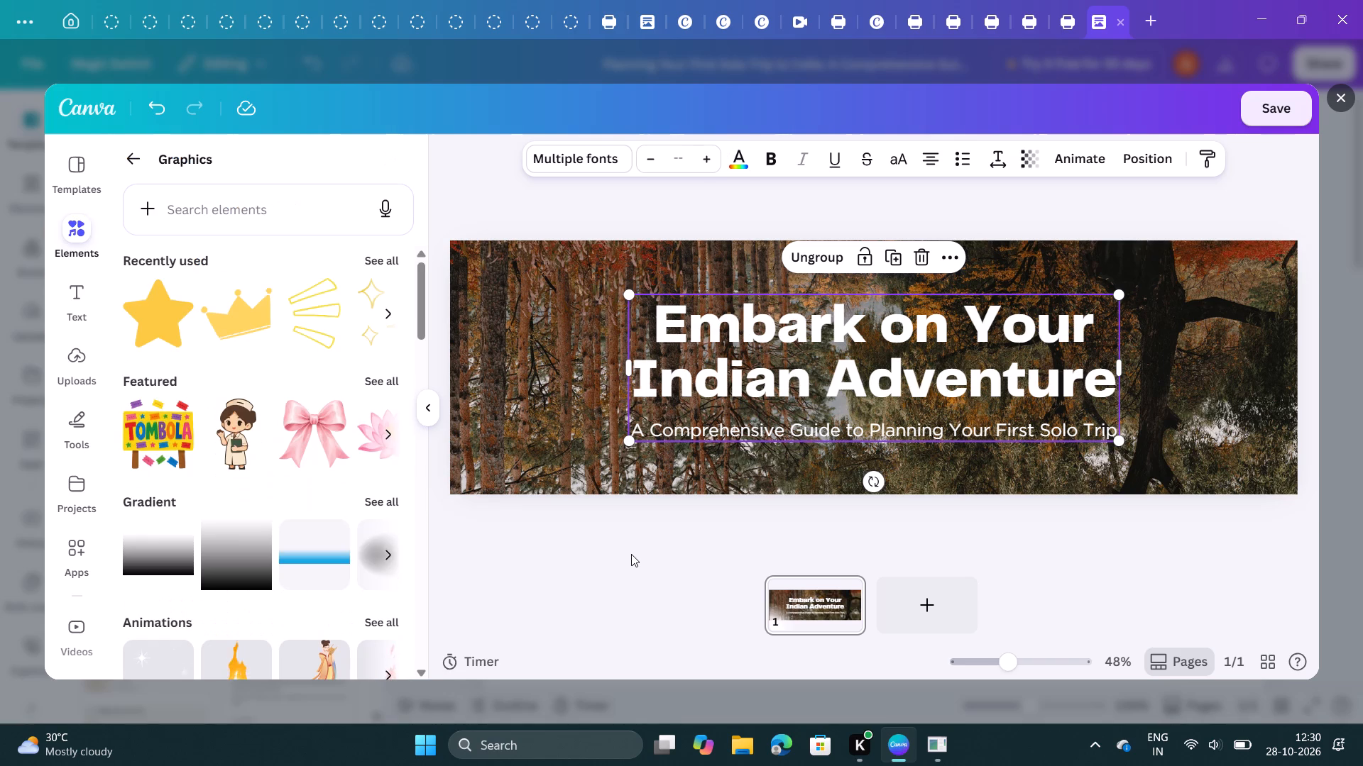
left_click(631, 554)
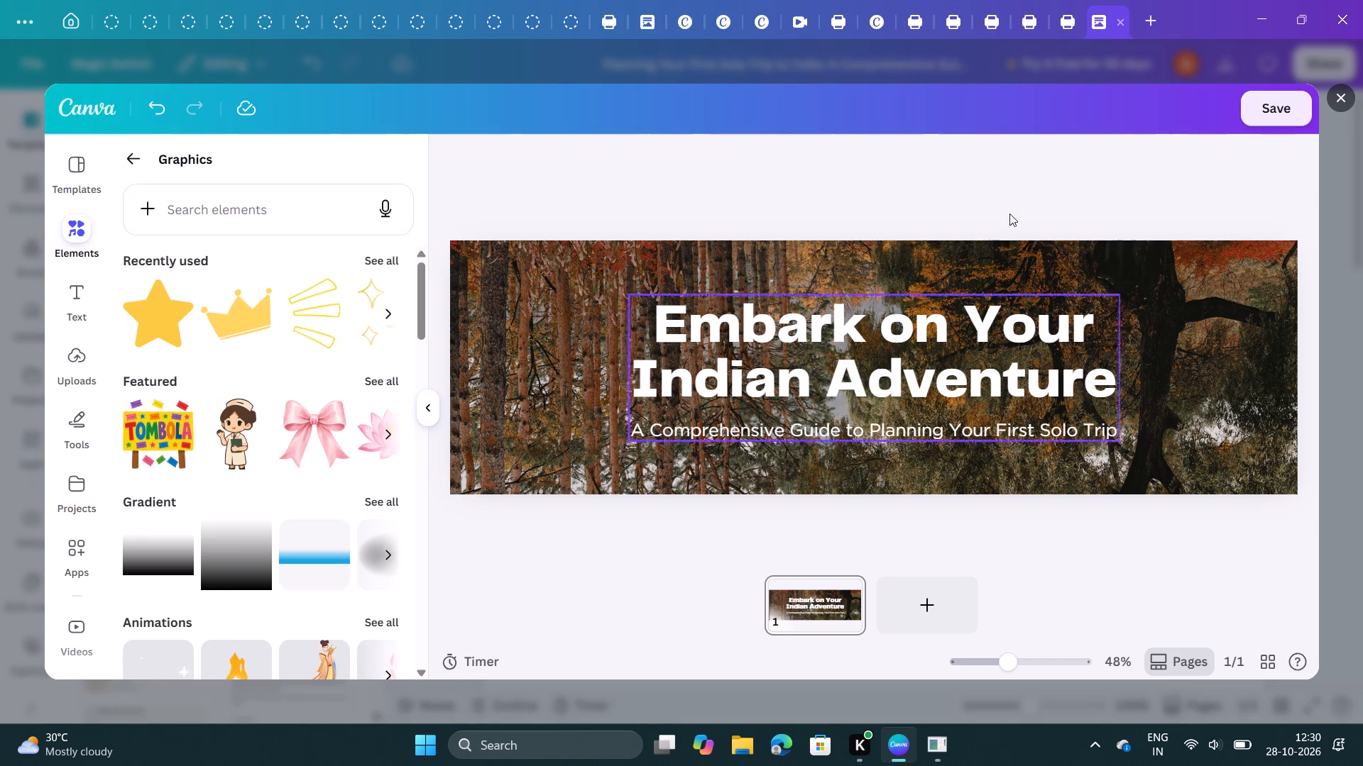
Save the edited header banner back into the doc.
left_click(1274, 111)
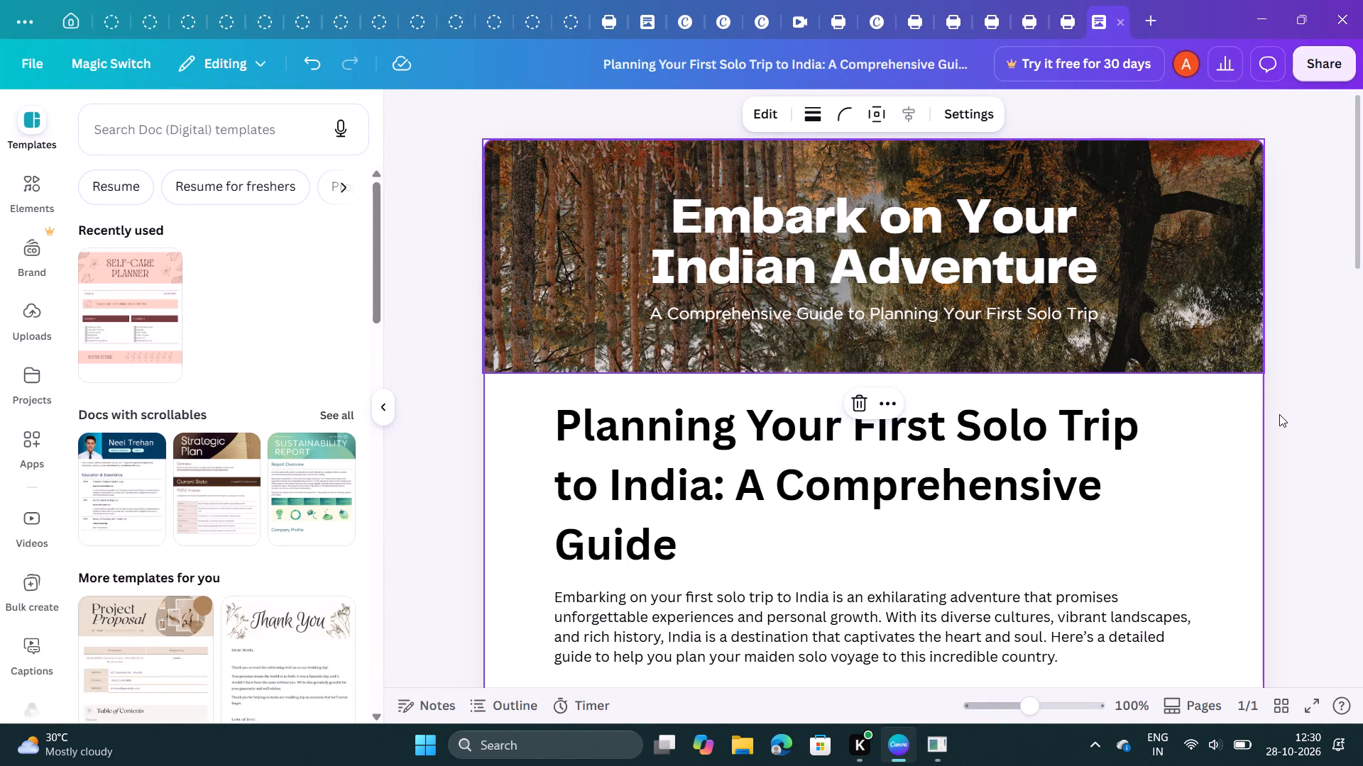
Read through the blog from the header banner down to the Health and Safety Precautions section.
scroll(1279, 414, "down", 2)
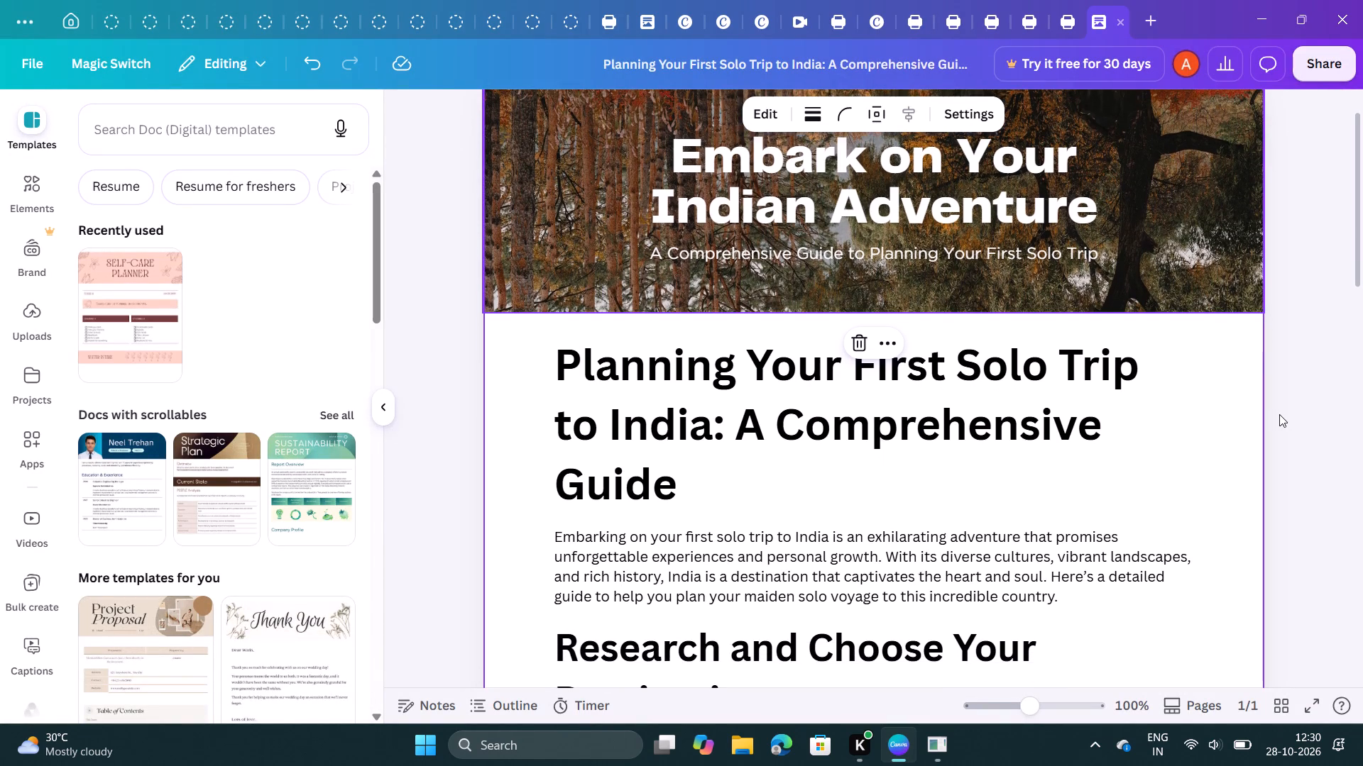
scroll(1279, 414, "down", 2)
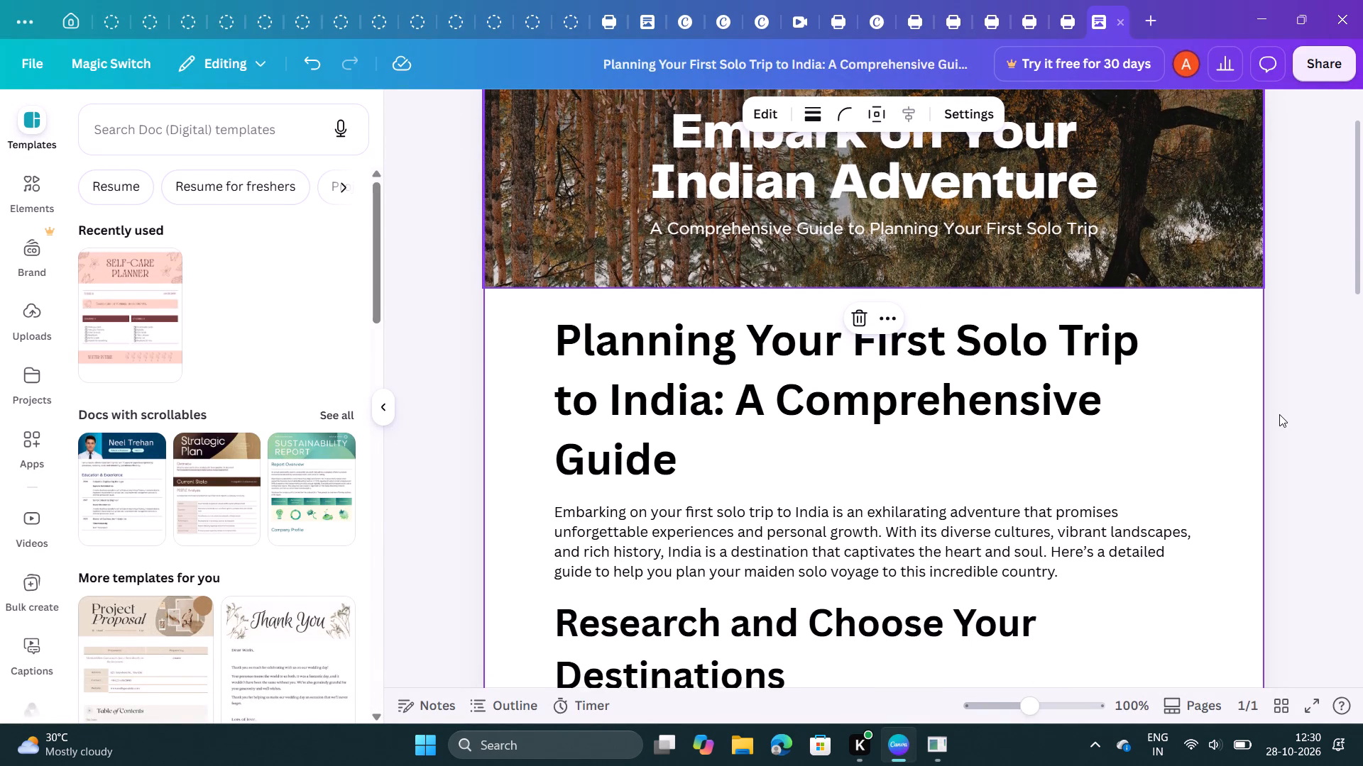
scroll(1279, 414, "down", 3)
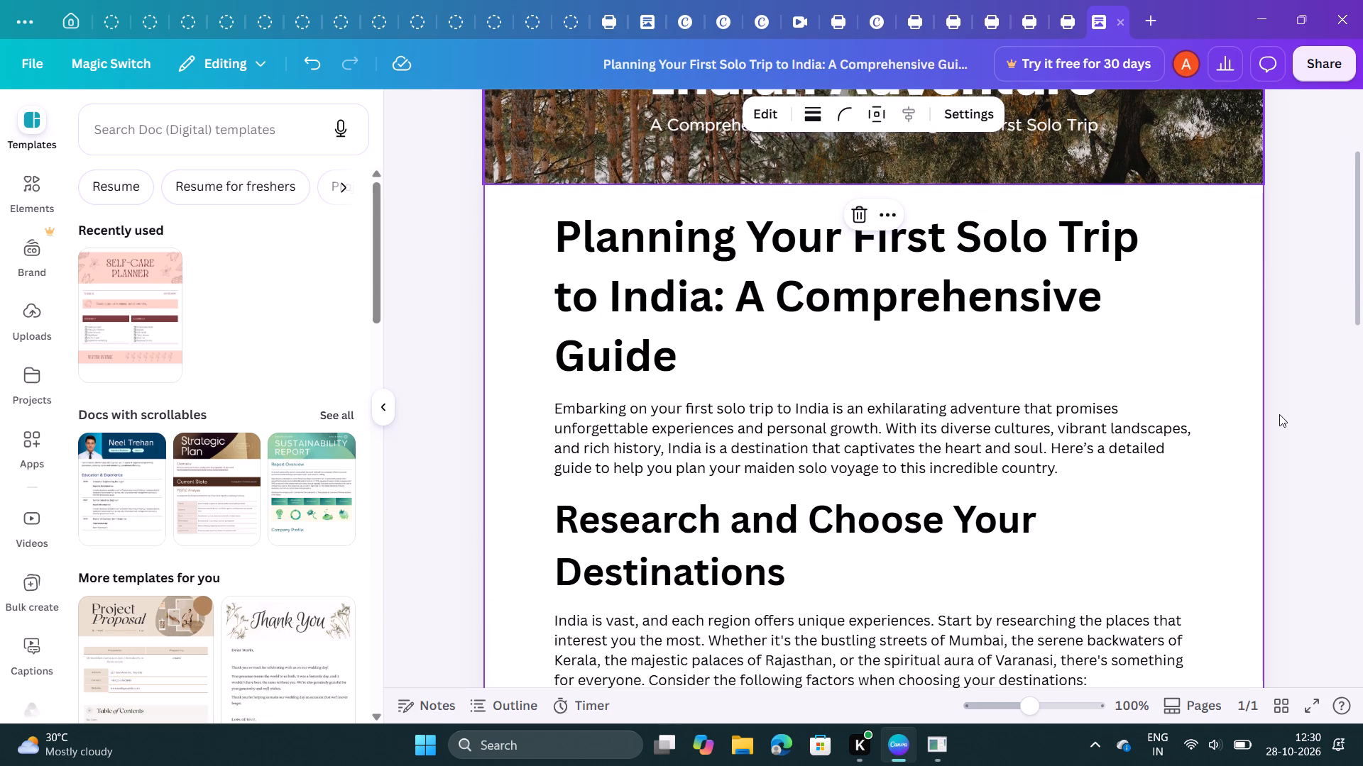
scroll(1279, 414, "down", 2)
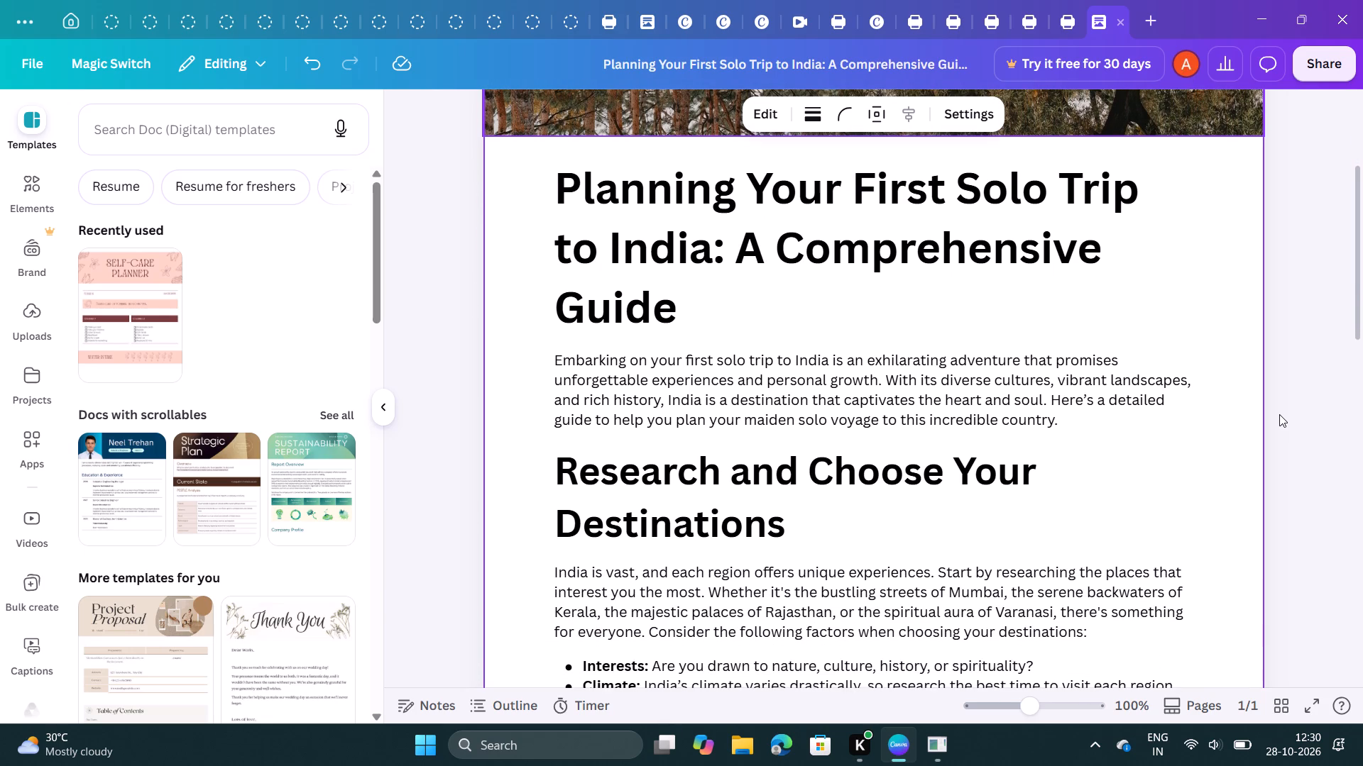
scroll(1279, 414, "down", 2)
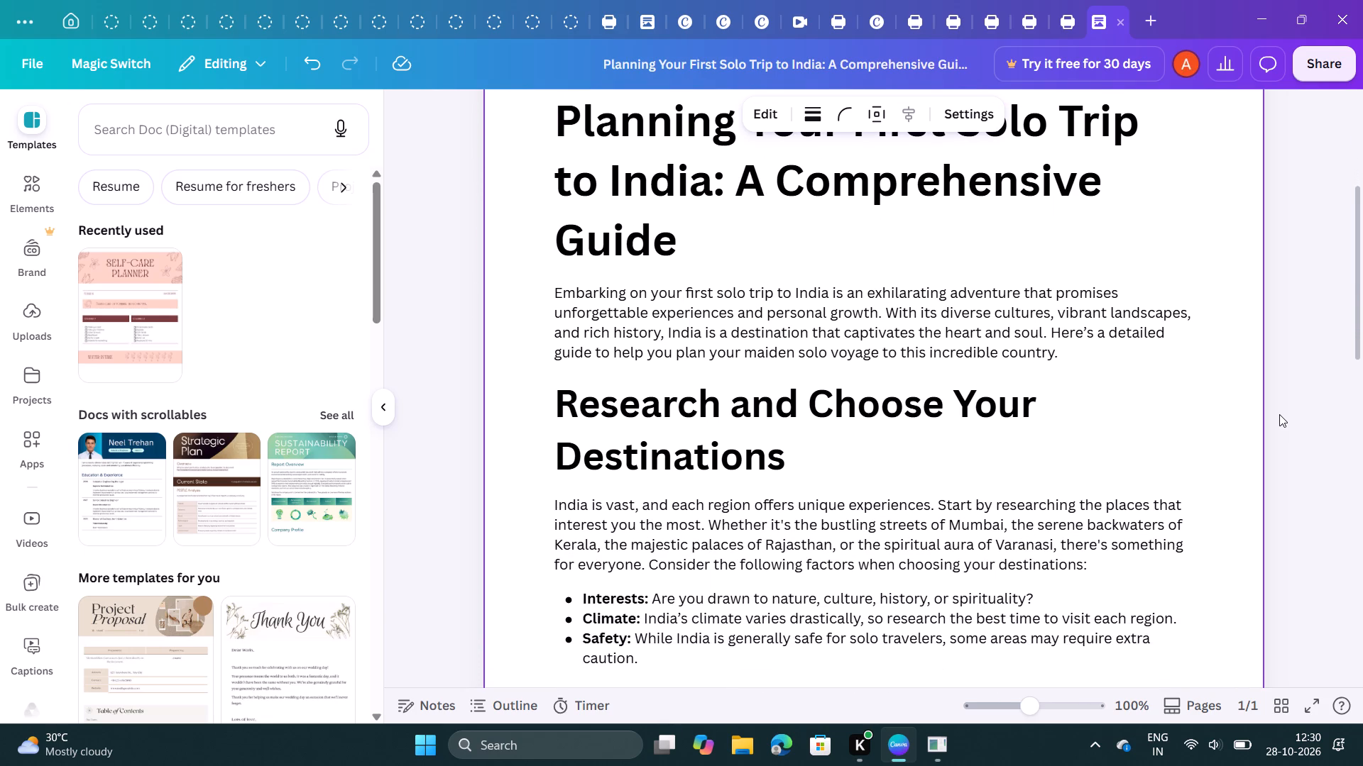
scroll(1279, 414, "down", 1)
scroll(1180, 411, "down", 1)
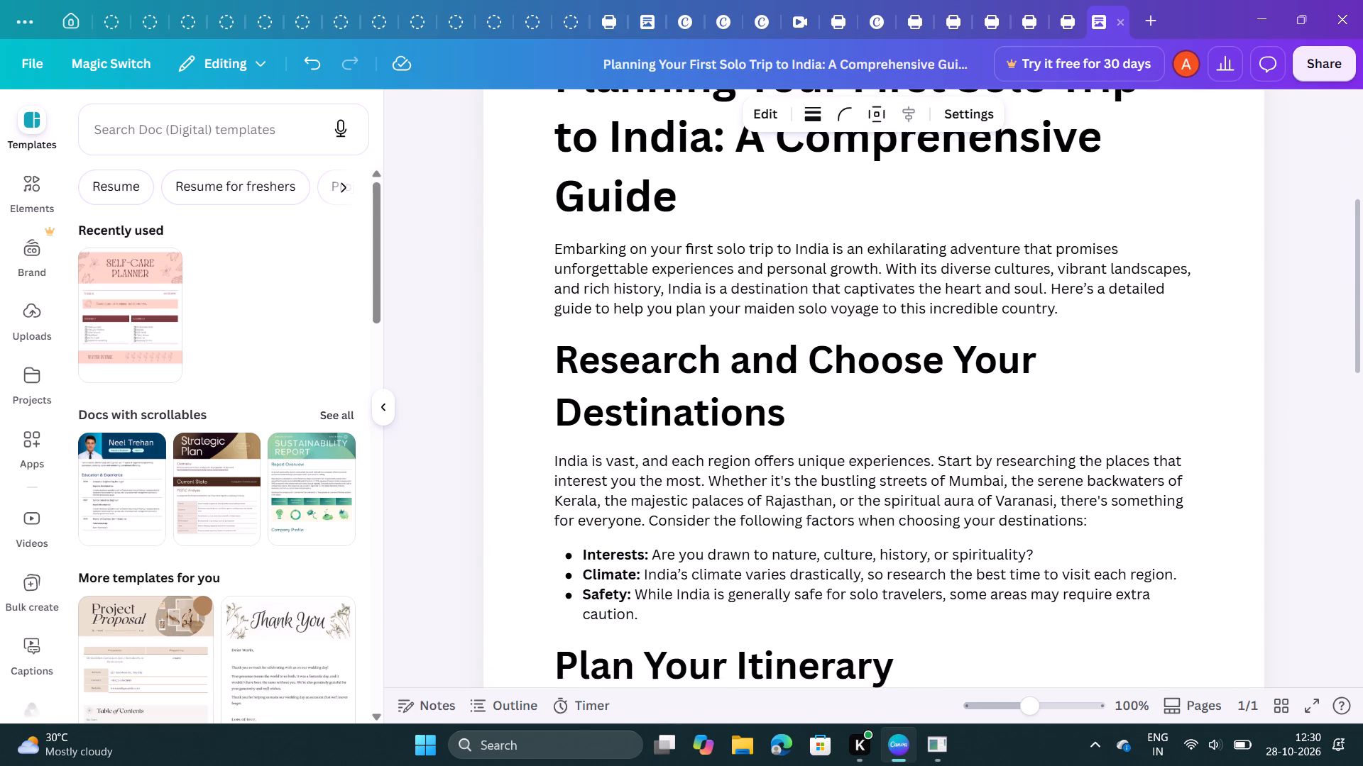
scroll(1180, 411, "down", 2)
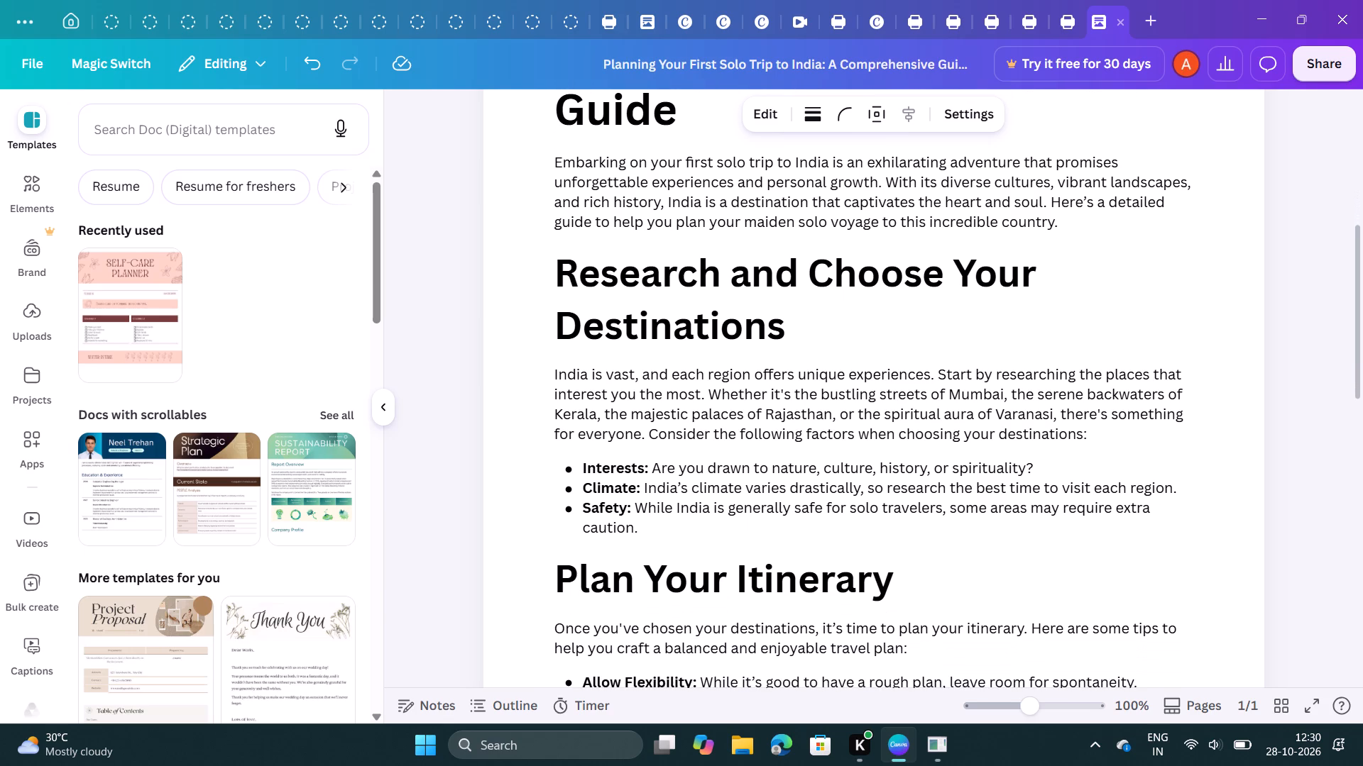
scroll(1180, 411, "down", 2)
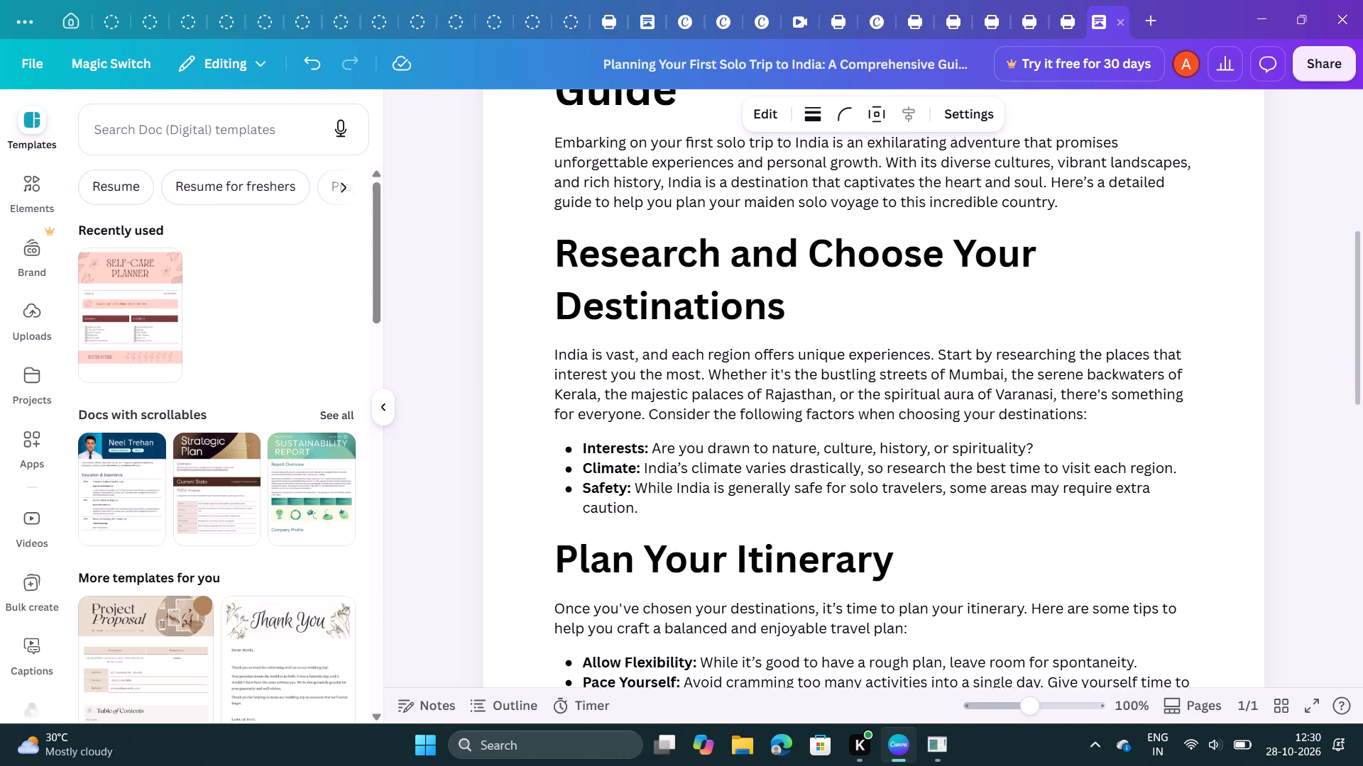
scroll(1180, 411, "down", 3)
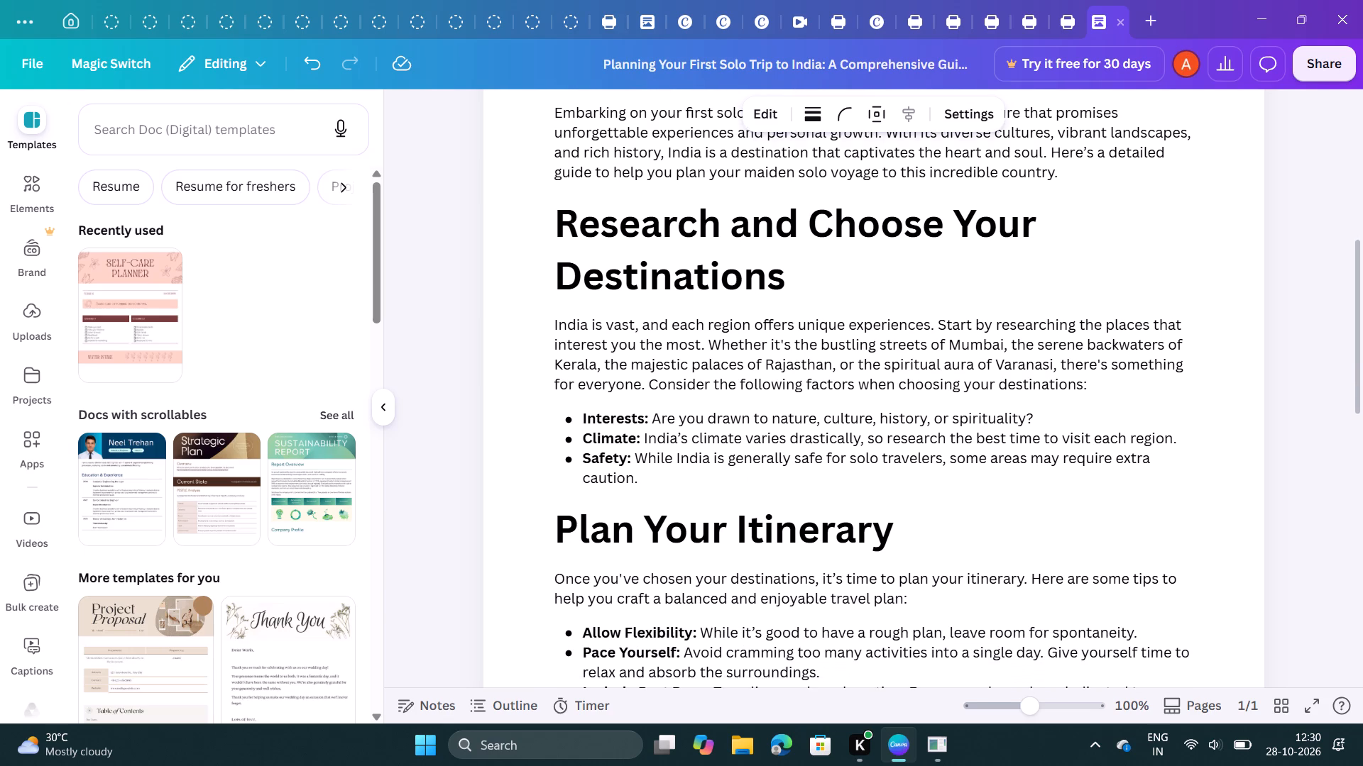
scroll(1180, 411, "down", 3)
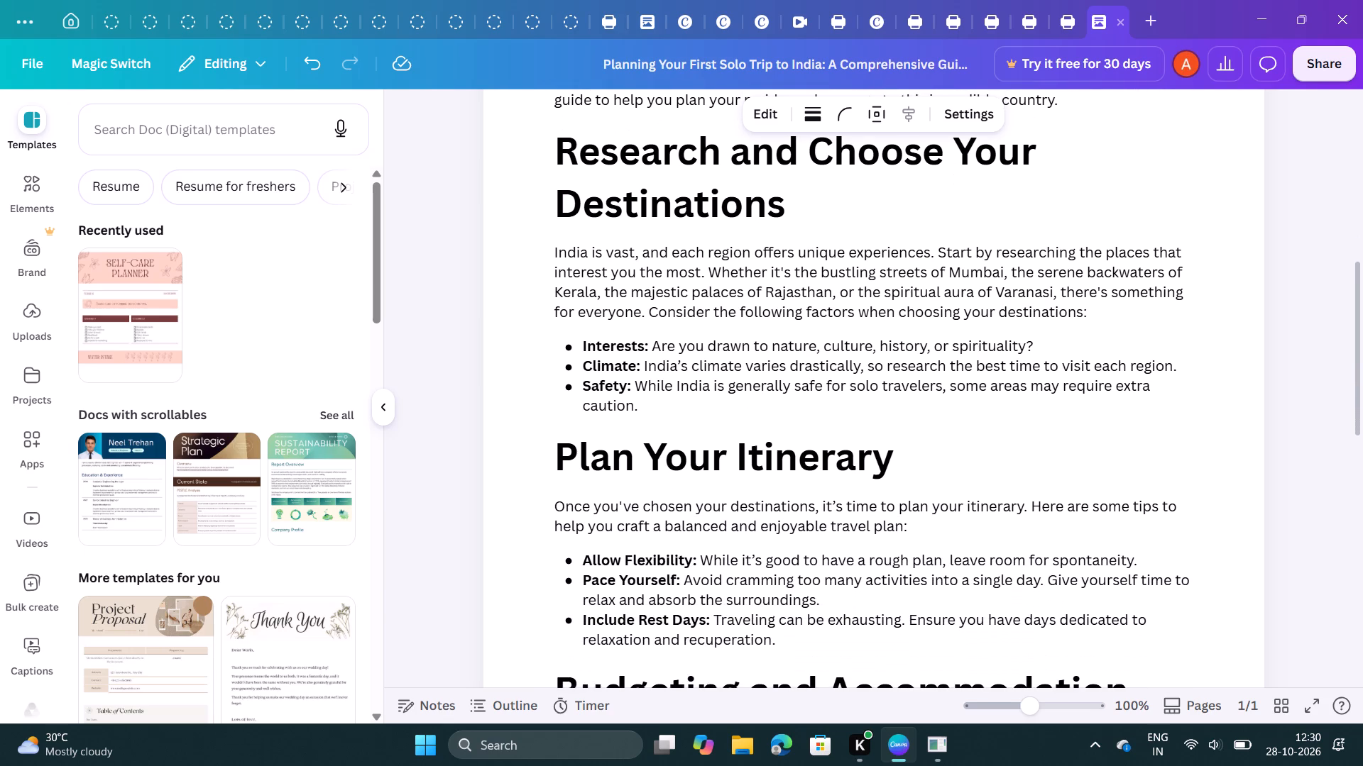
scroll(1180, 411, "down", 2)
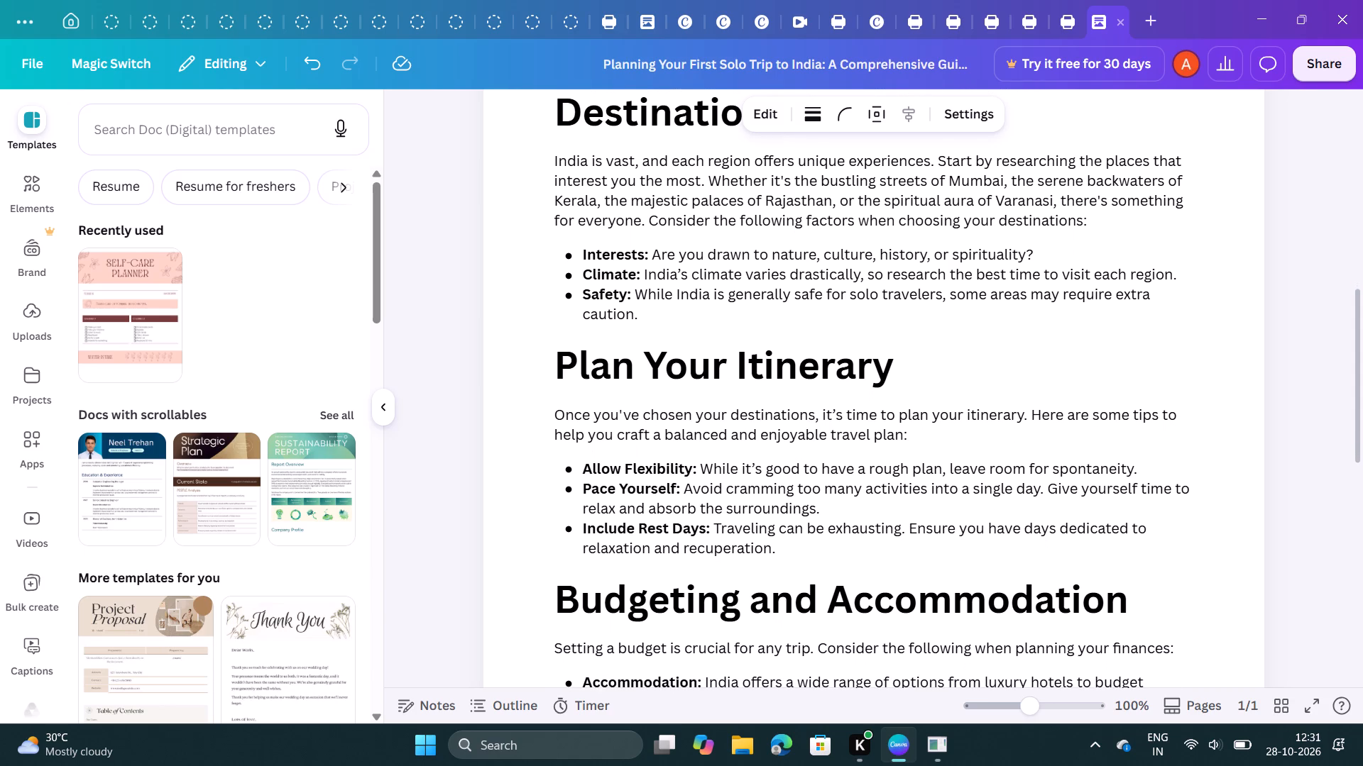
scroll(1180, 389, "down", 1)
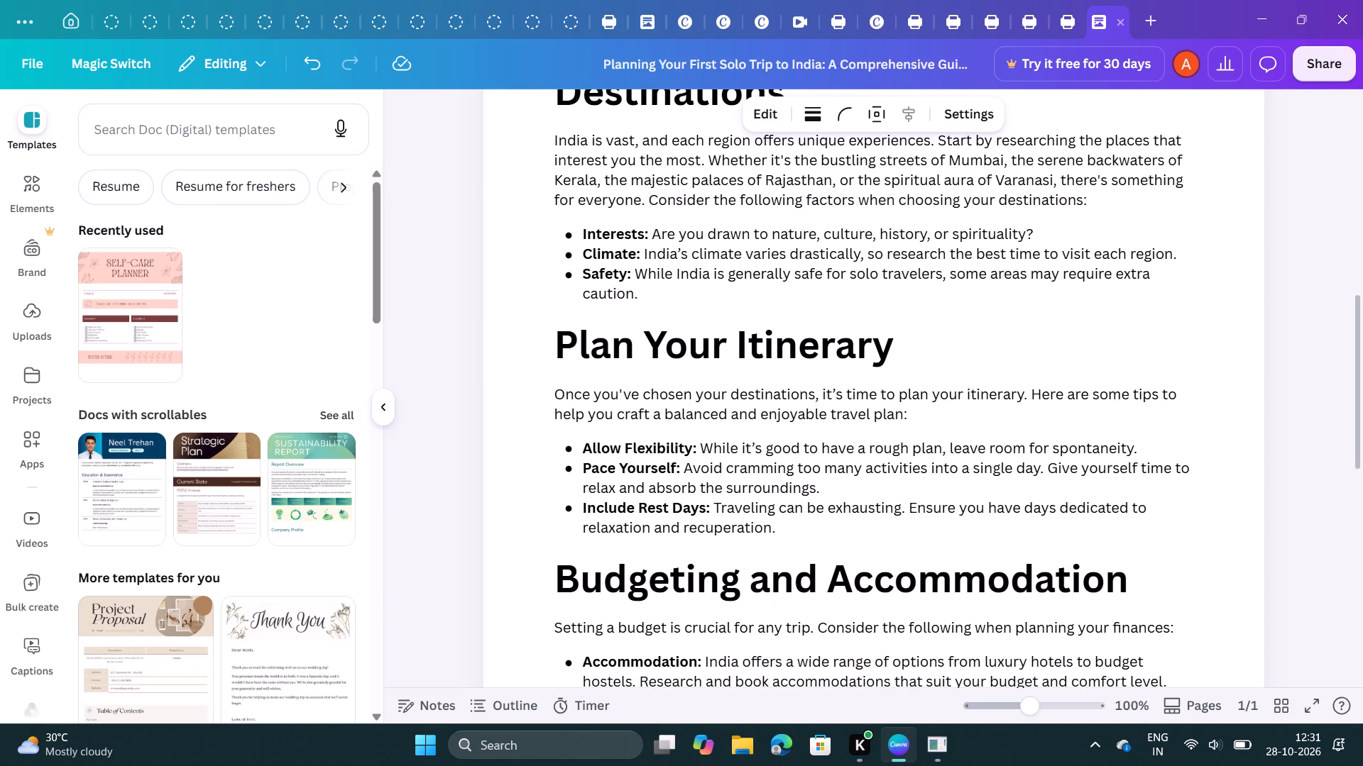
scroll(1180, 389, "down", 1)
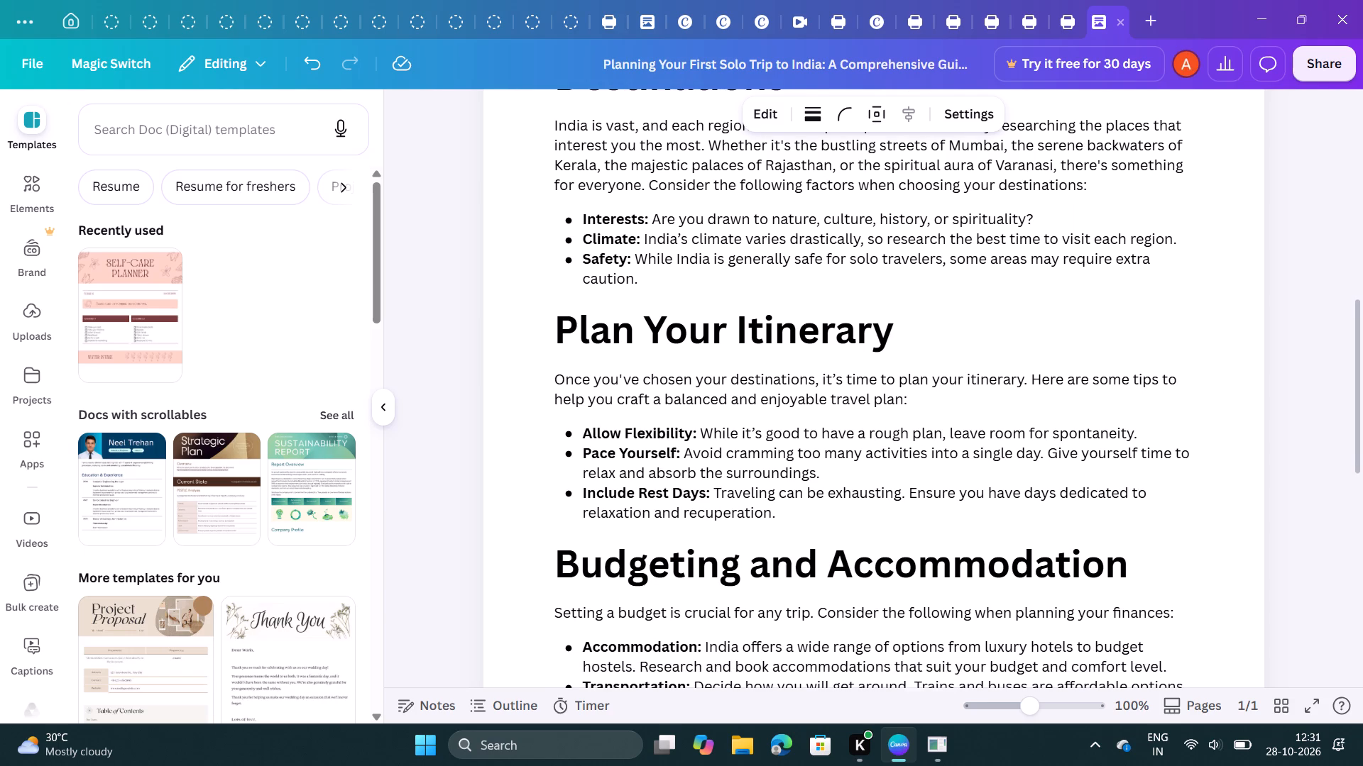
scroll(1180, 389, "down", 3)
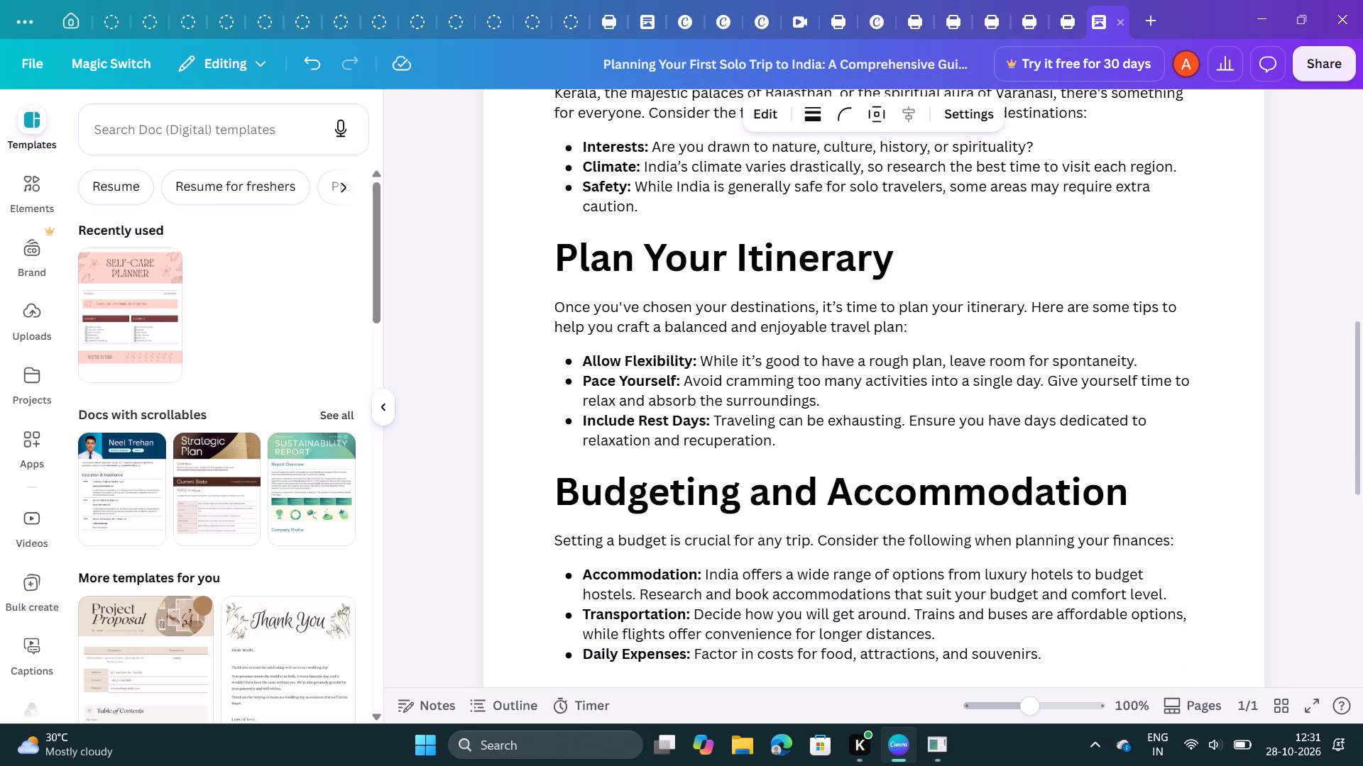
scroll(1180, 389, "down", 2)
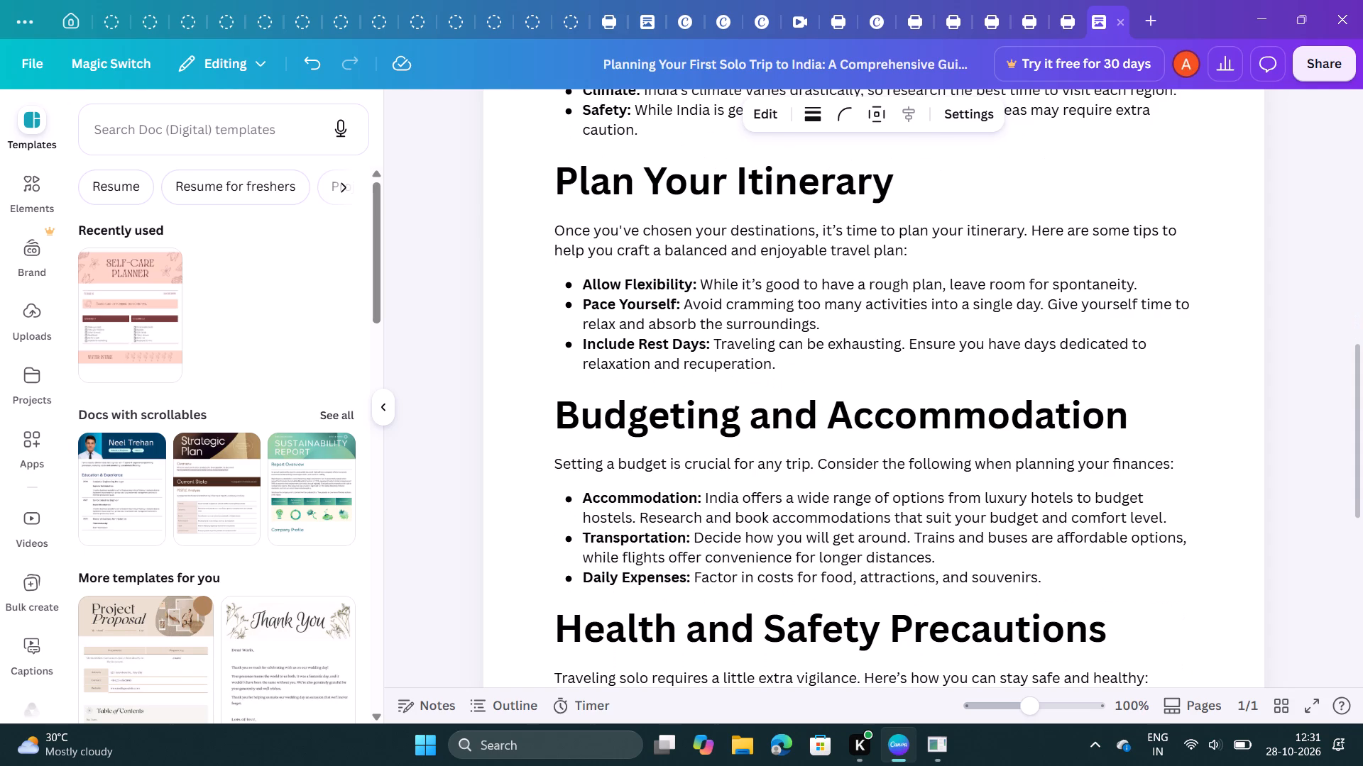
Insert five blank lines between the Include Rest Days bullet and the Budgeting and Accommodation heading.
left_click(1115, 388)
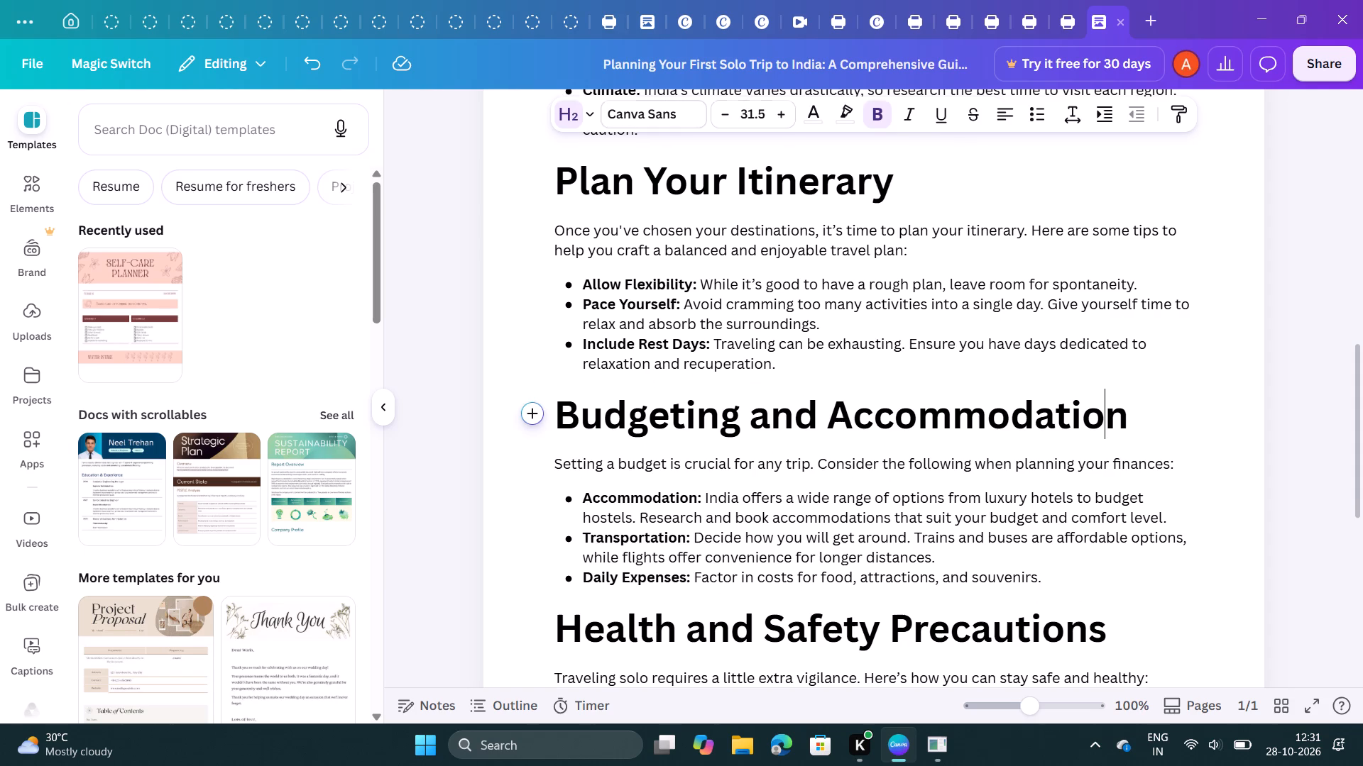
left_click(557, 381)
left_click(561, 389)
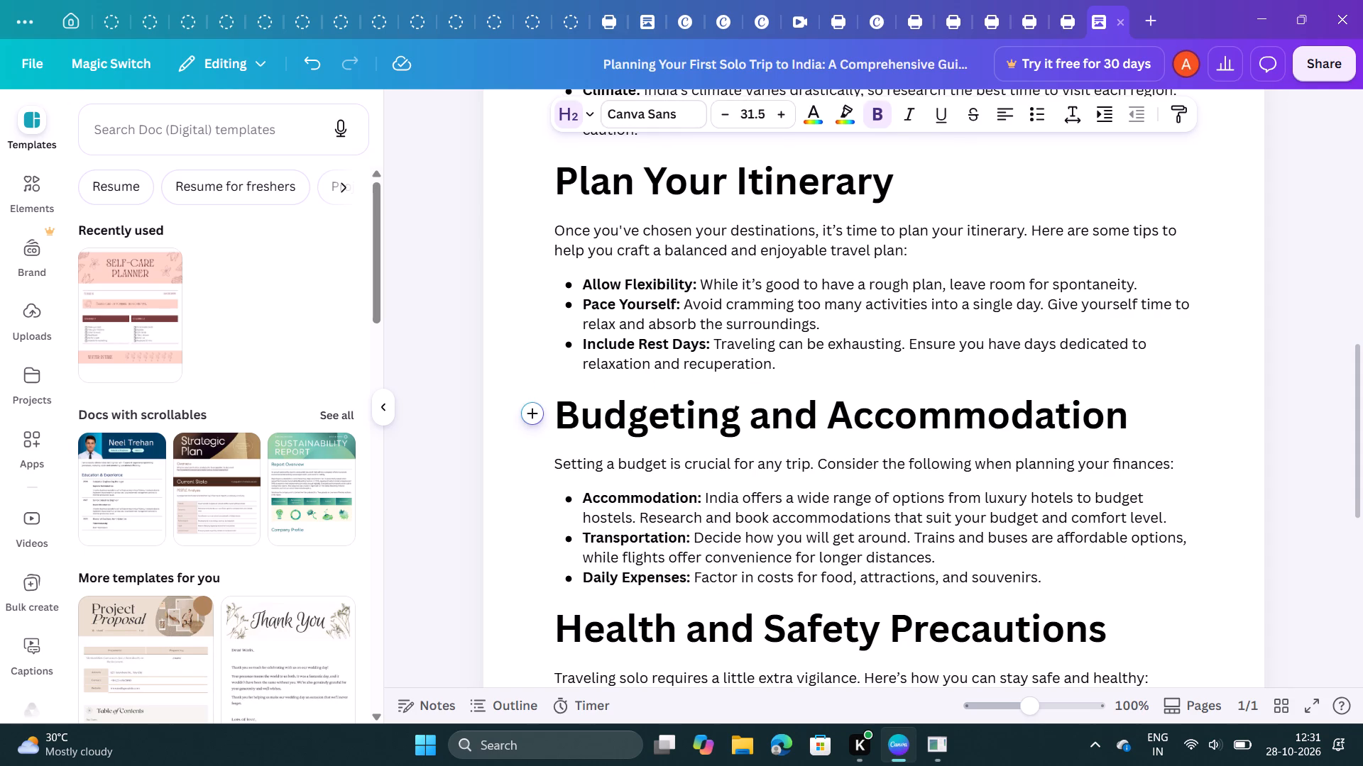
left_click(561, 389)
left_click(779, 350)
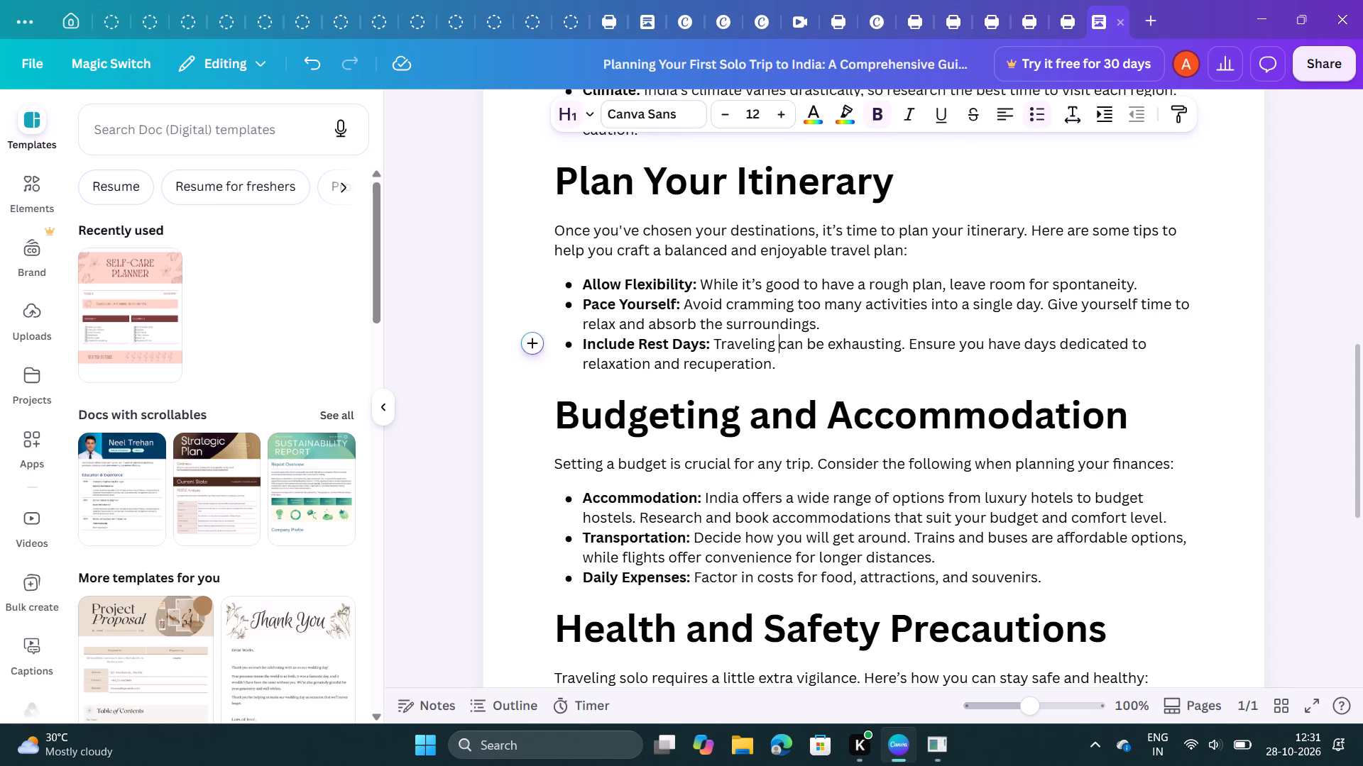
left_click(785, 382)
left_click(782, 370)
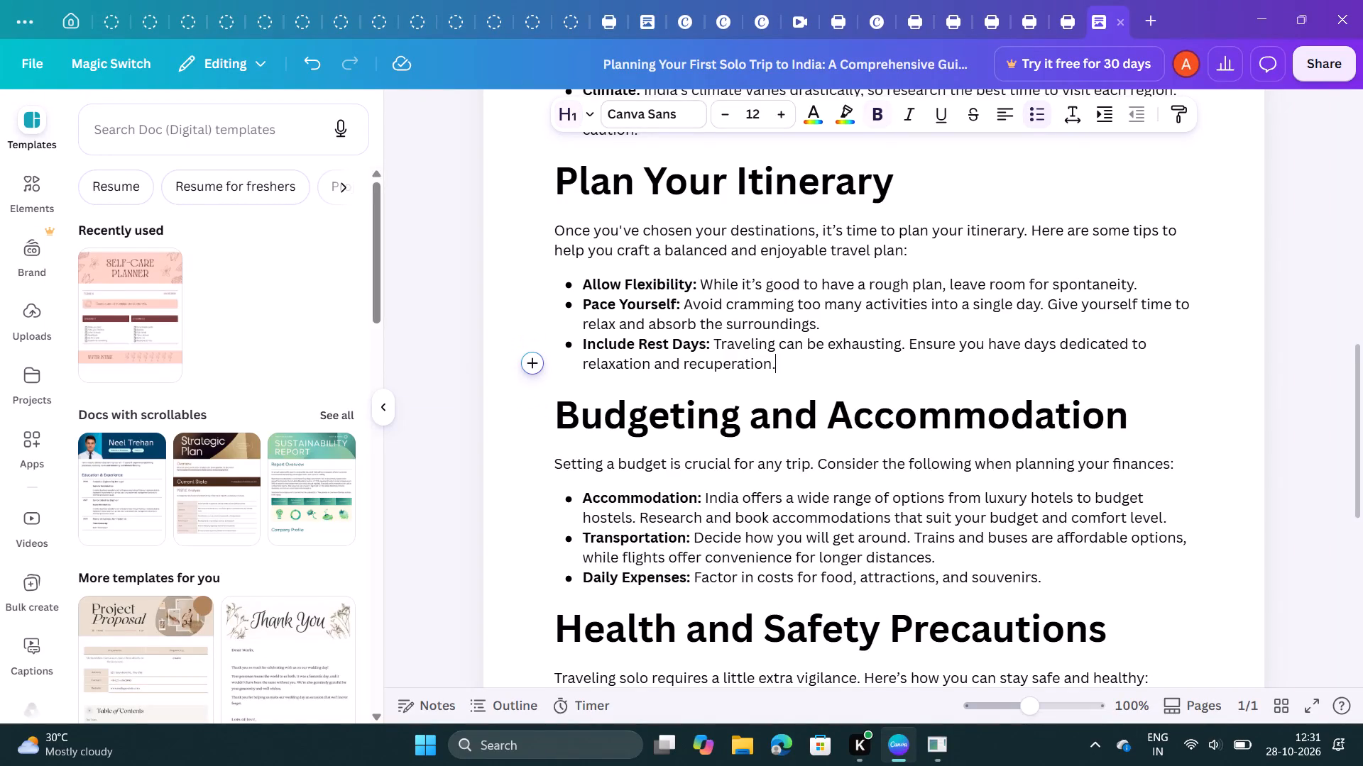
left_click(599, 384)
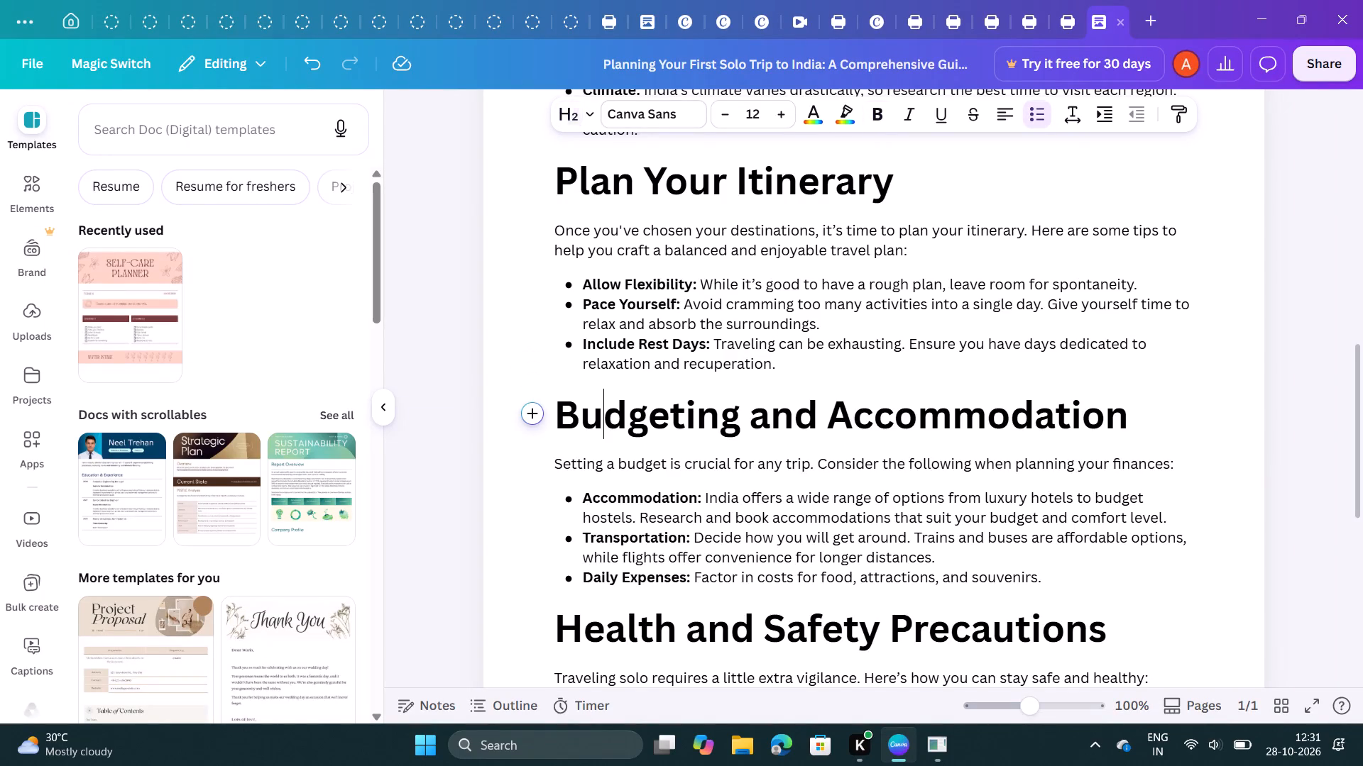
left_click(790, 365)
key("Return")
key("Return")
key("Return")
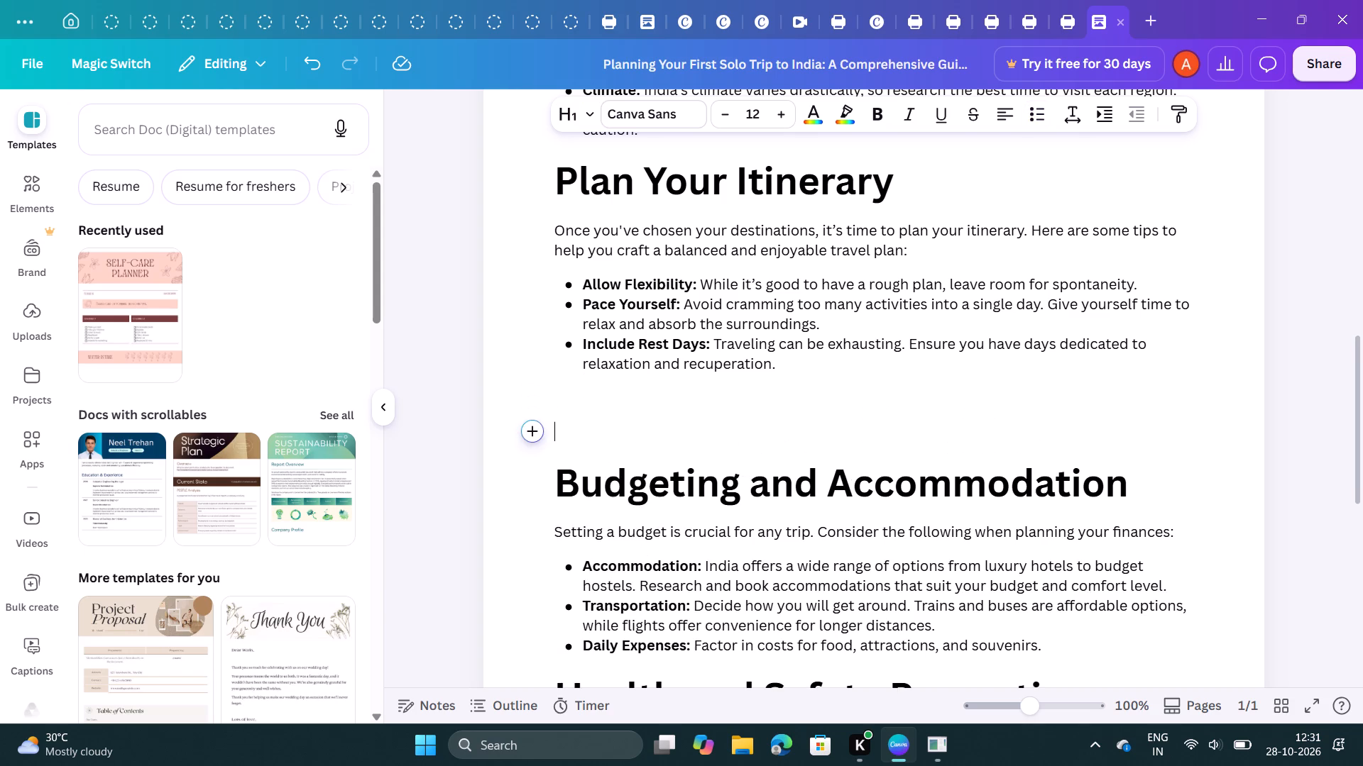
key("Return")
key("Return")
key("Return")
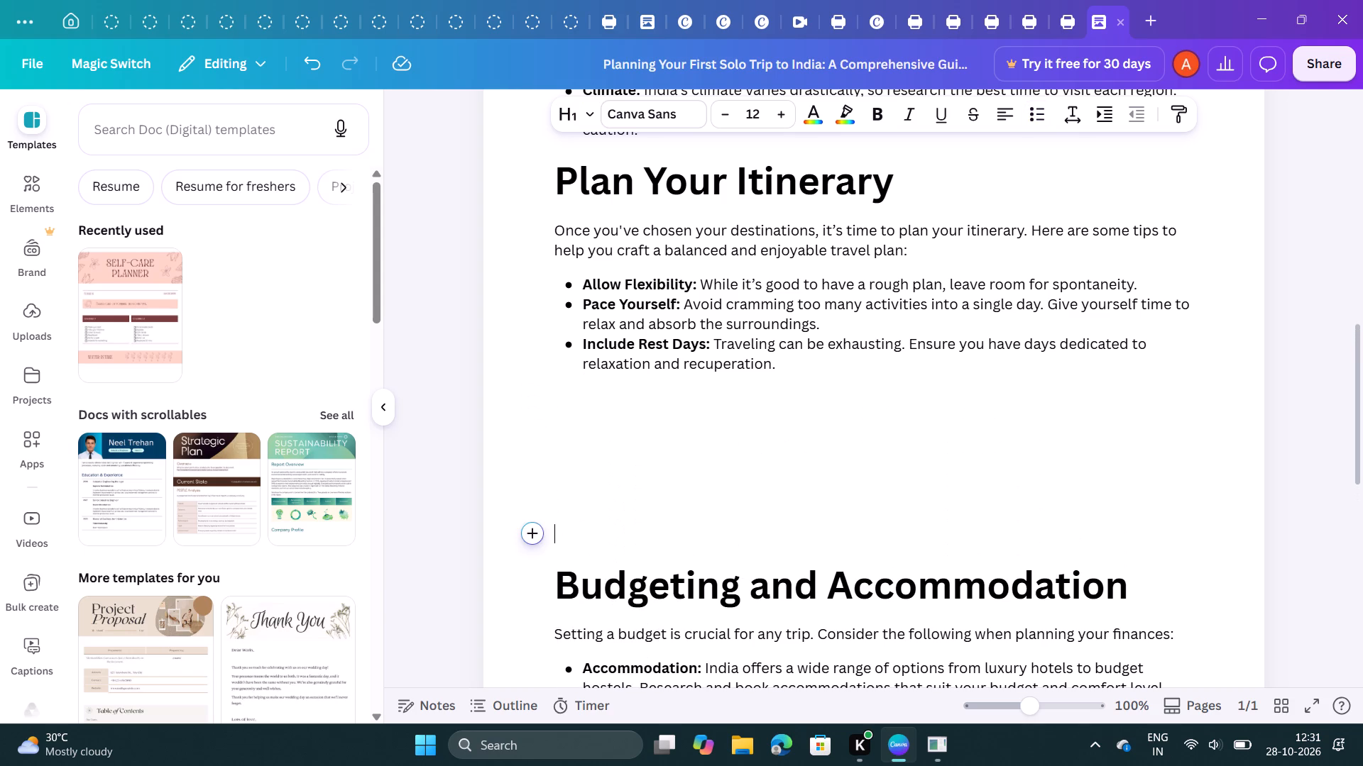
With the cursor in the blank space under Plan Your Itinerary, search the doc templates for "itinerary travel".
left_click(559, 420)
left_click(239, 121)
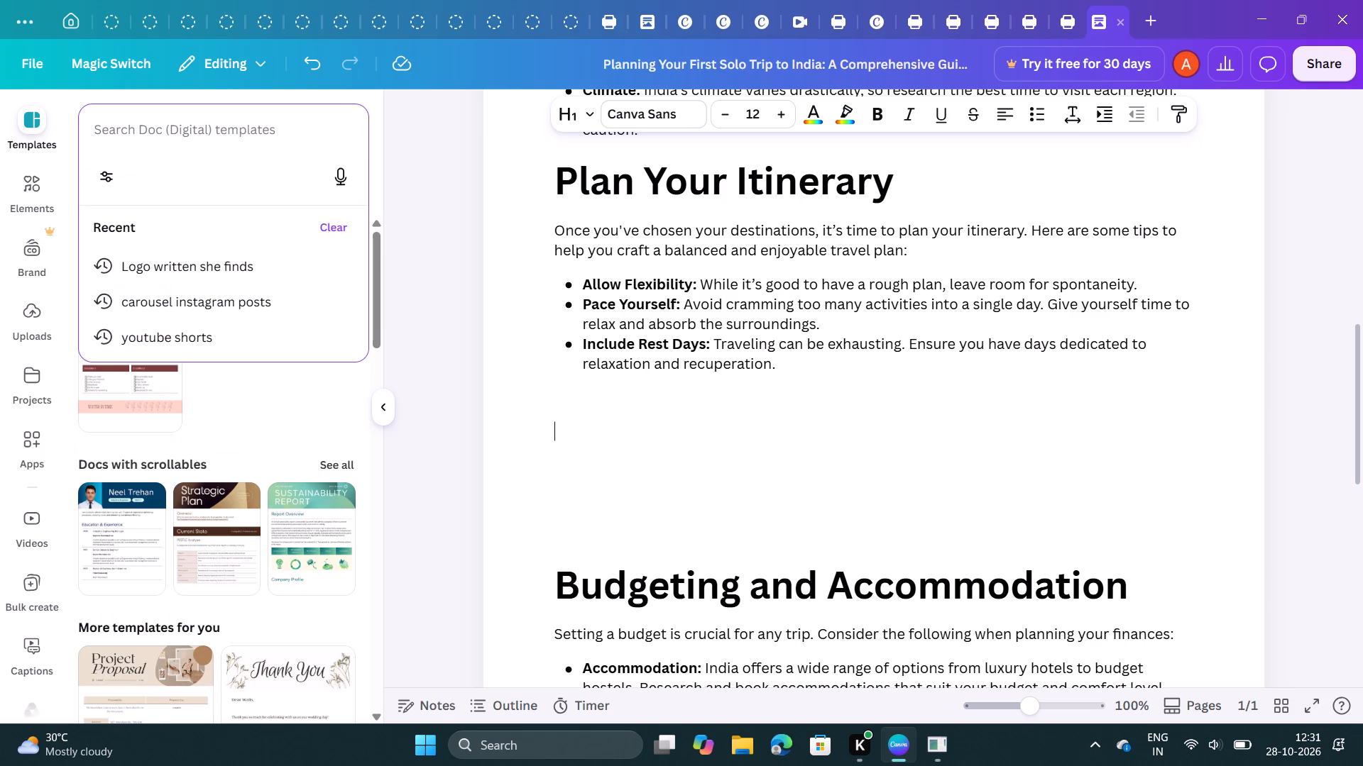
type("itinere")
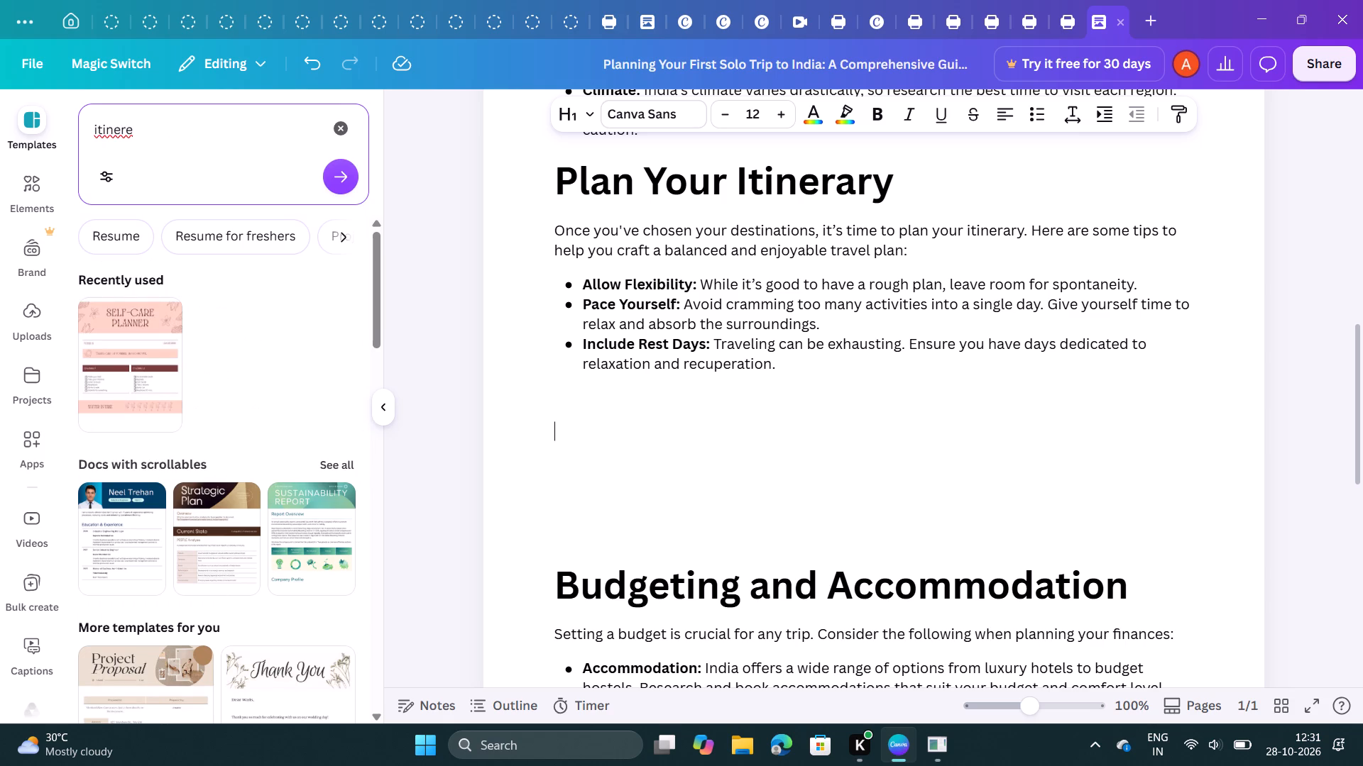
key("BackSpace")
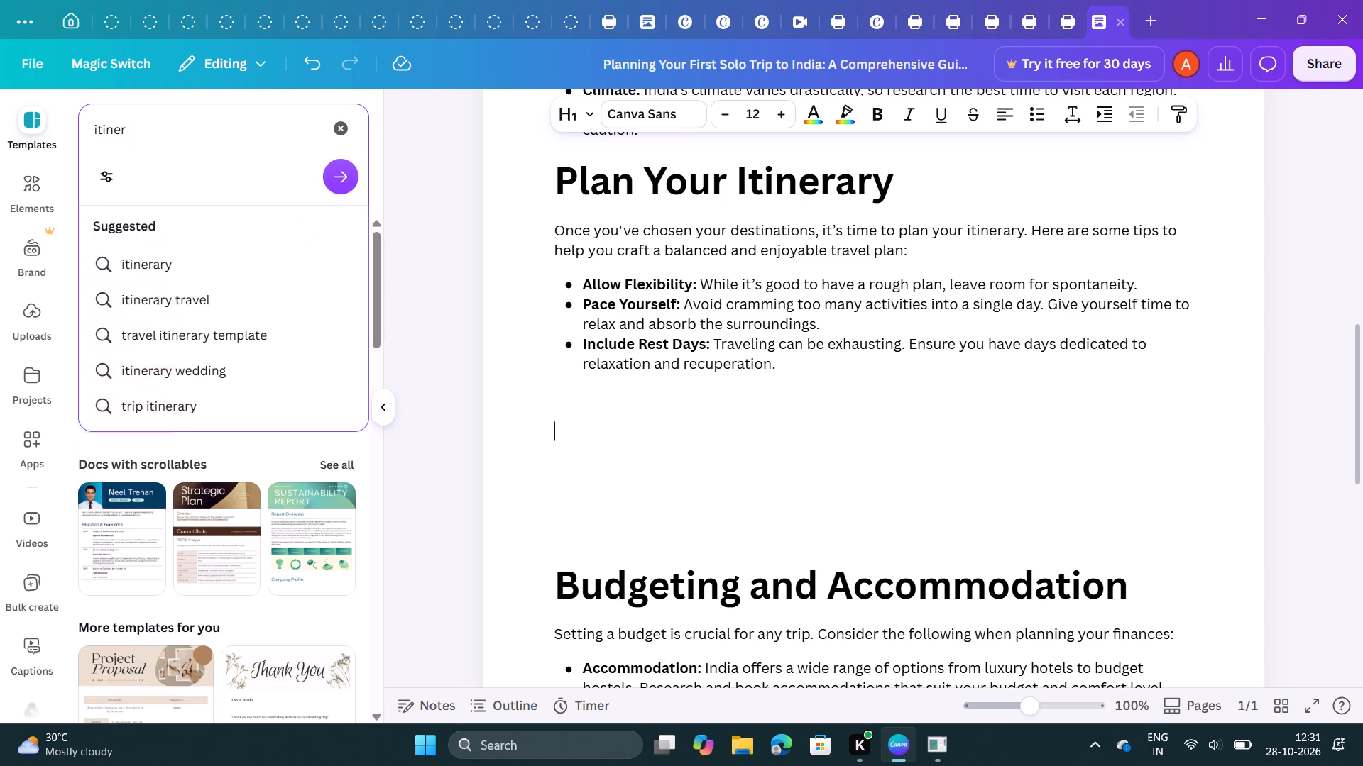
type("ar")
key("y")
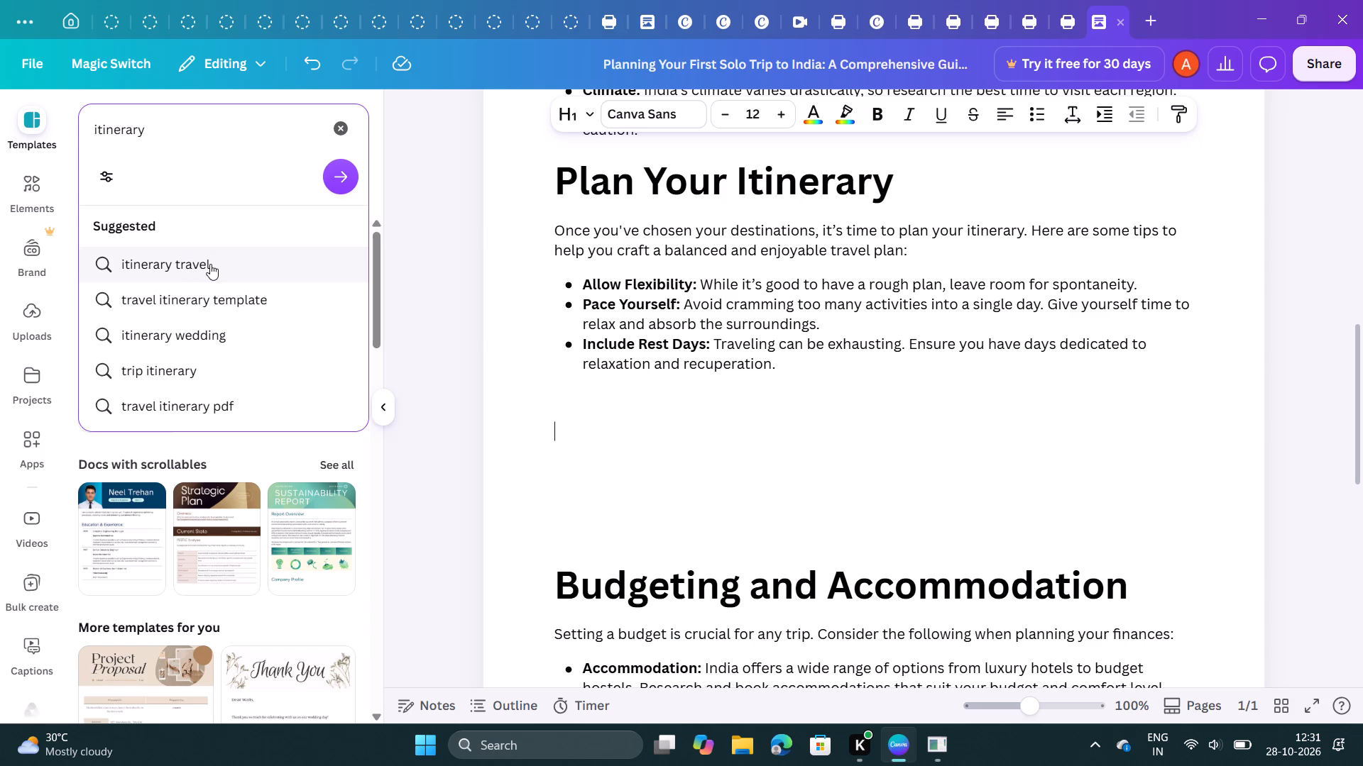
left_click(210, 264)
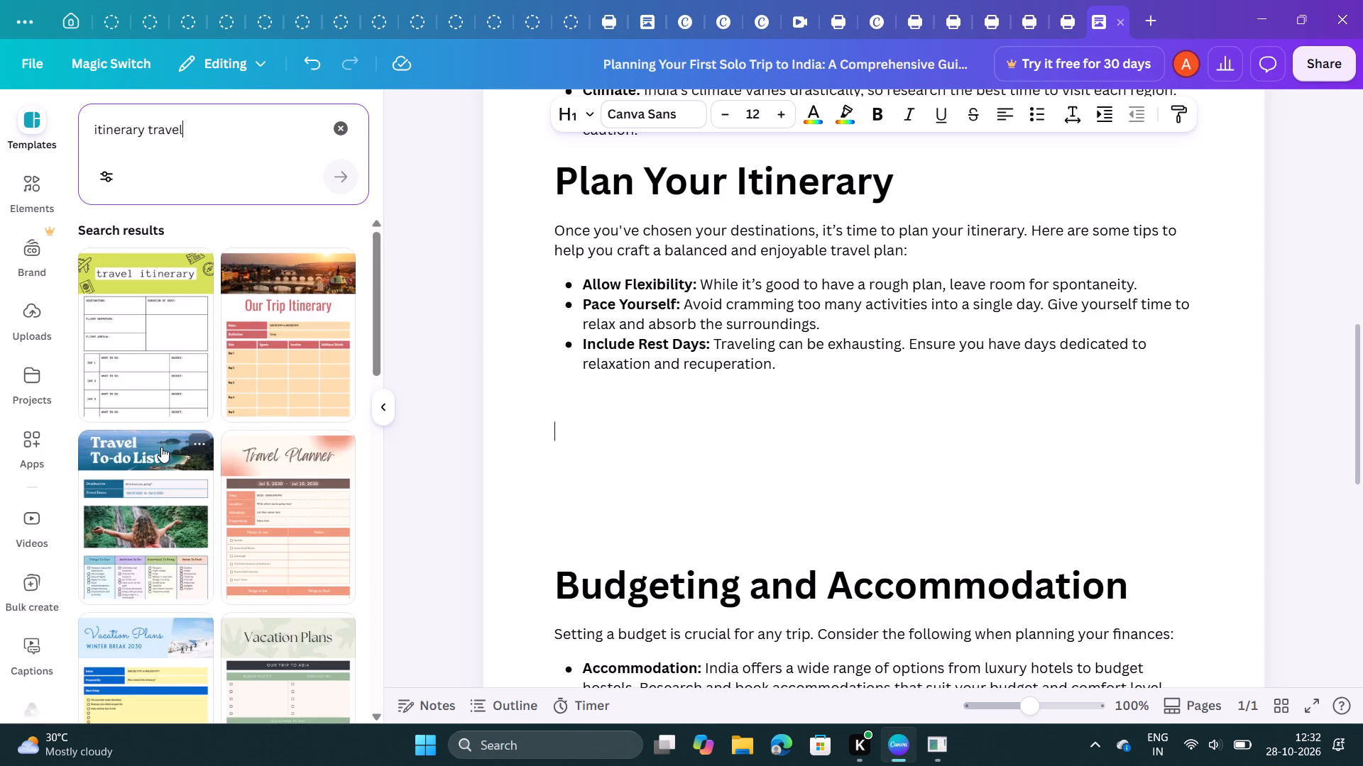
Browse the "itinerary travel" template results for a layout that suits the blank space under Plan Your Itinerary.
scroll(268, 569, "down", 5)
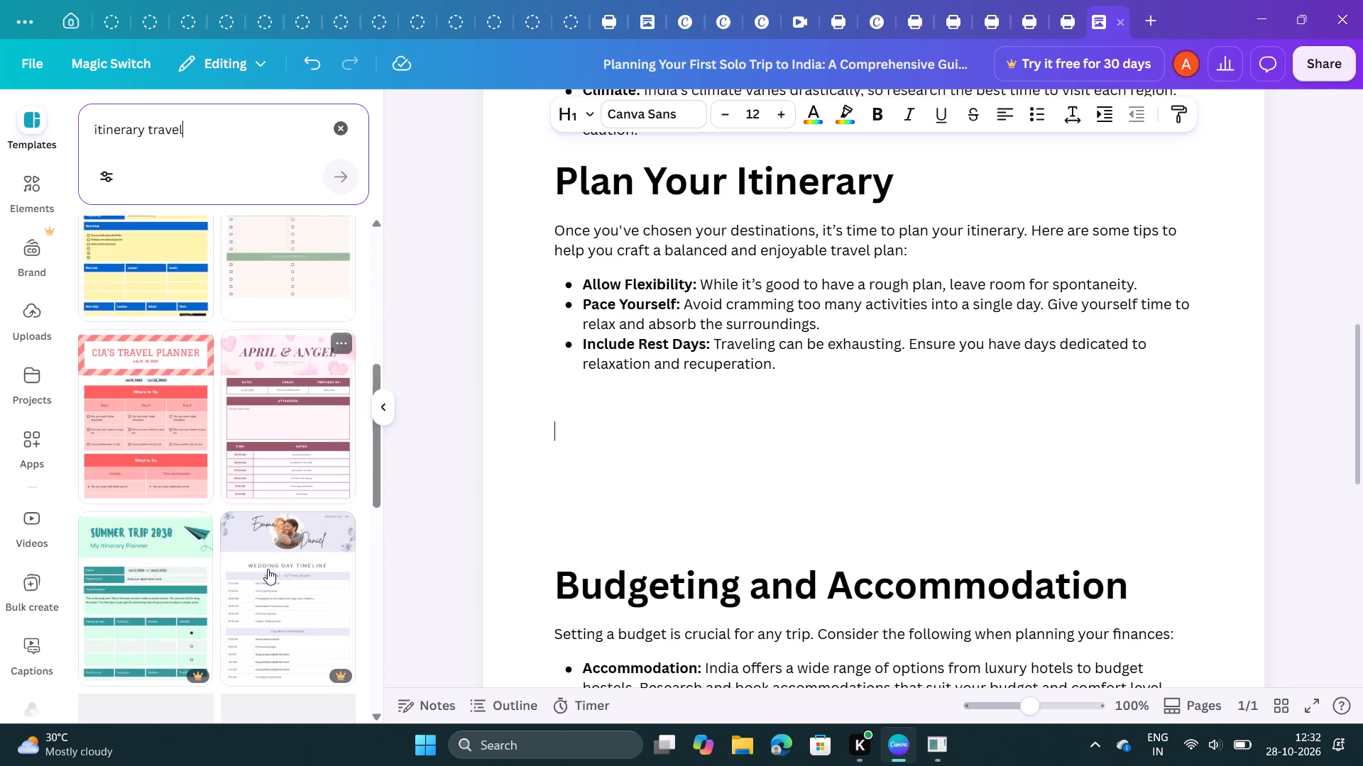
scroll(268, 569, "down", 3)
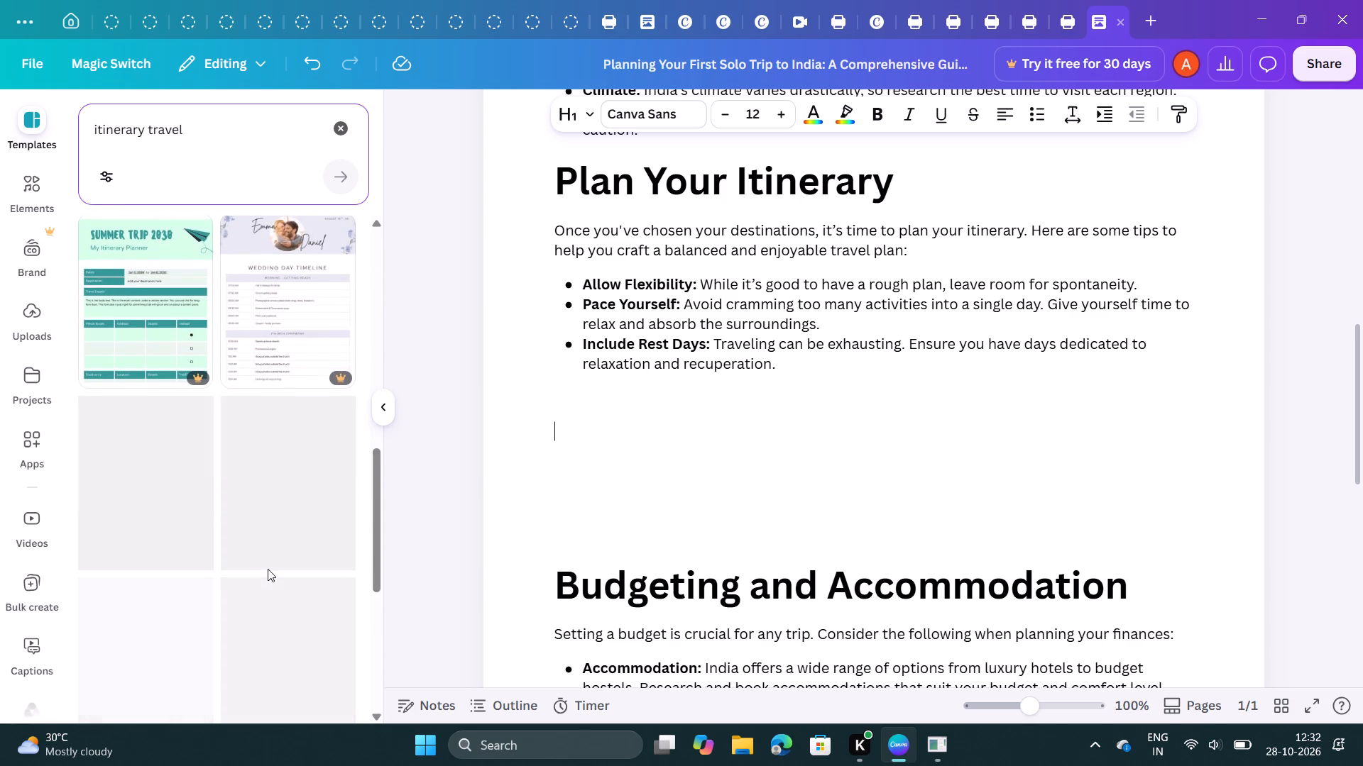
scroll(268, 569, "down", 2)
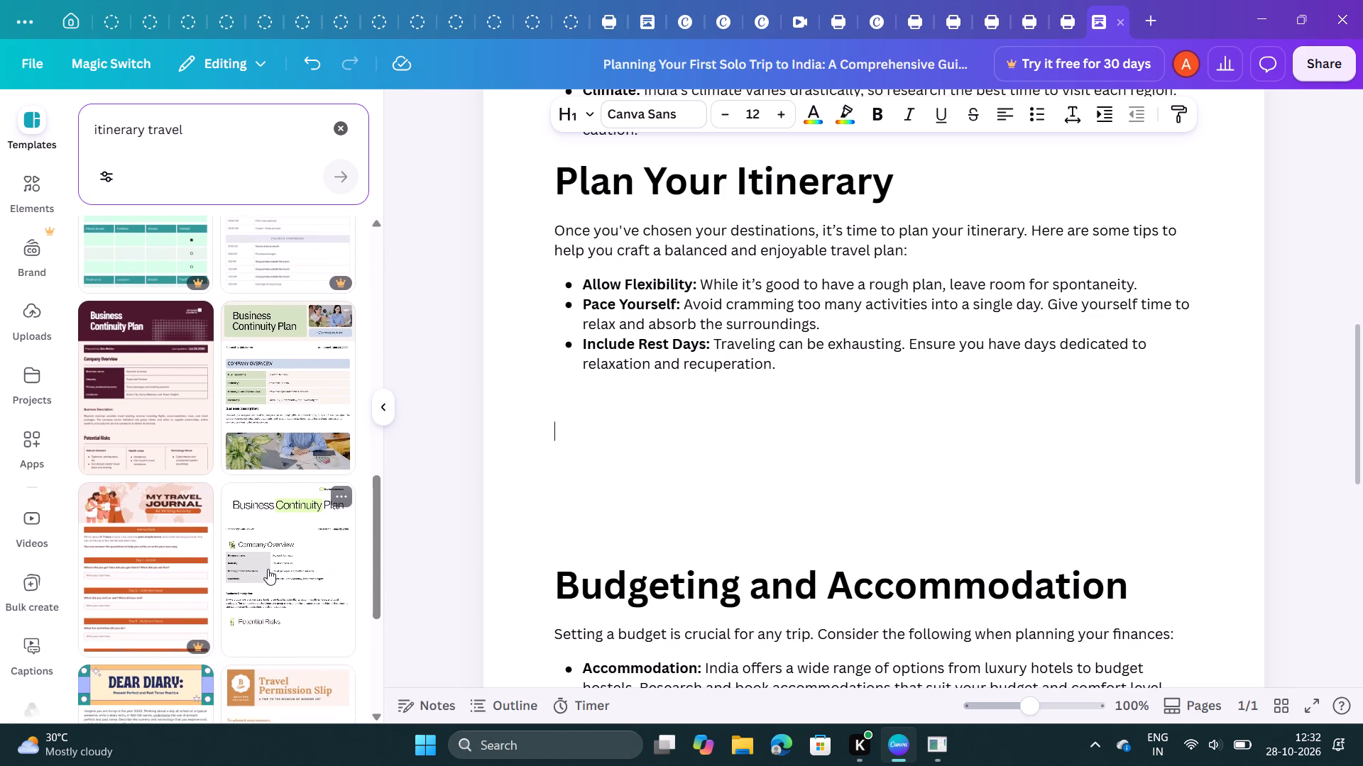
scroll(268, 569, "down", 2)
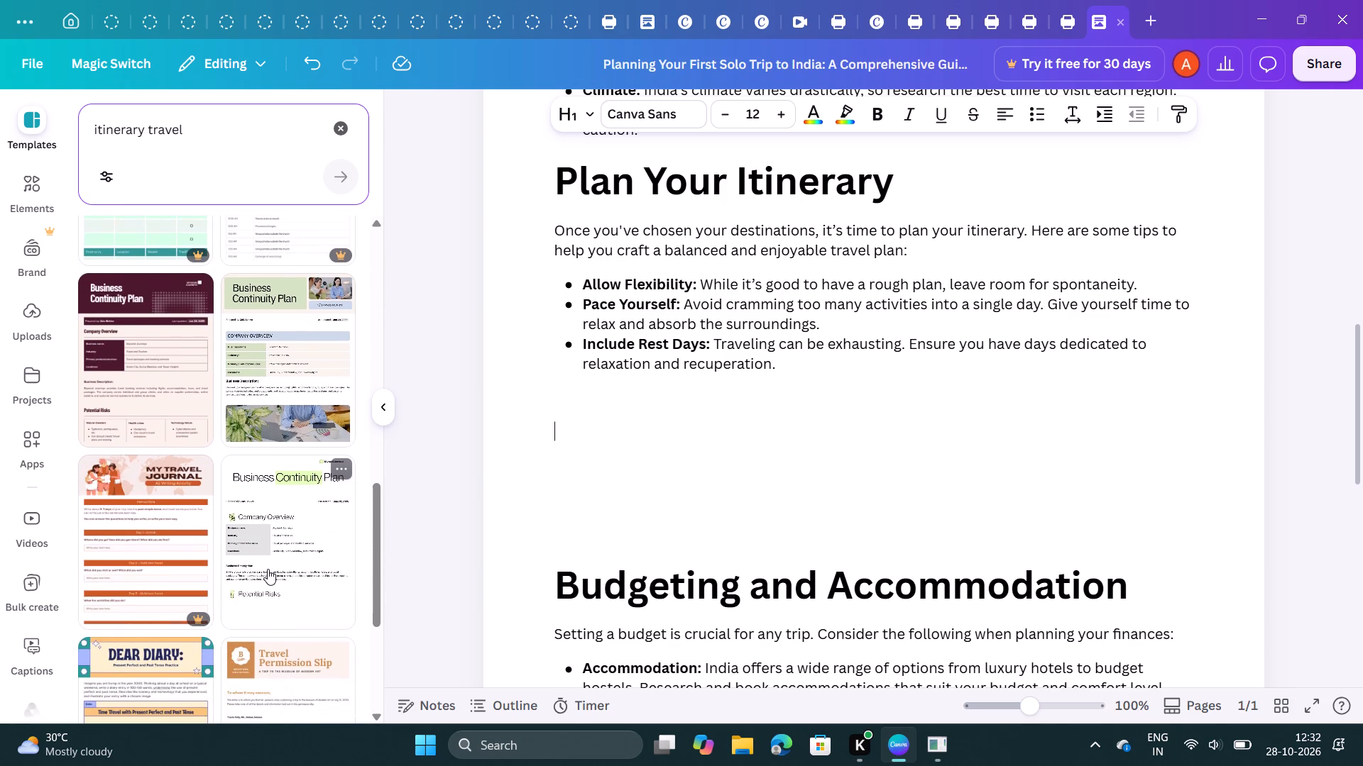
scroll(268, 569, "down", 1)
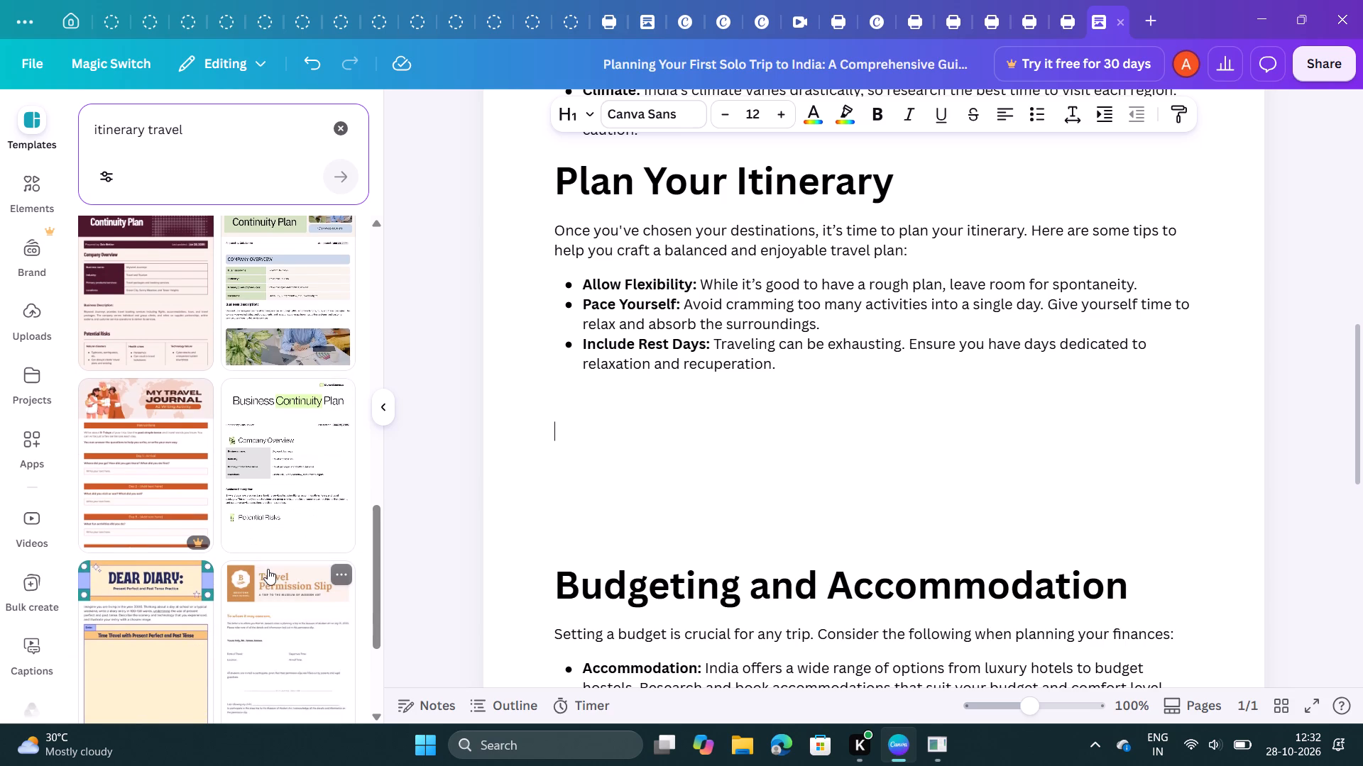
scroll(268, 569, "down", 4)
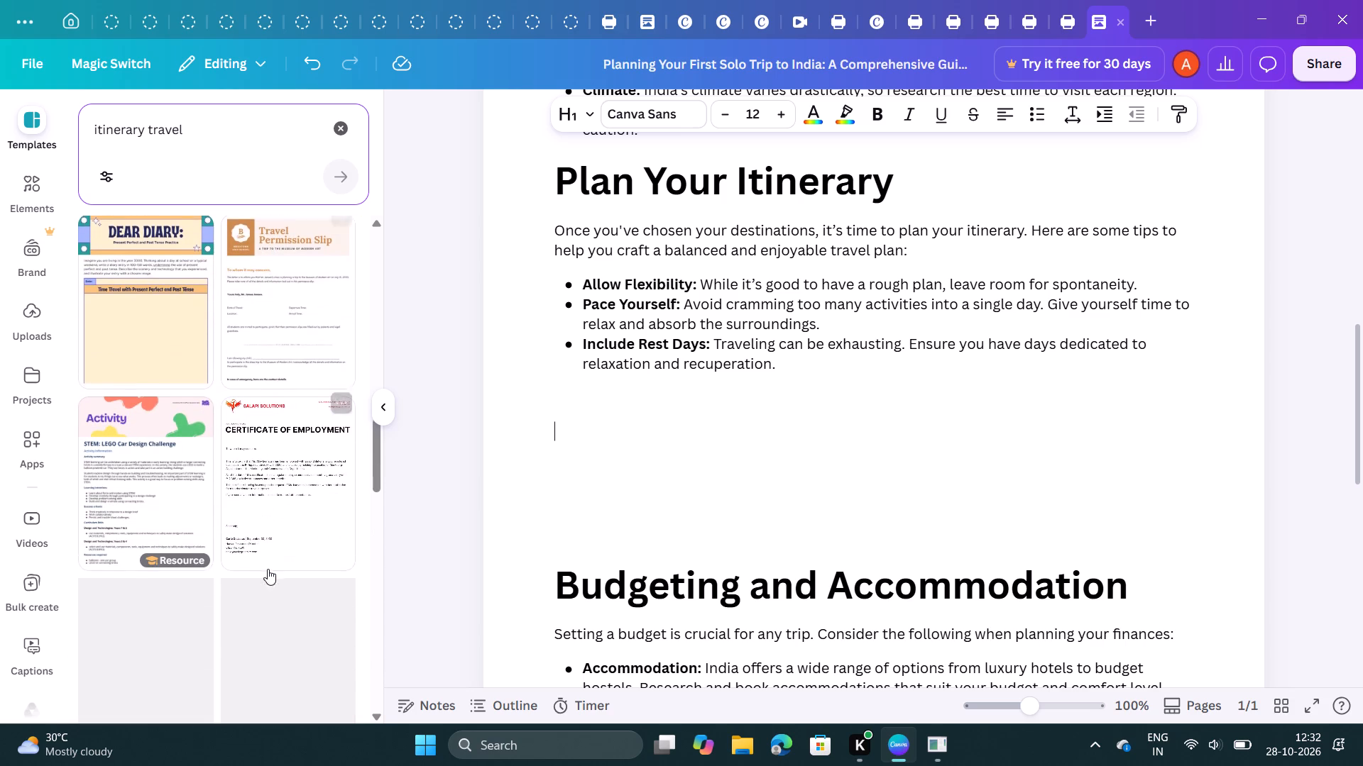
scroll(268, 569, "down", 3)
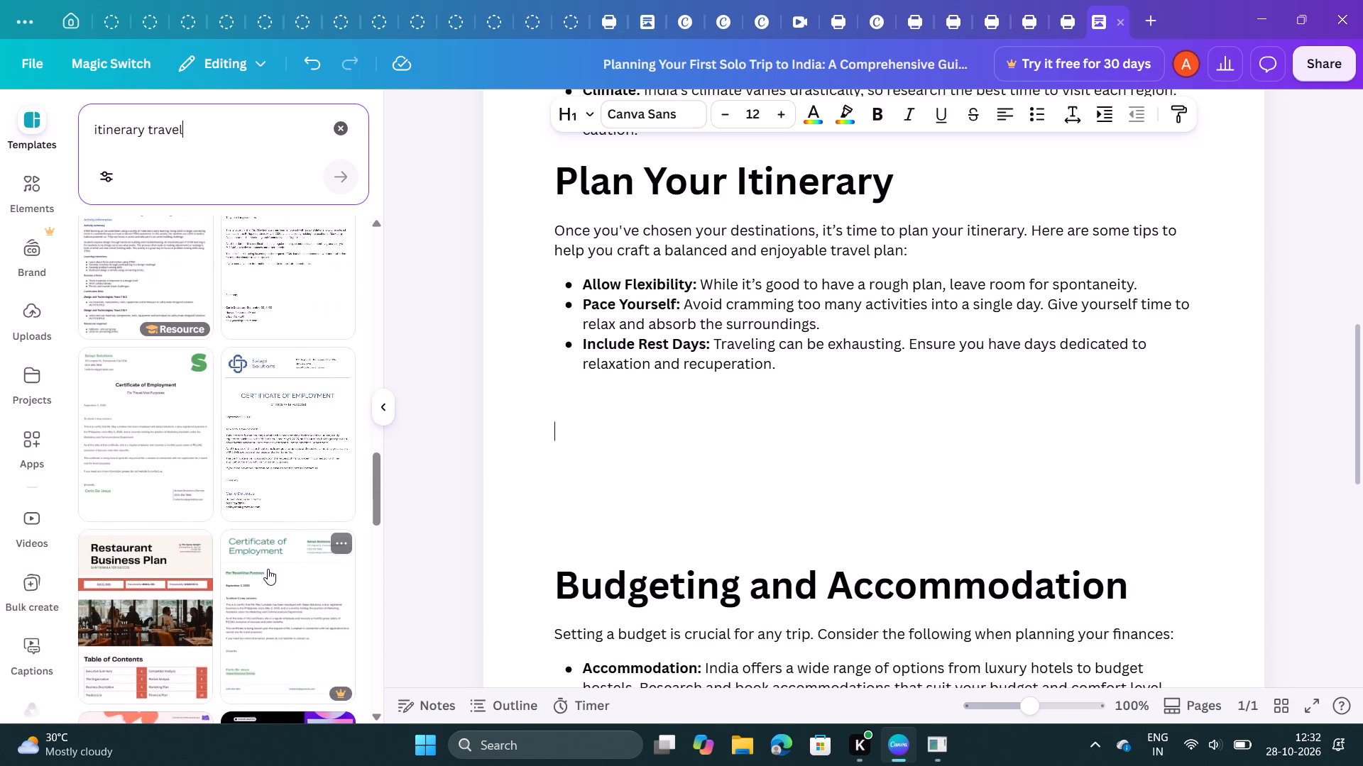
scroll(268, 569, "down", 3)
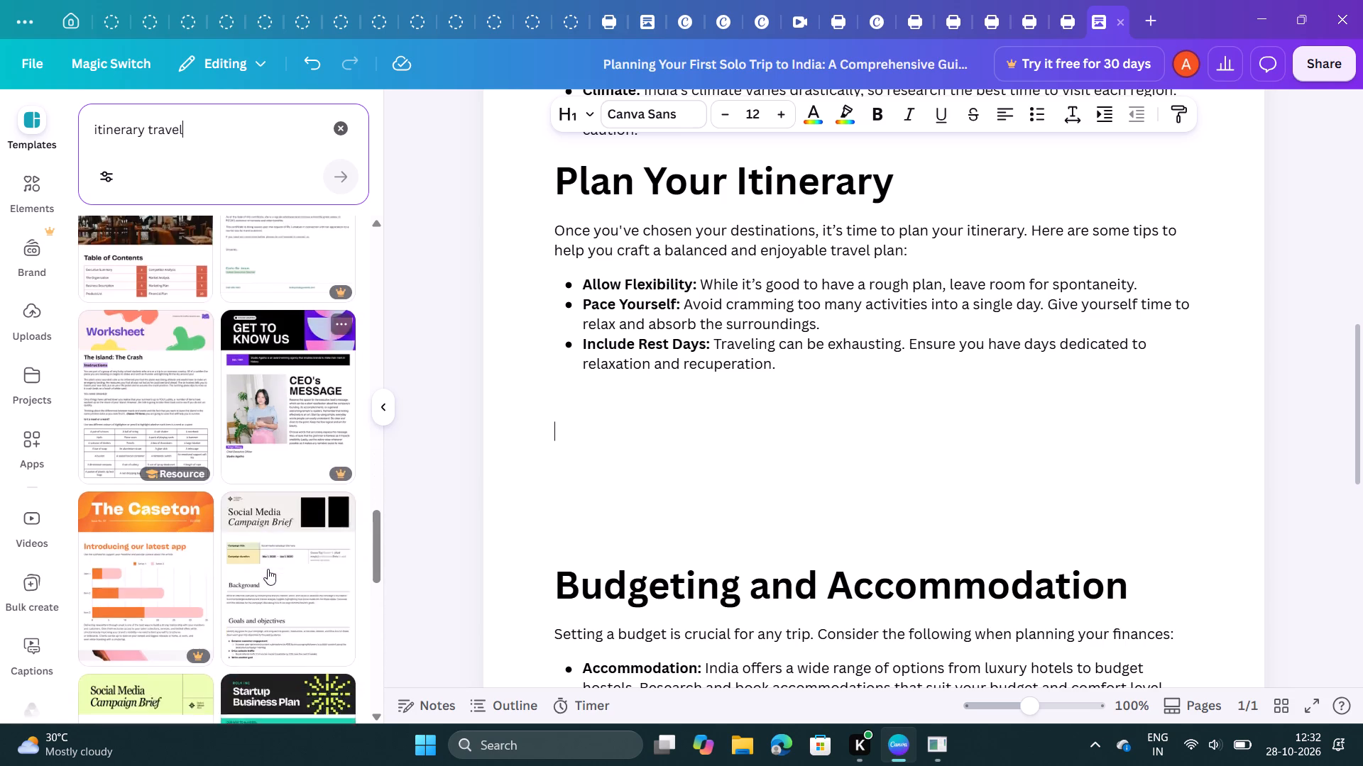
scroll(268, 569, "down", 4)
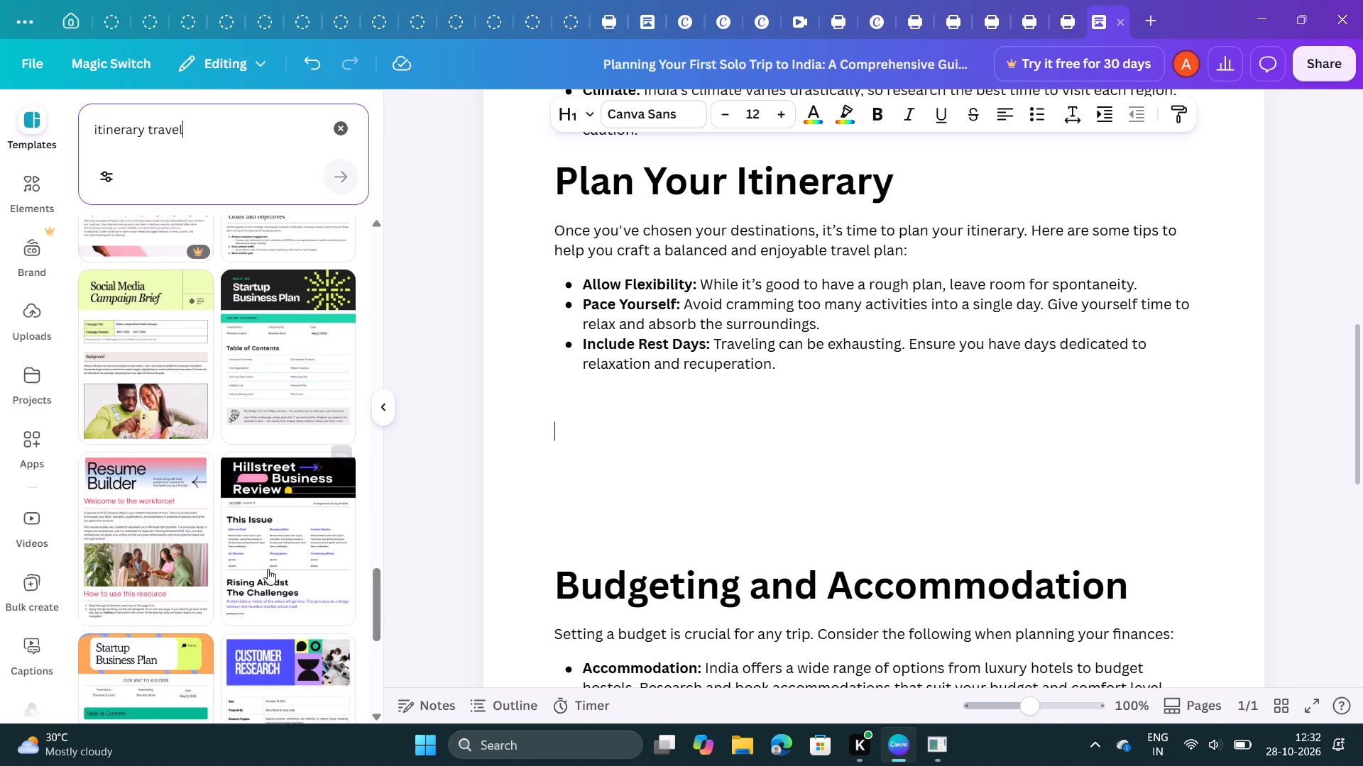
scroll(268, 569, "down", 4)
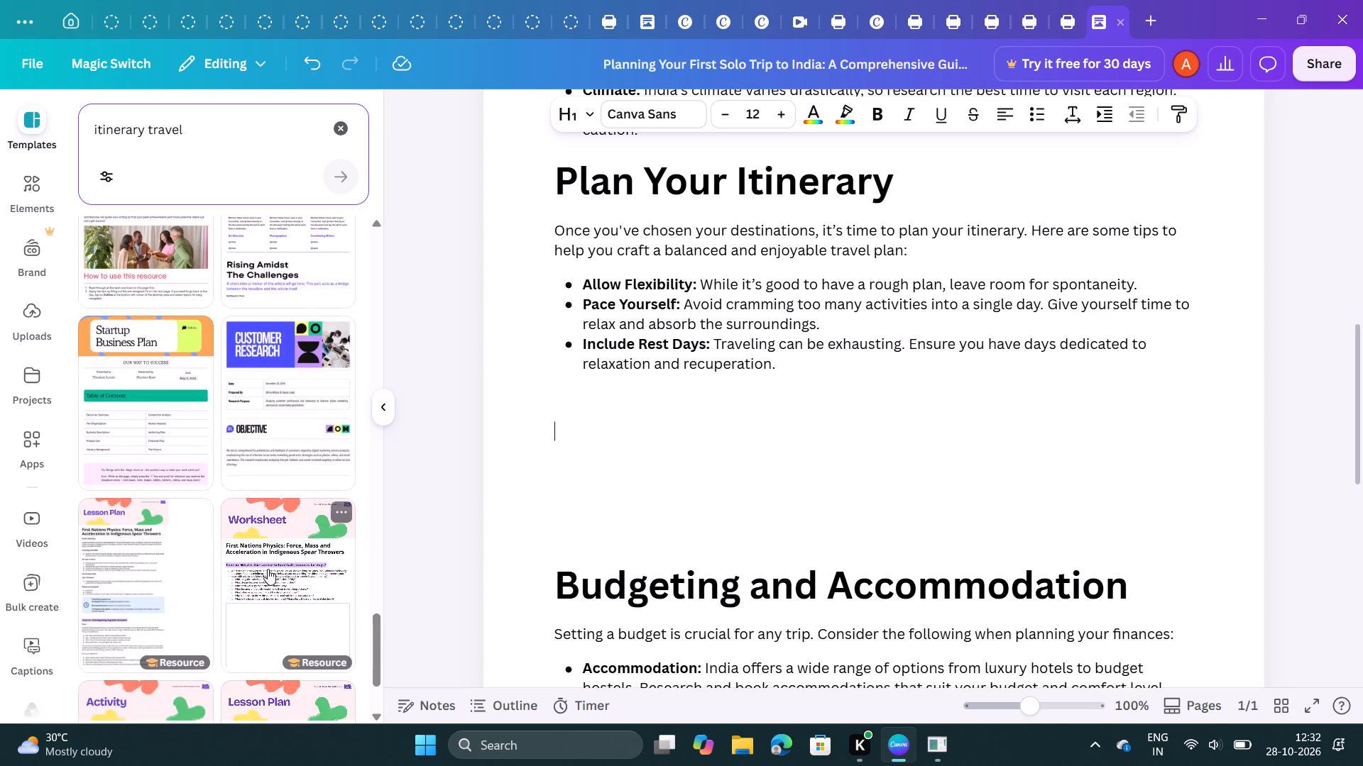
scroll(268, 569, "down", 3)
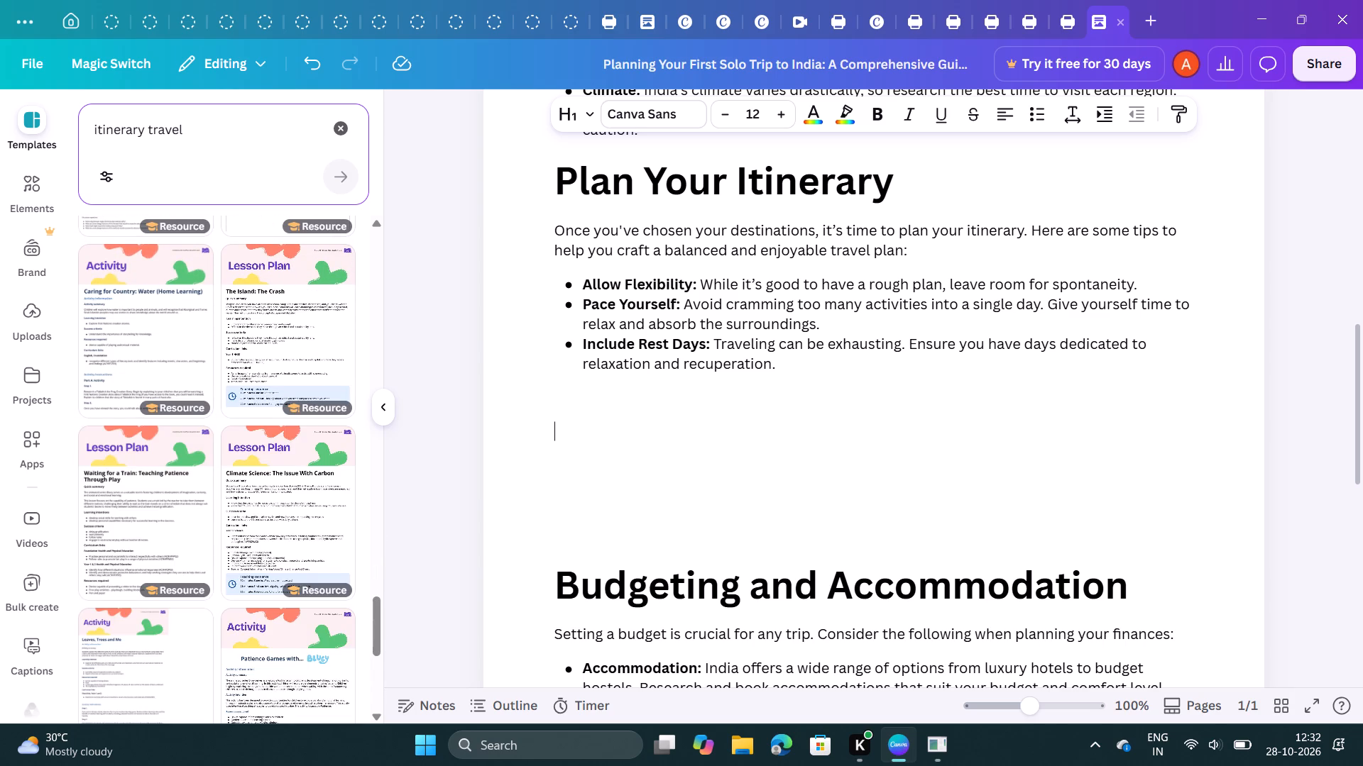
Change the template search to "itinerary image" and run it.
key("BackSpace")
key("BackSpace")
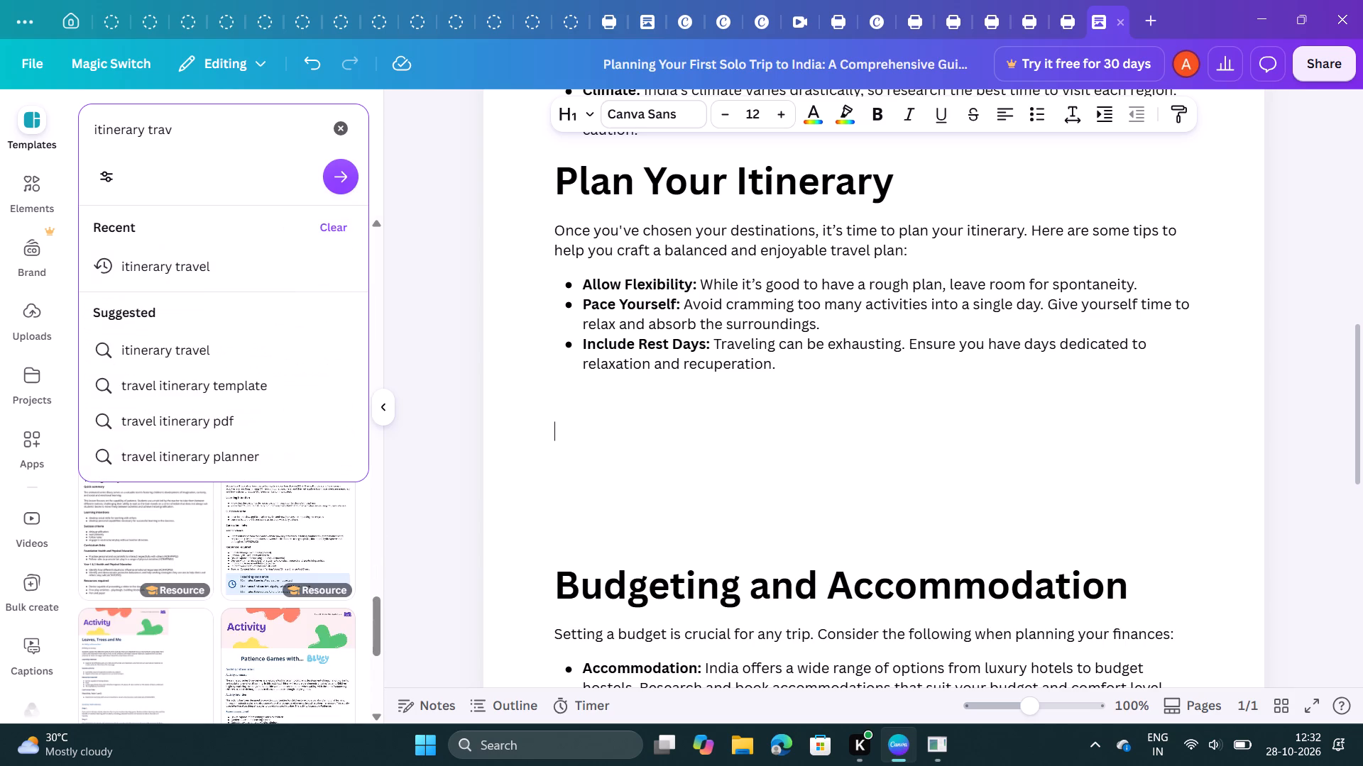
key("BackSpace")
key("BackSpace")
key("BackSpace")
key("BackSpace")
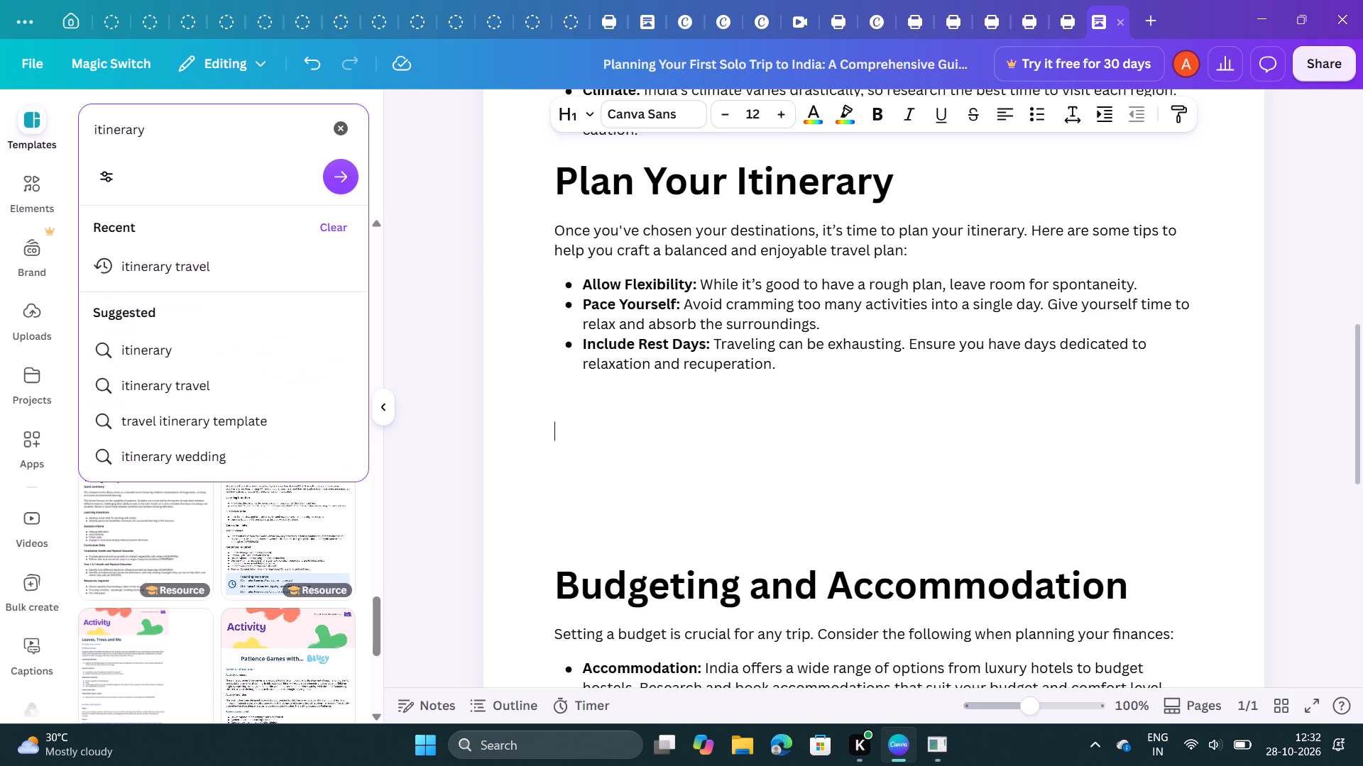
type("image")
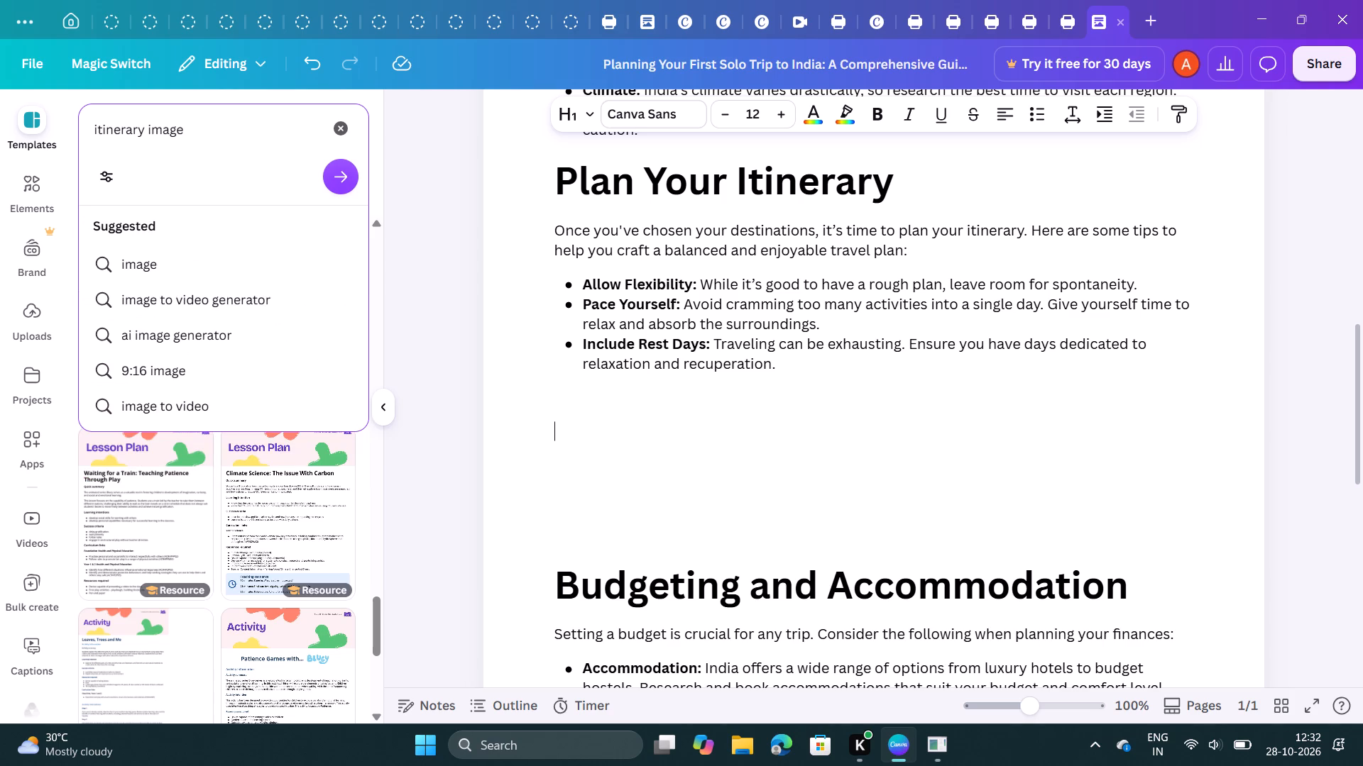
key("Return")
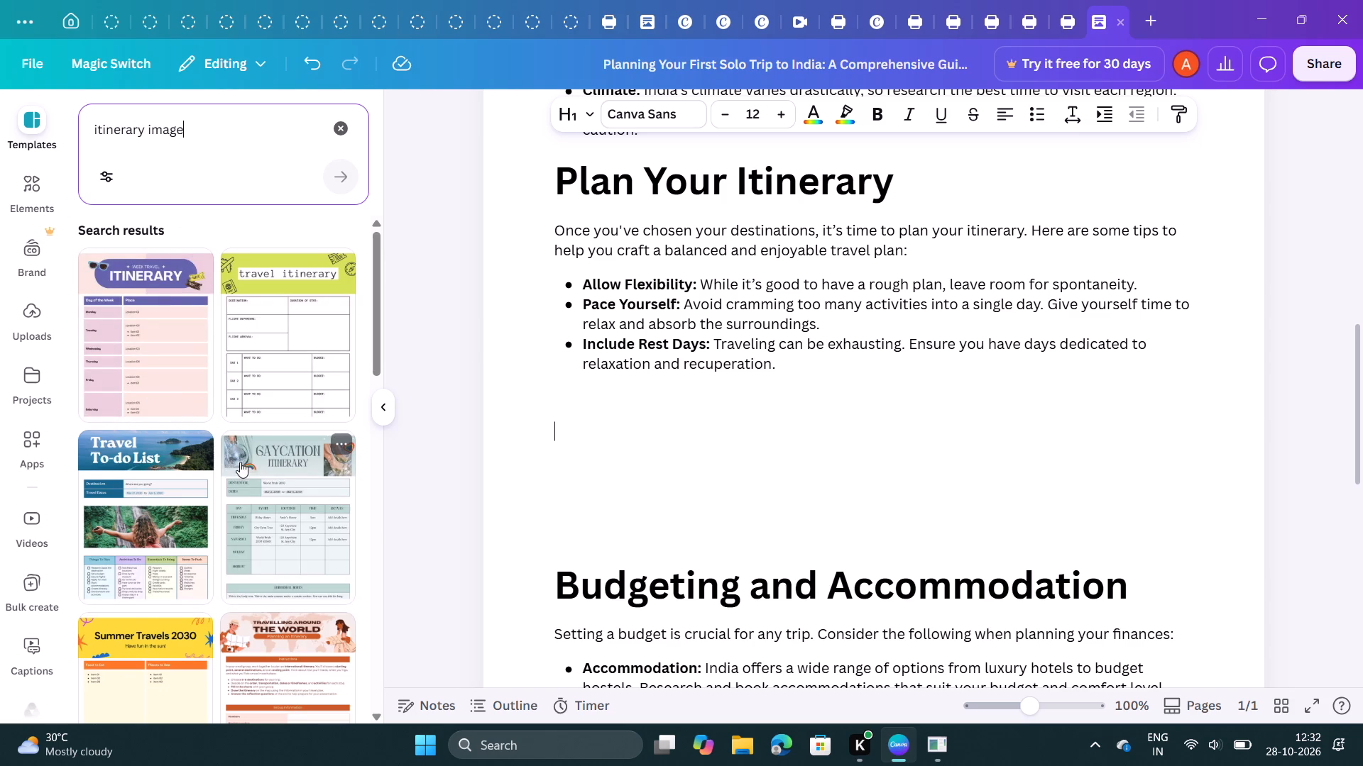
Browse the "itinerary image" template results for a suitable travel itinerary layout.
scroll(240, 462, "down", 2)
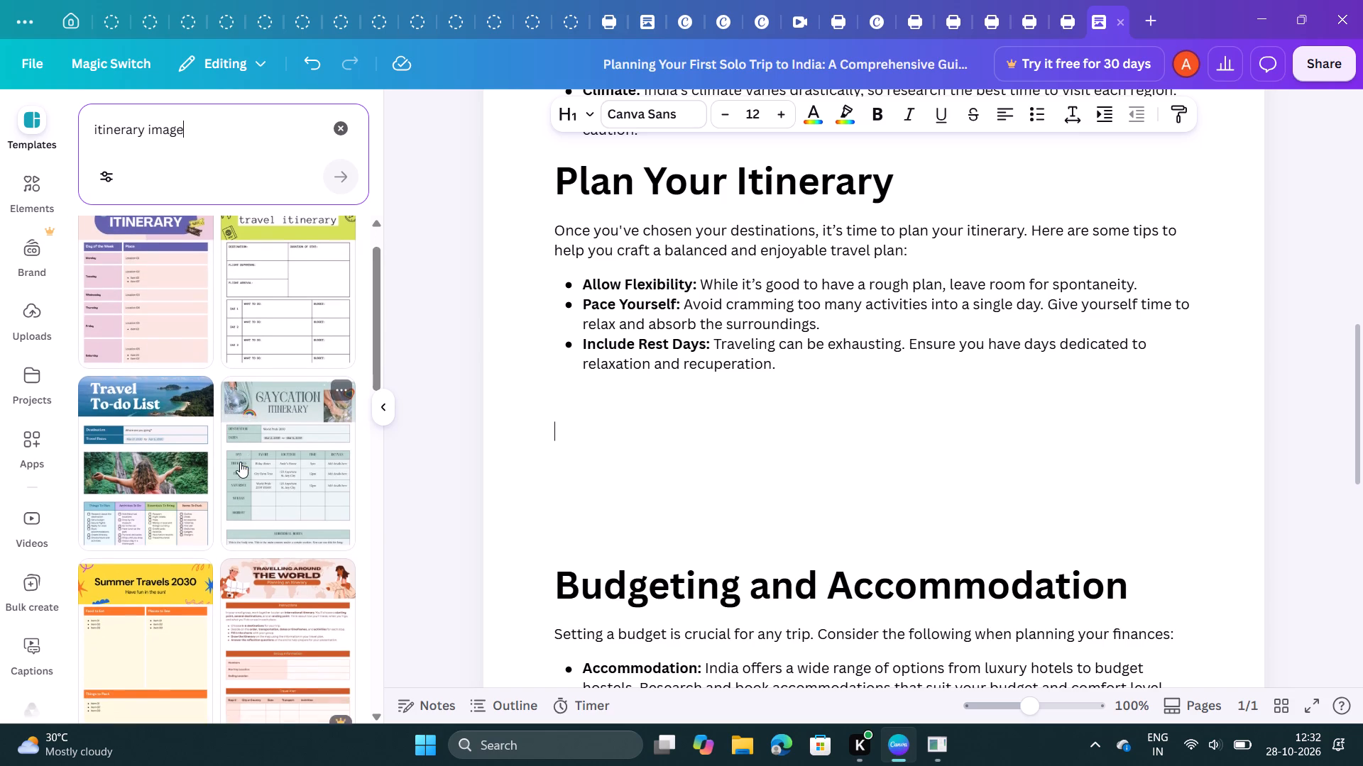
scroll(240, 462, "down", 1)
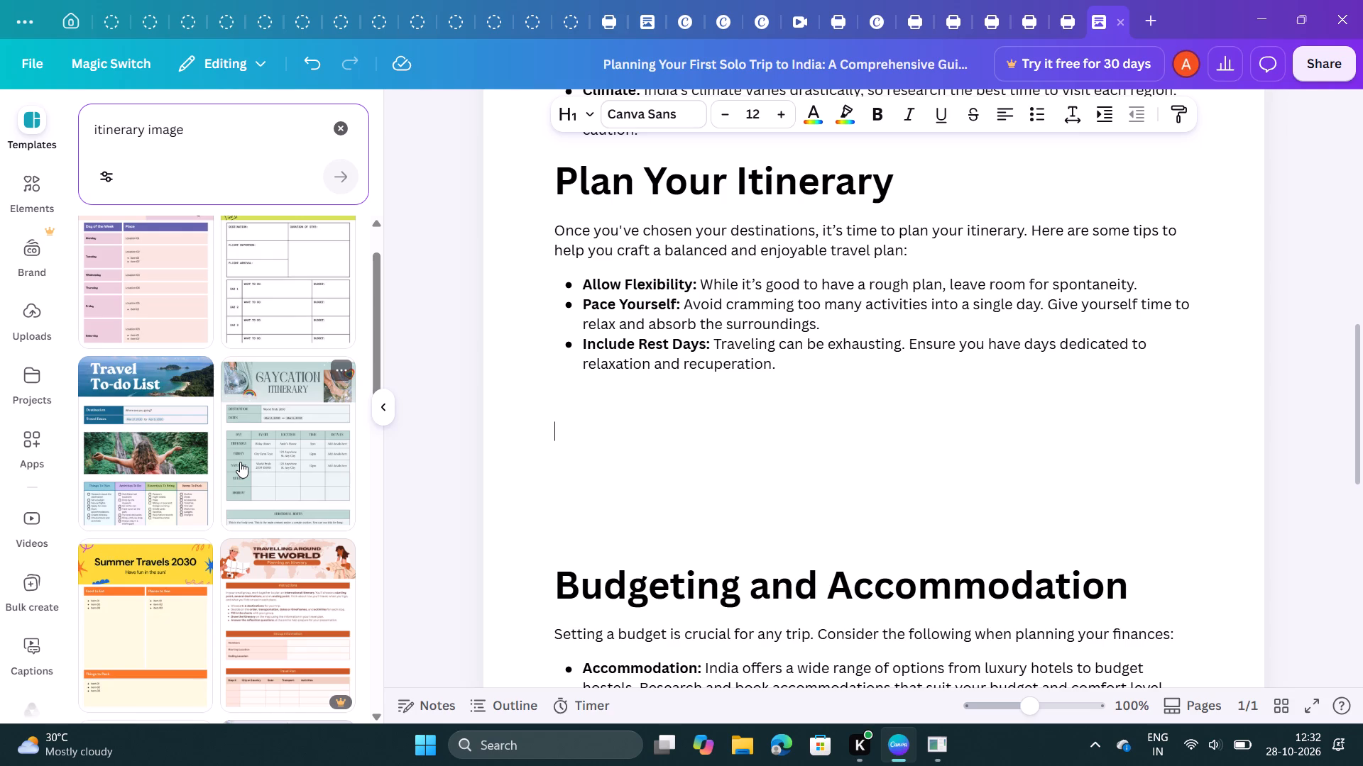
scroll(240, 462, "down", 1)
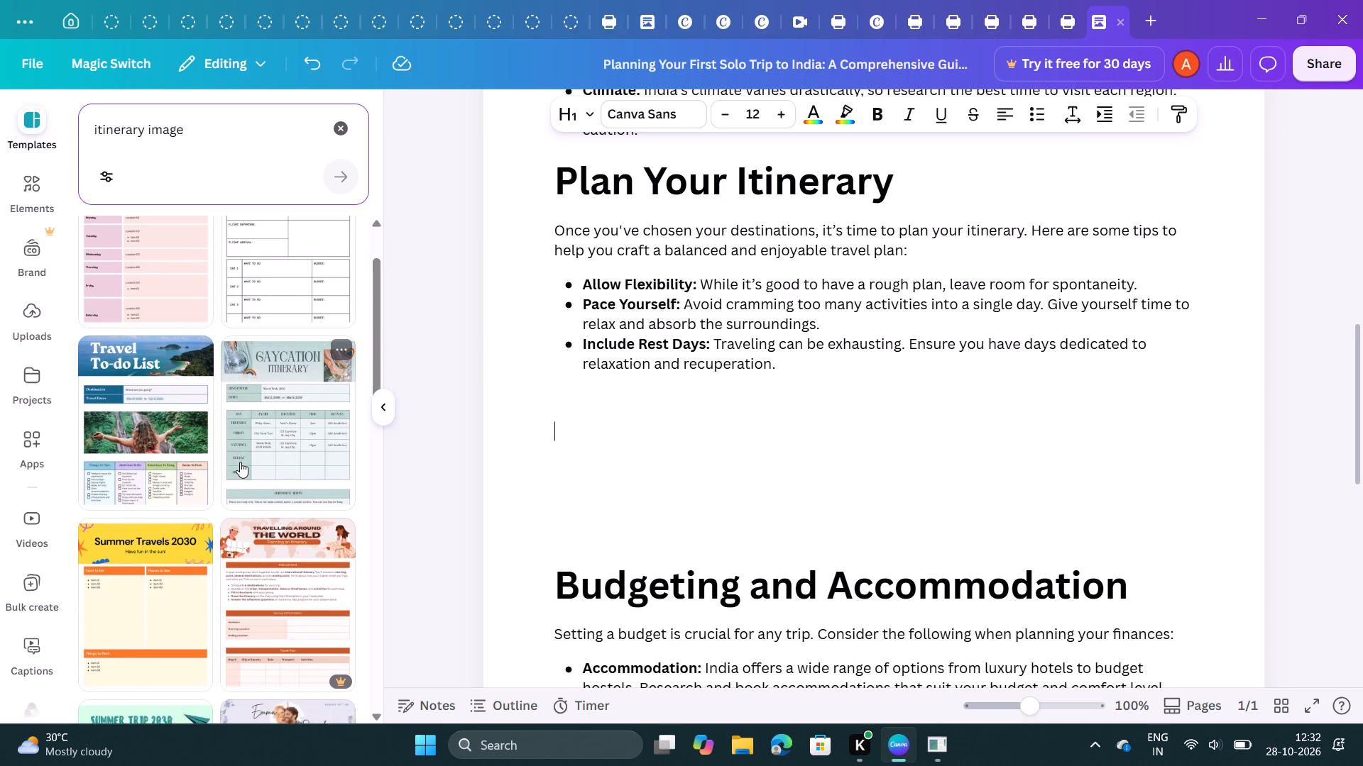
scroll(240, 462, "down", 3)
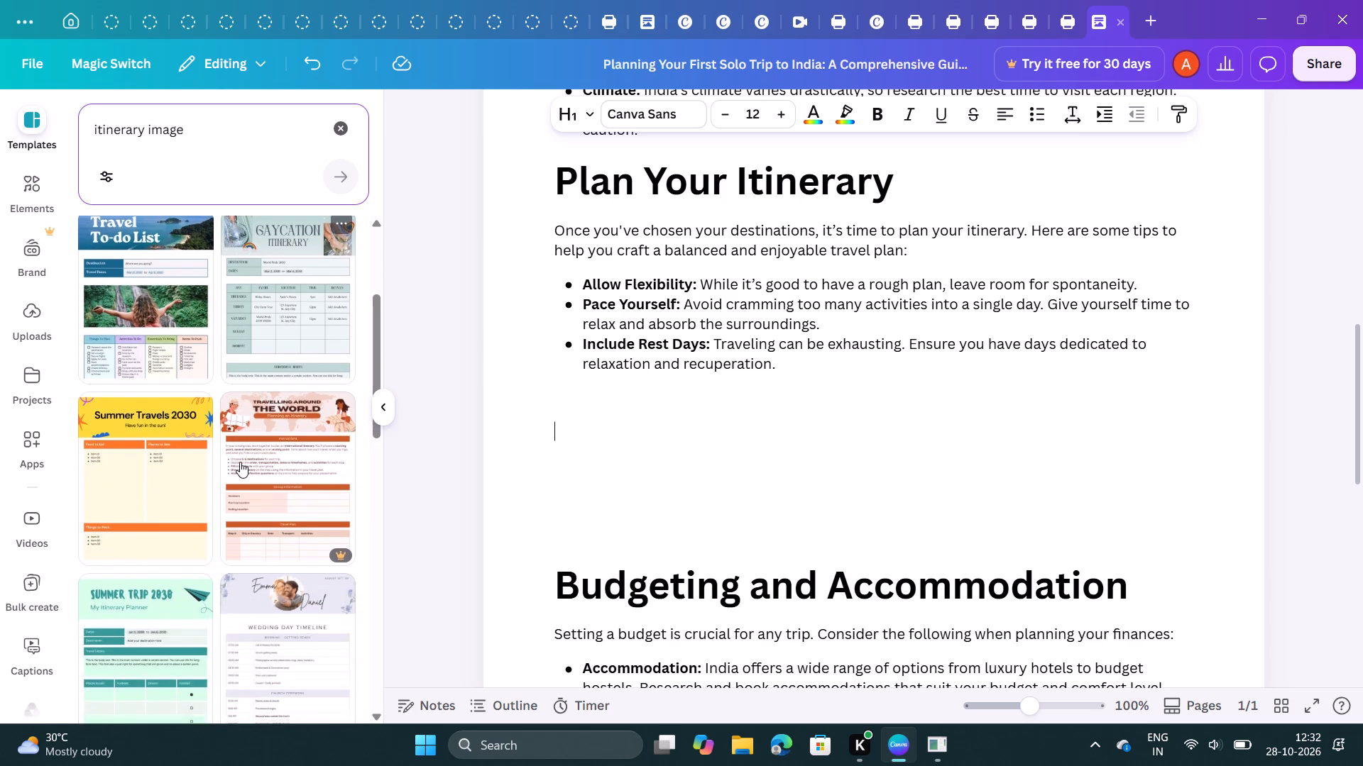
scroll(240, 462, "down", 3)
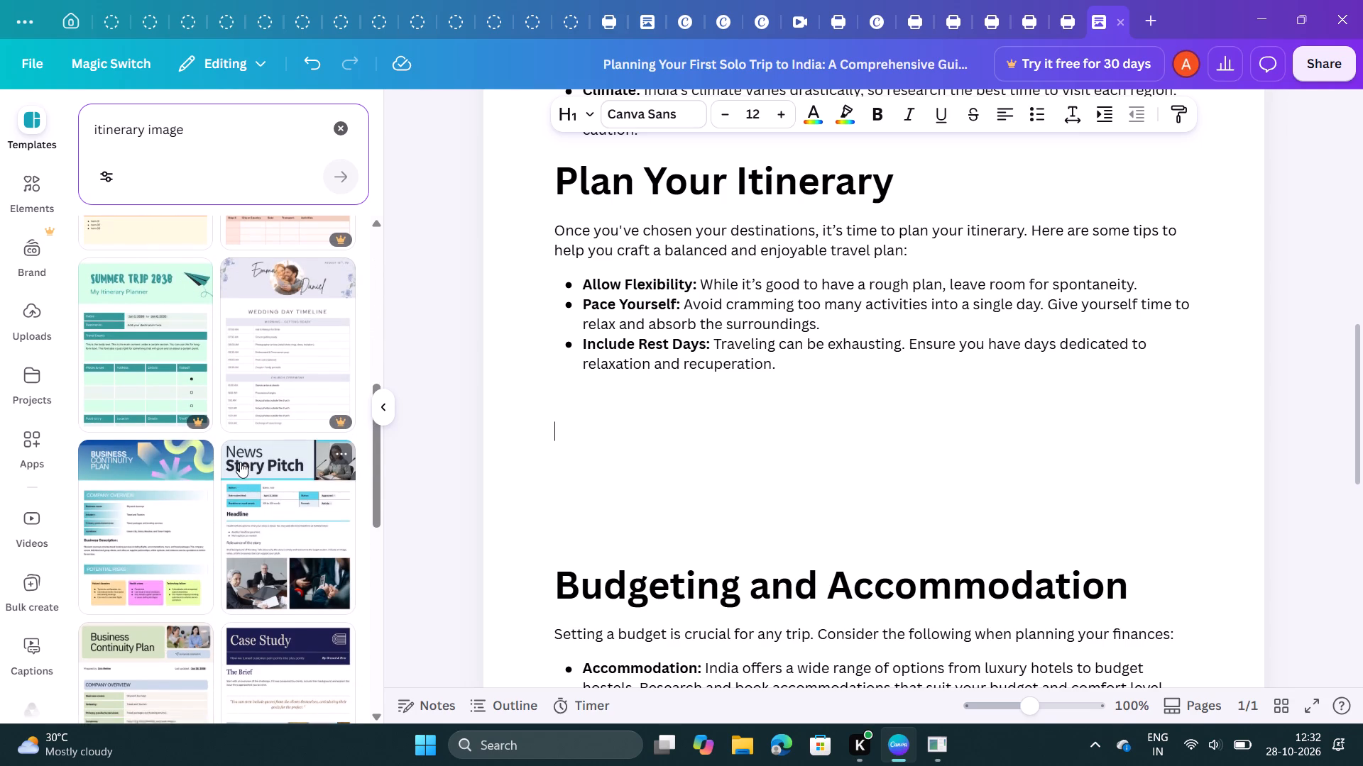
scroll(240, 462, "down", 4)
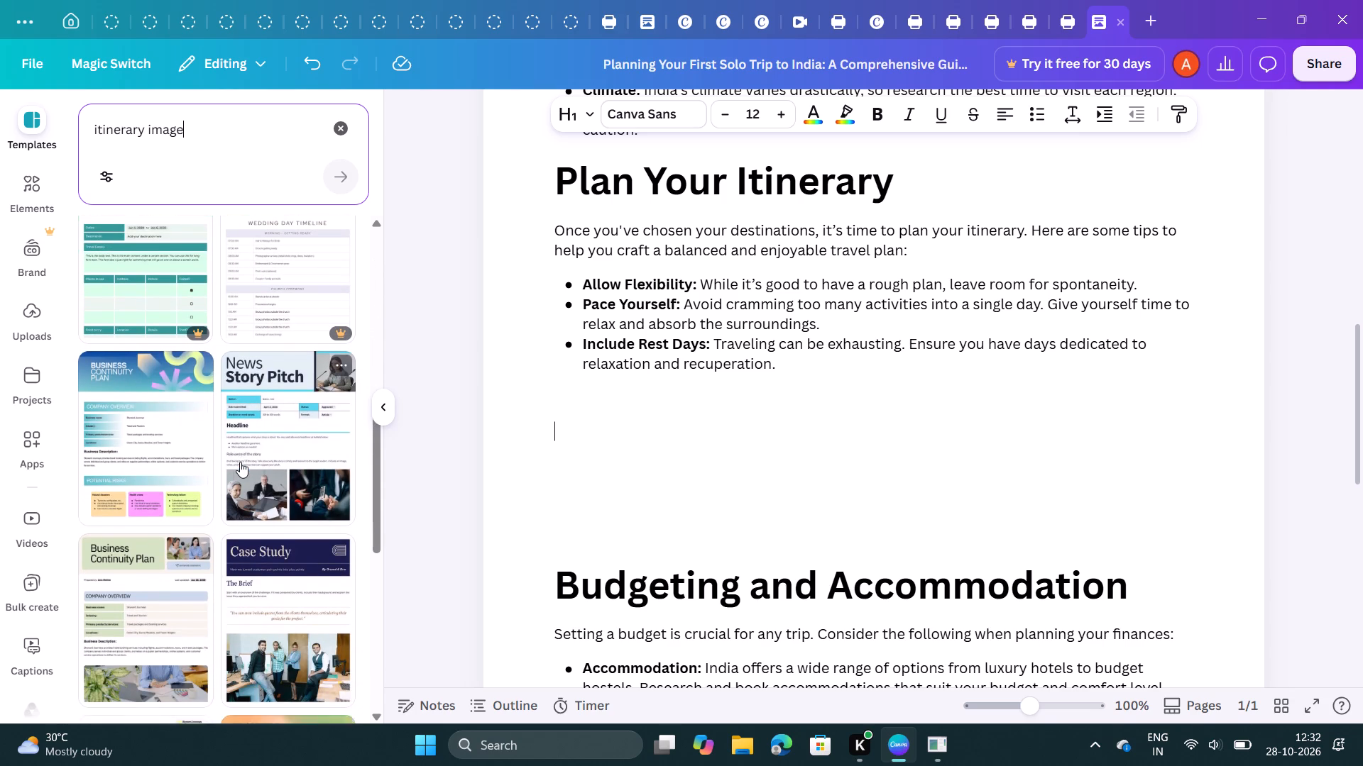
scroll(240, 462, "down", 4)
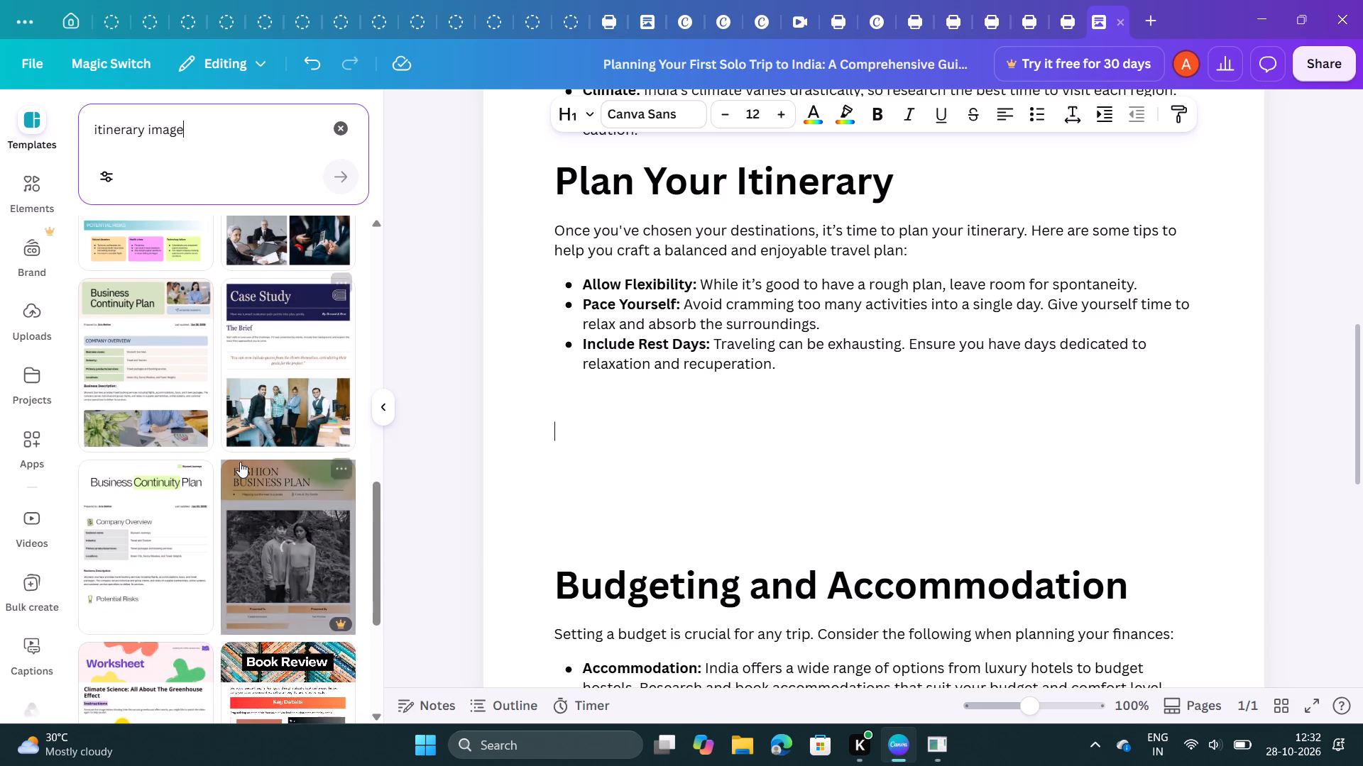
scroll(240, 462, "down", 1)
scroll(240, 462, "up", 6)
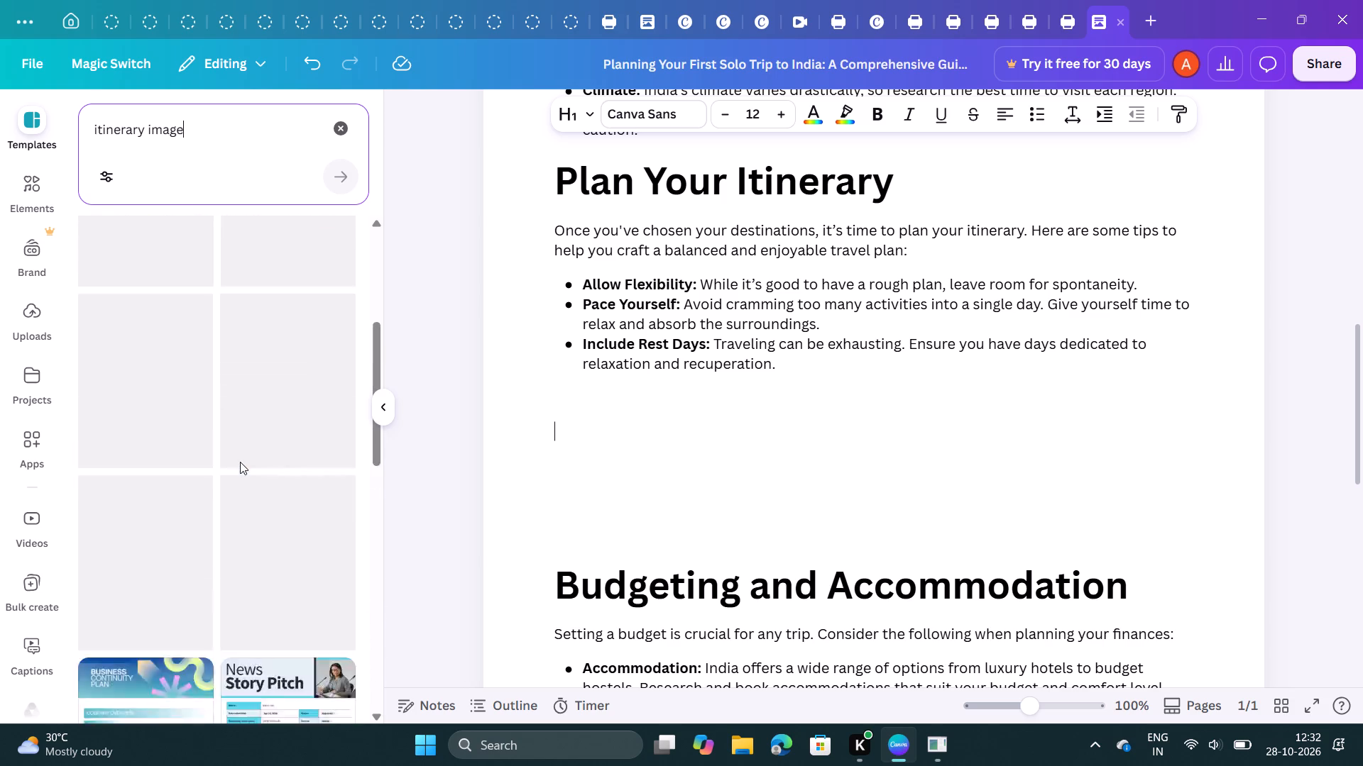
Extend the template search to "itinerary image for solo trip" and run it.
key("space")
type("for solo trip")
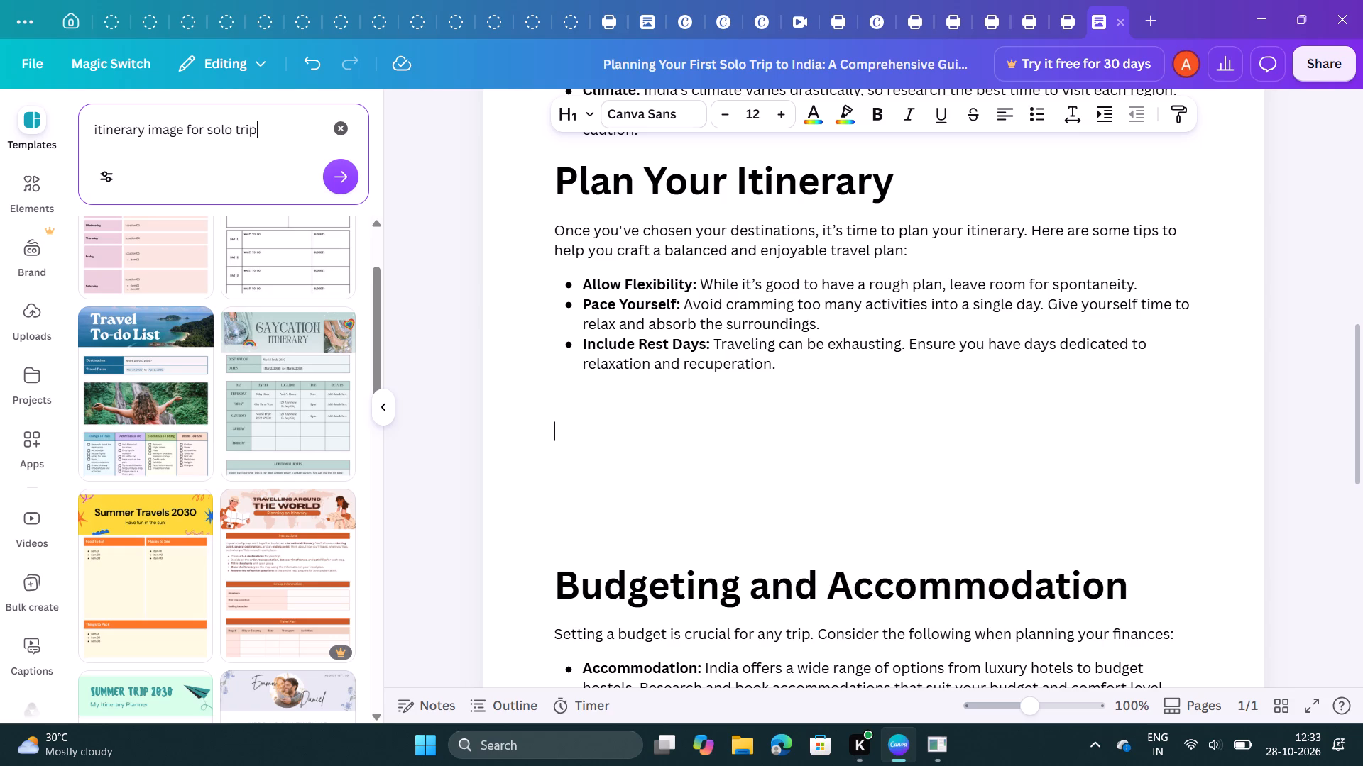
left_click(332, 181)
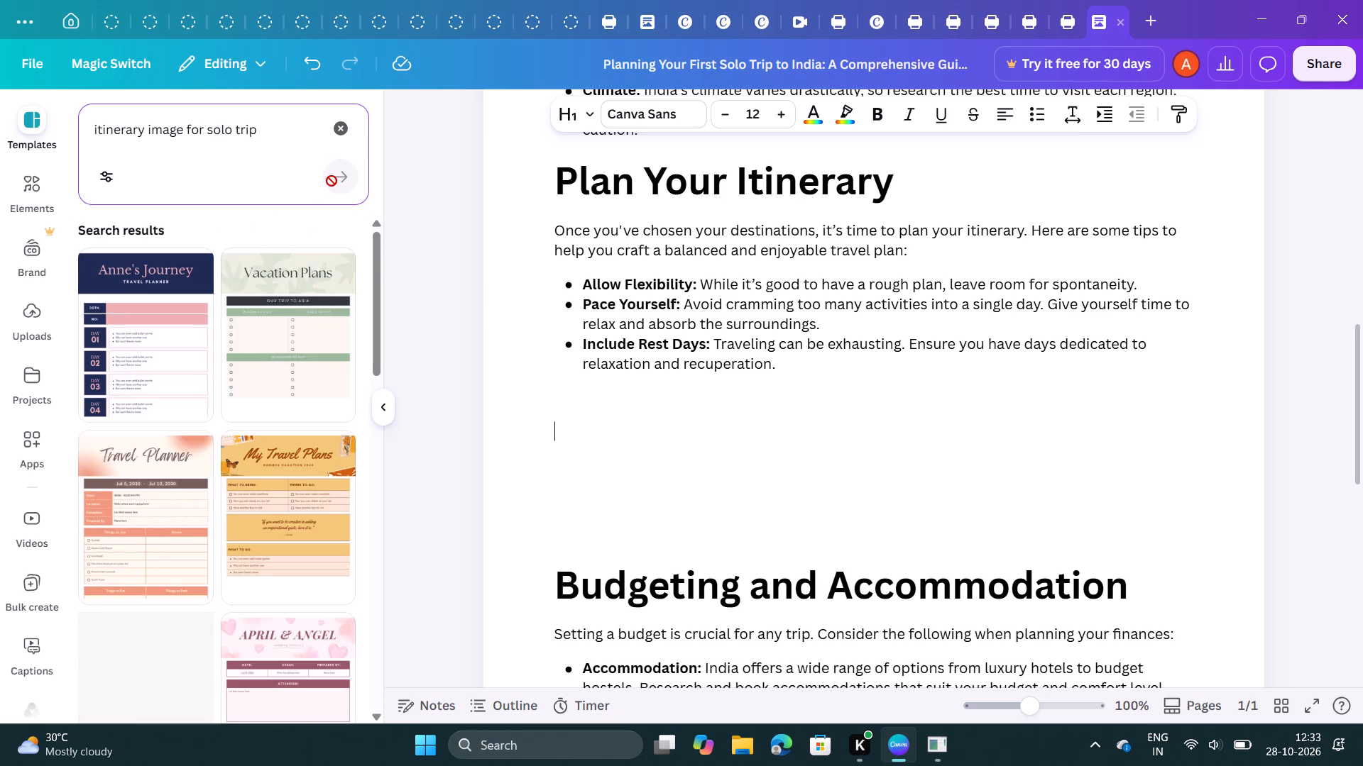
Open the orange and cream Travel Planner template from the results, declining to add it as a new page or replace the current one.
scroll(248, 296, "down", 1)
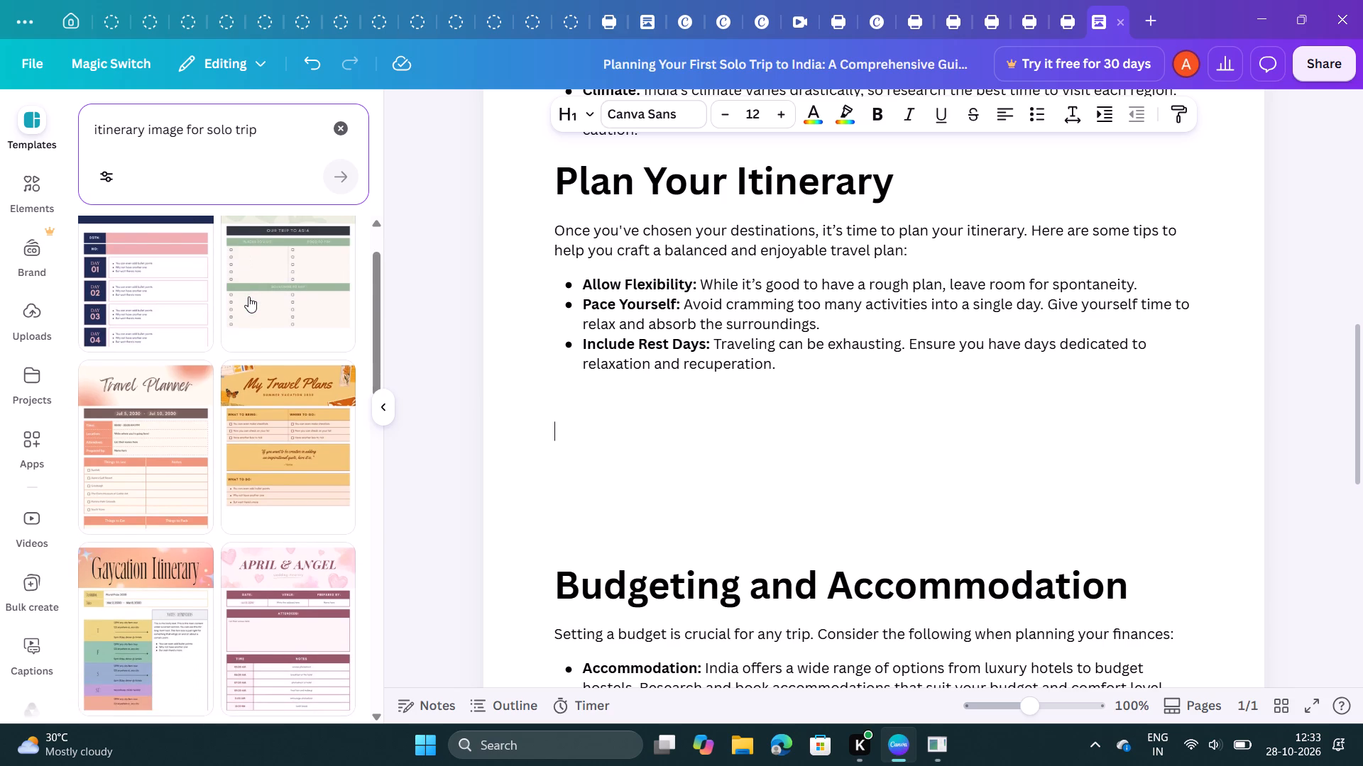
scroll(248, 296, "down", 1)
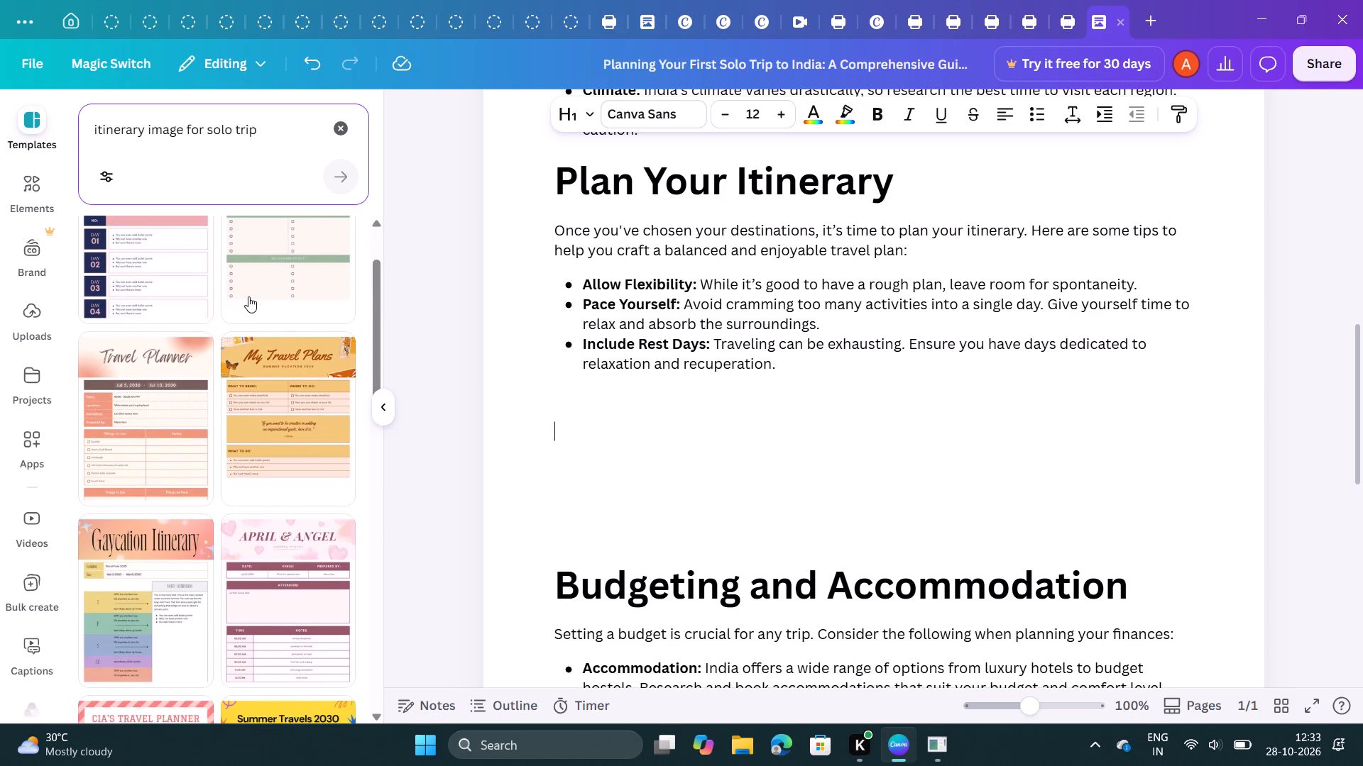
scroll(248, 296, "up", 1)
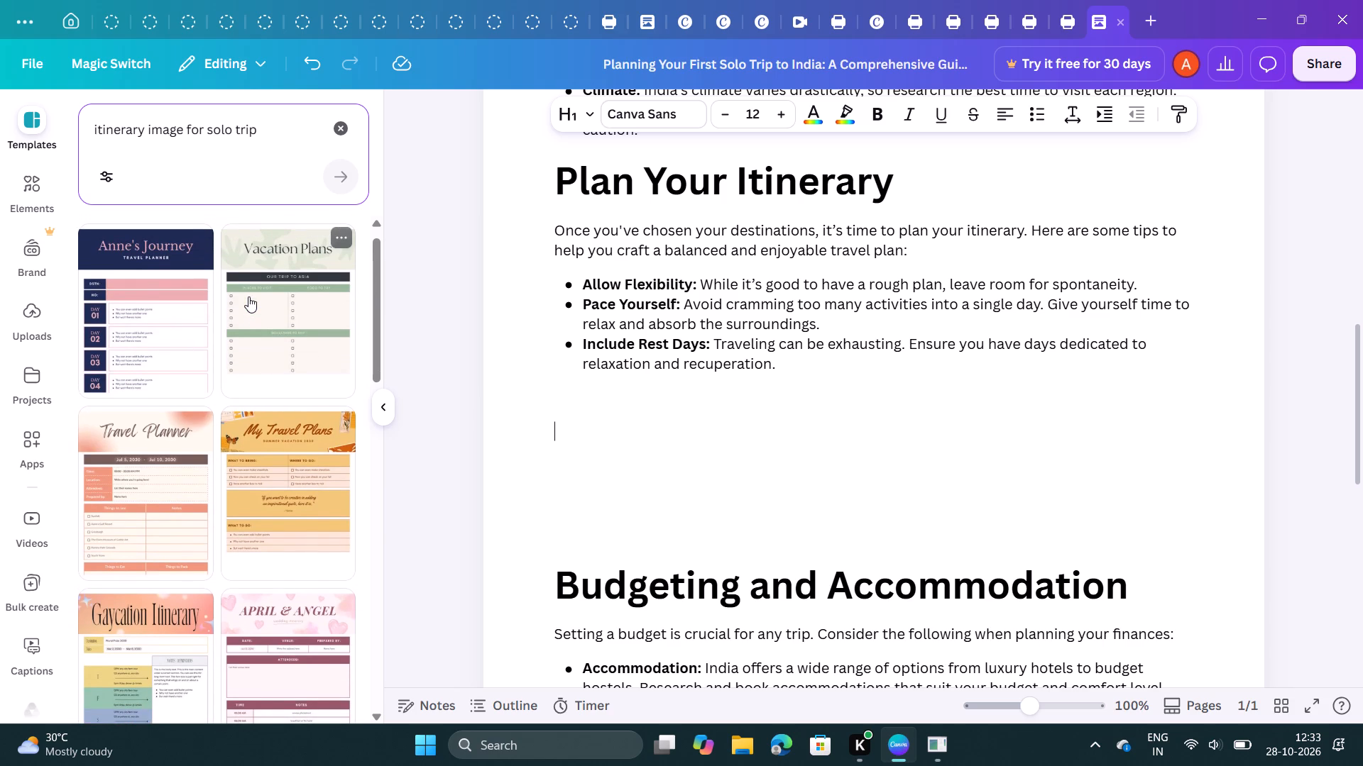
left_click(157, 447)
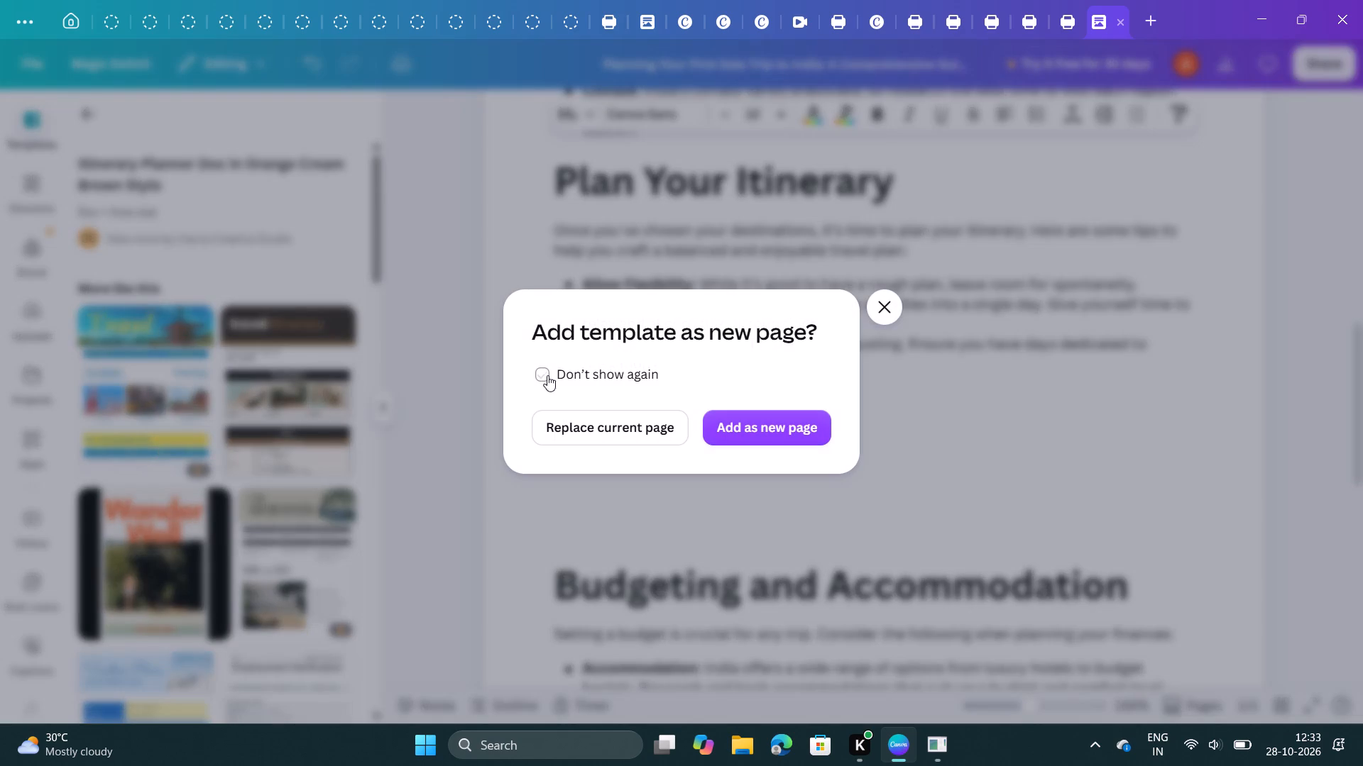
left_click(884, 301)
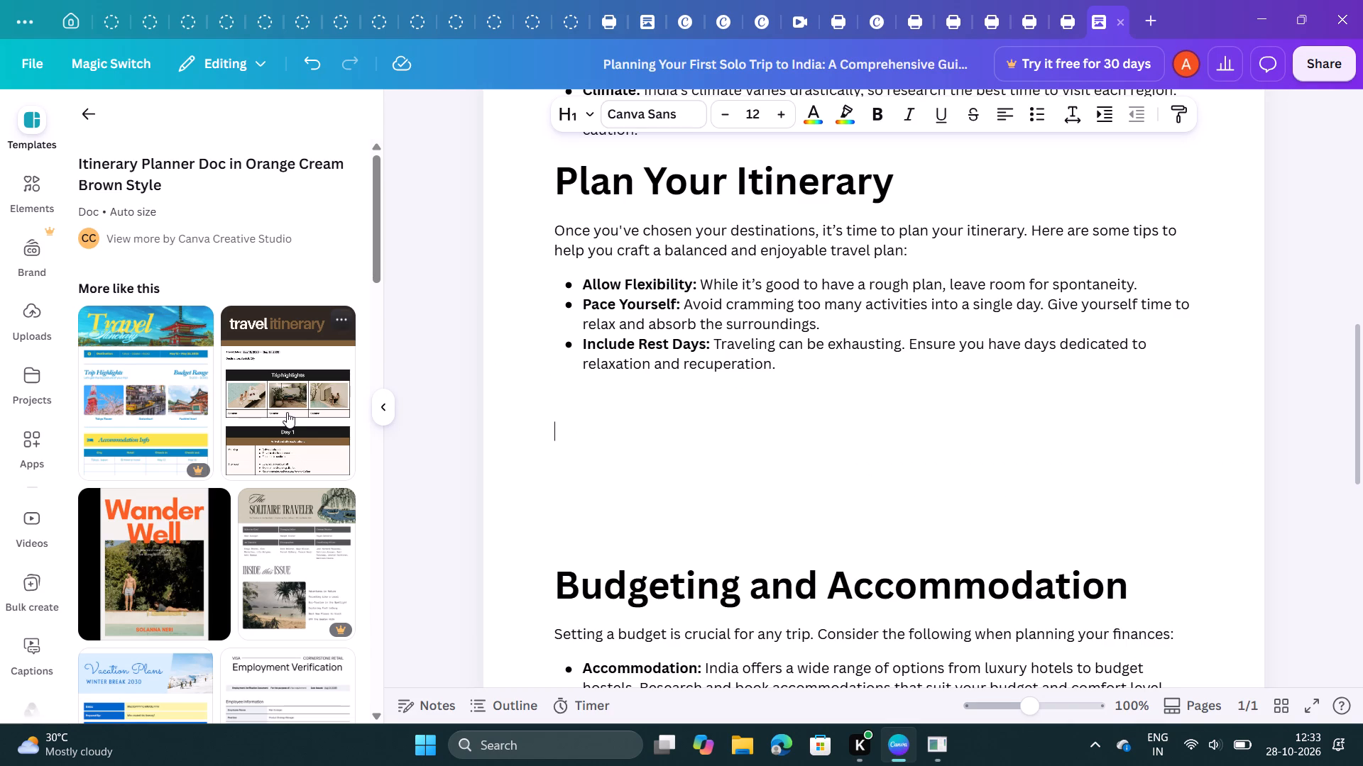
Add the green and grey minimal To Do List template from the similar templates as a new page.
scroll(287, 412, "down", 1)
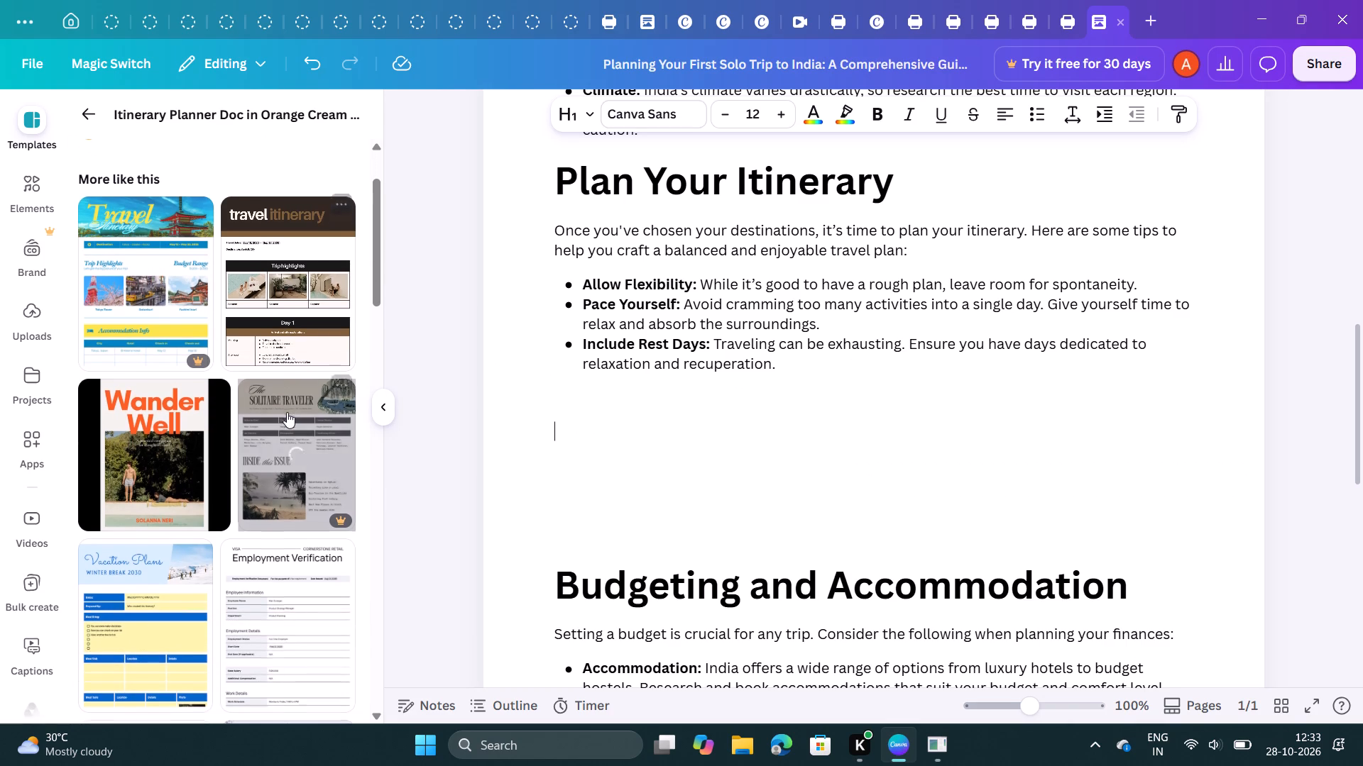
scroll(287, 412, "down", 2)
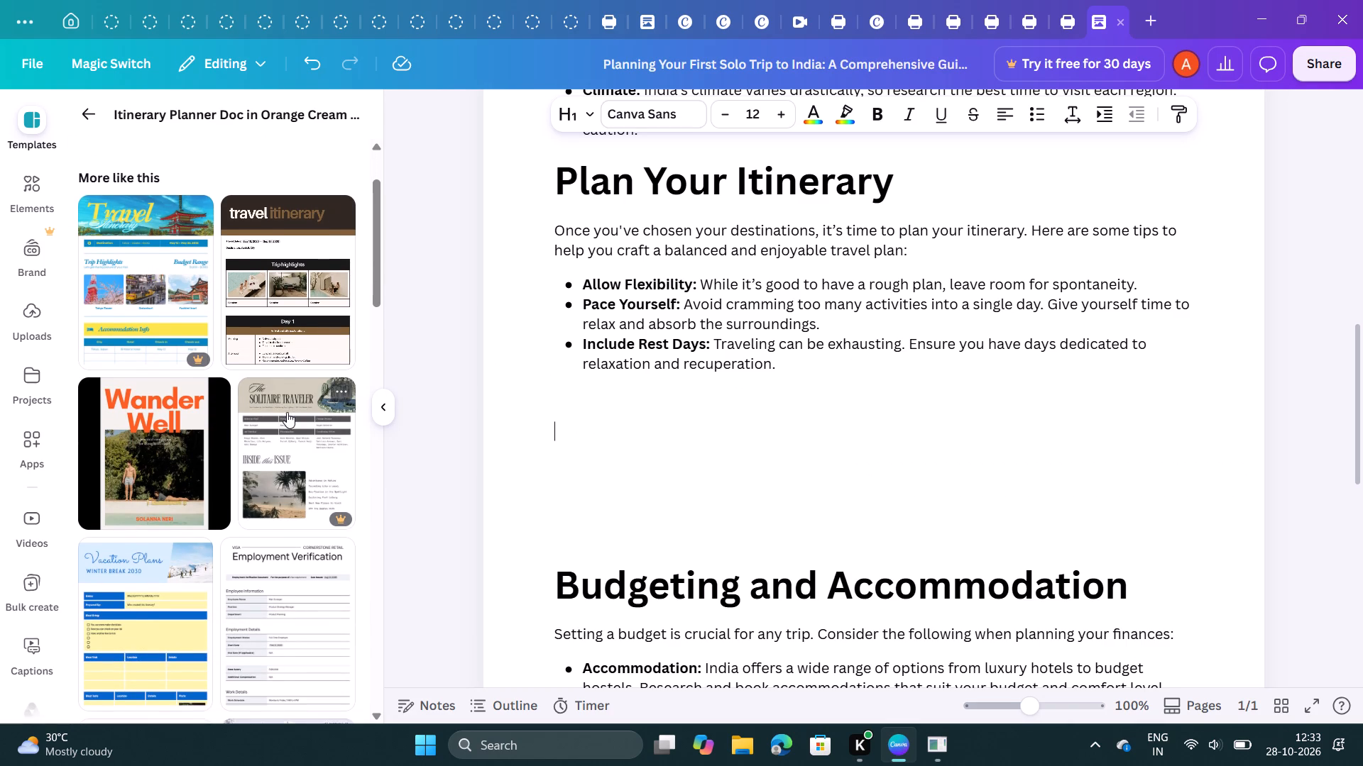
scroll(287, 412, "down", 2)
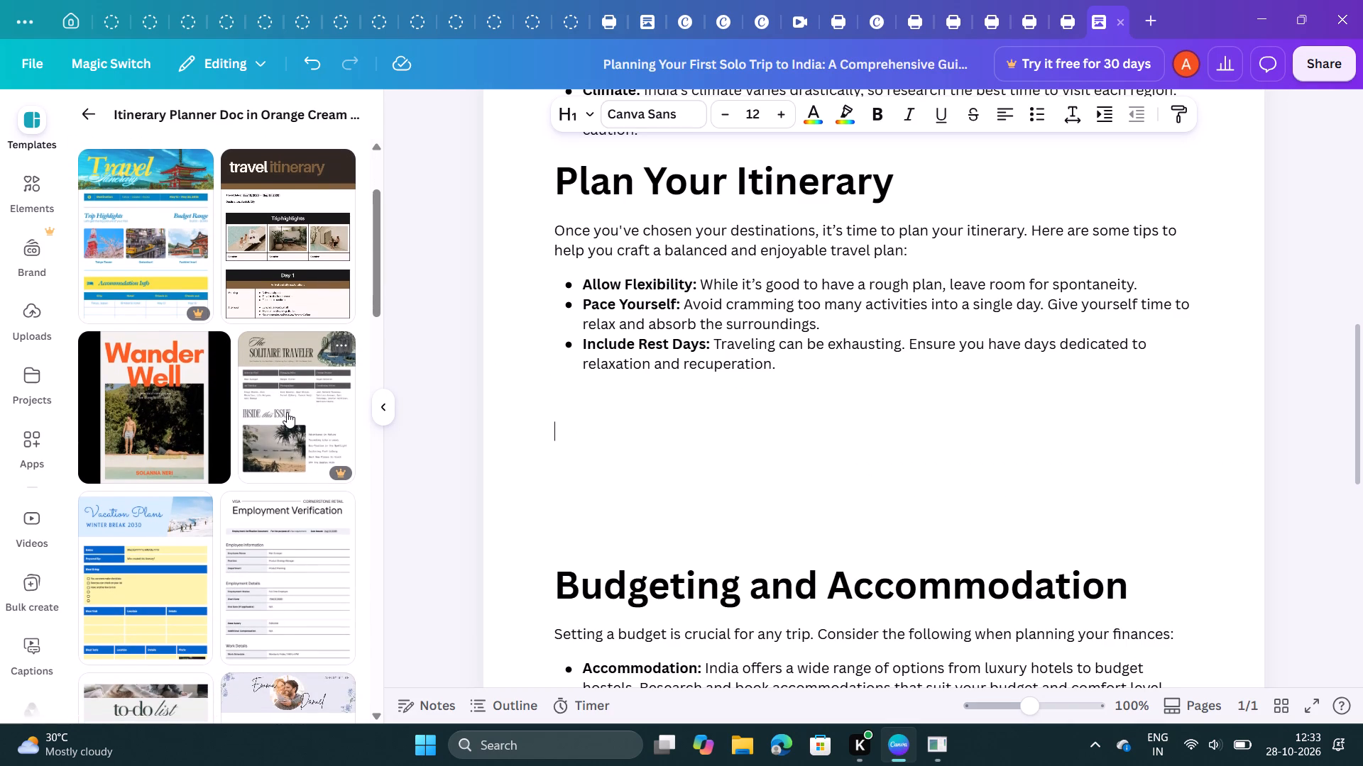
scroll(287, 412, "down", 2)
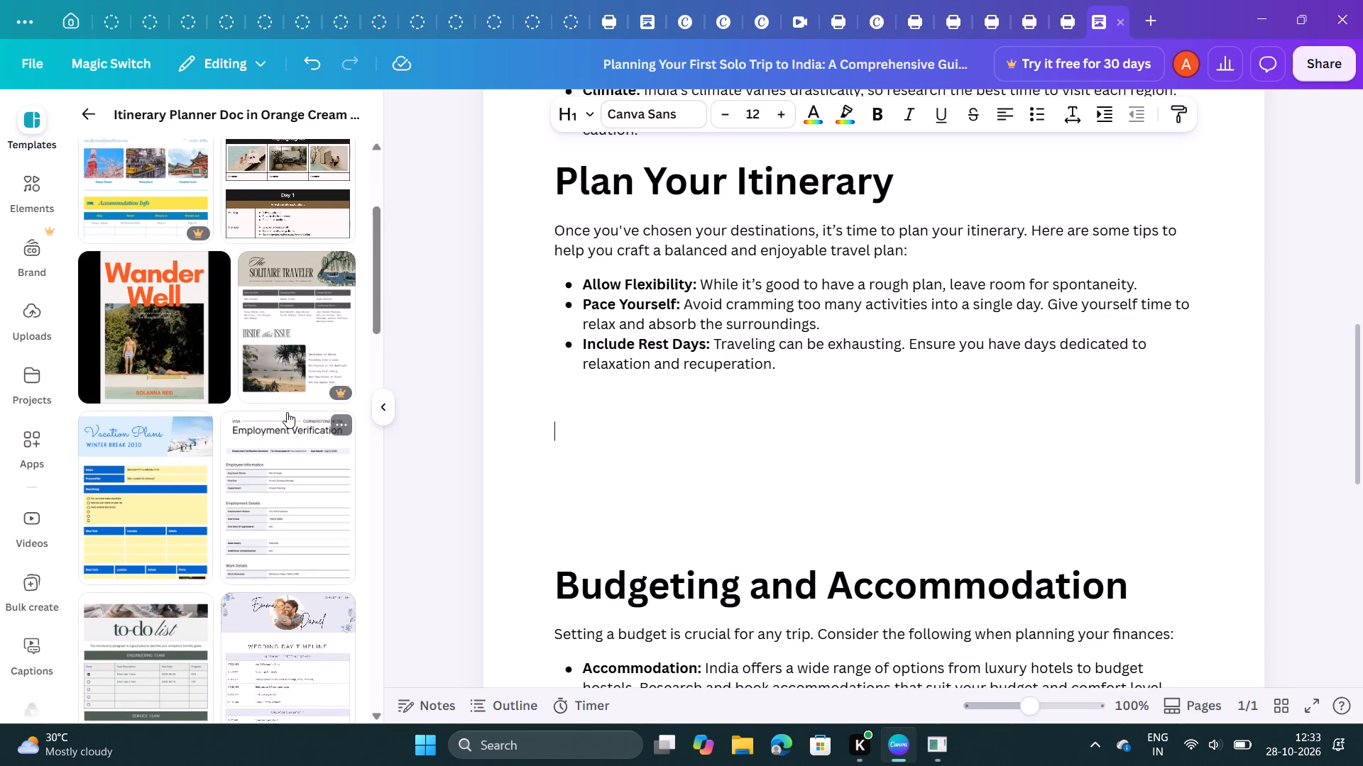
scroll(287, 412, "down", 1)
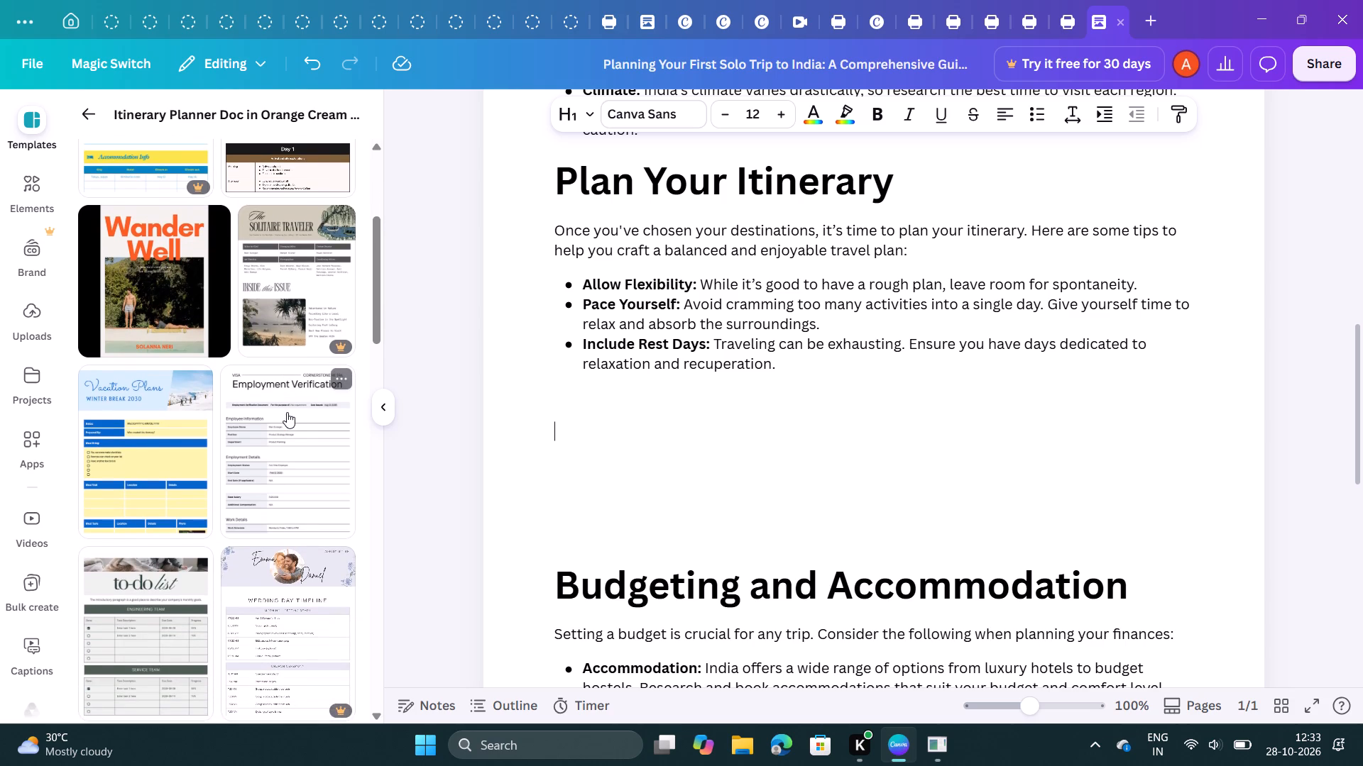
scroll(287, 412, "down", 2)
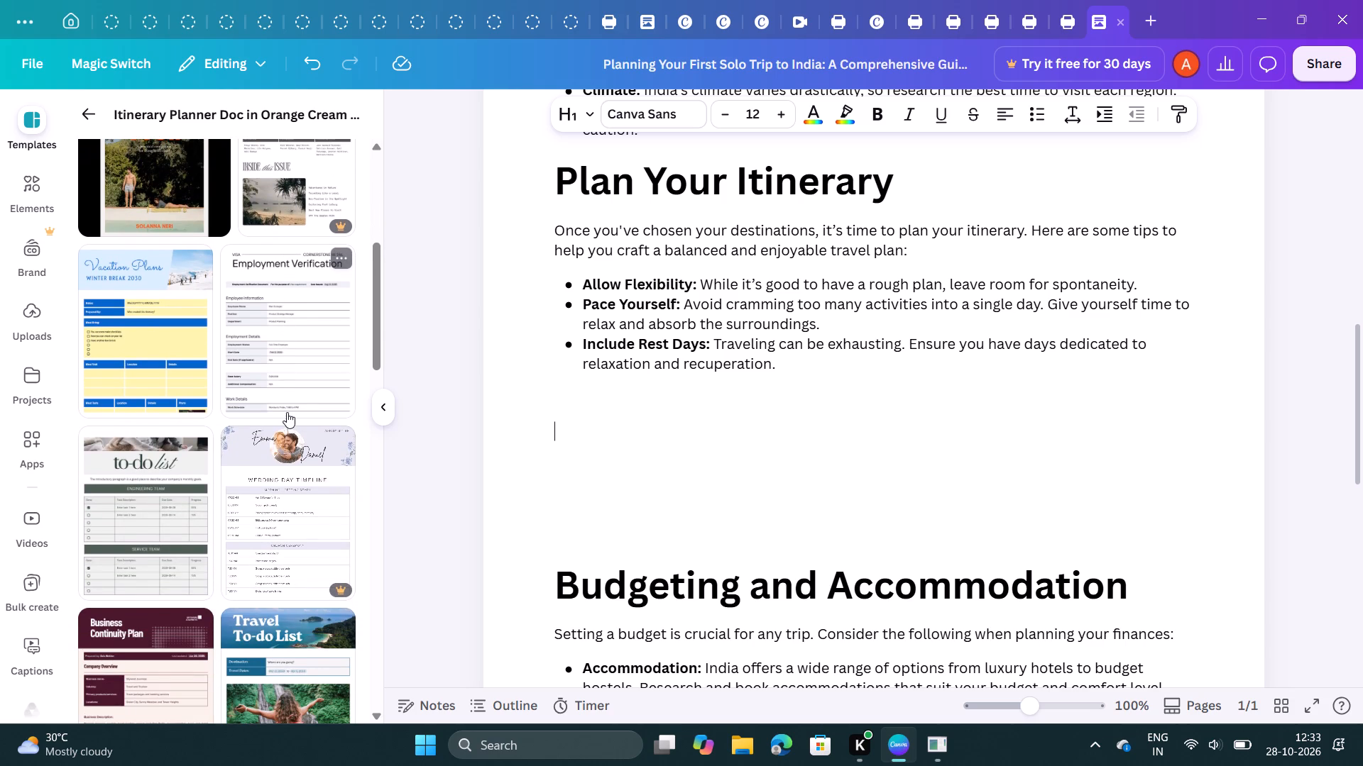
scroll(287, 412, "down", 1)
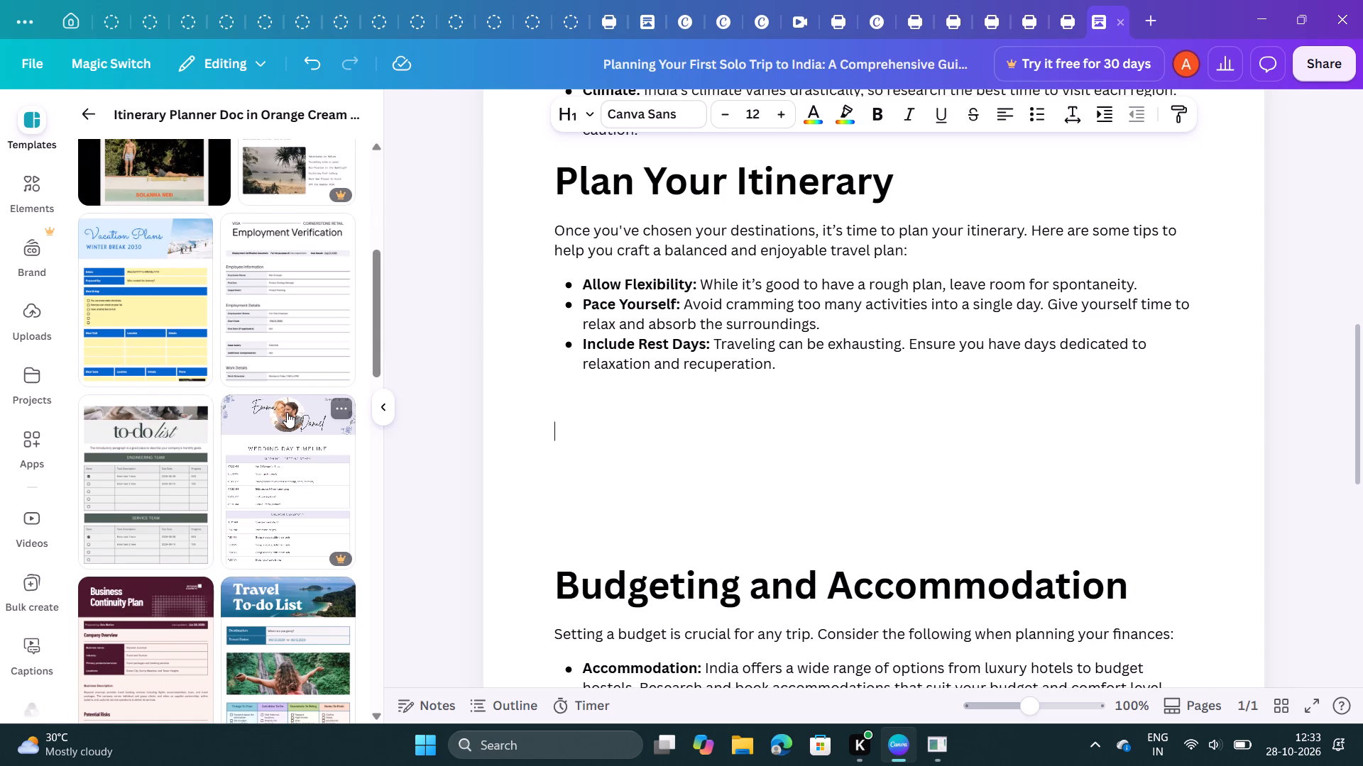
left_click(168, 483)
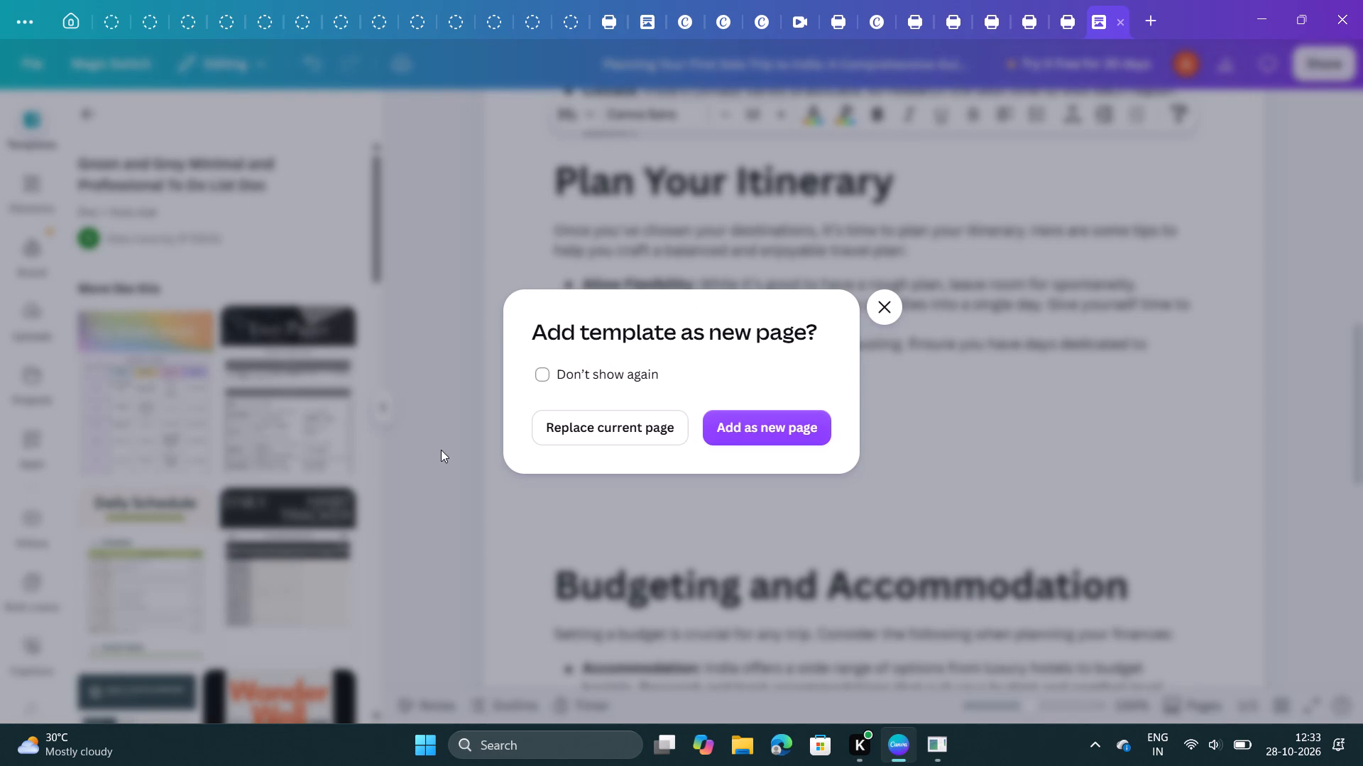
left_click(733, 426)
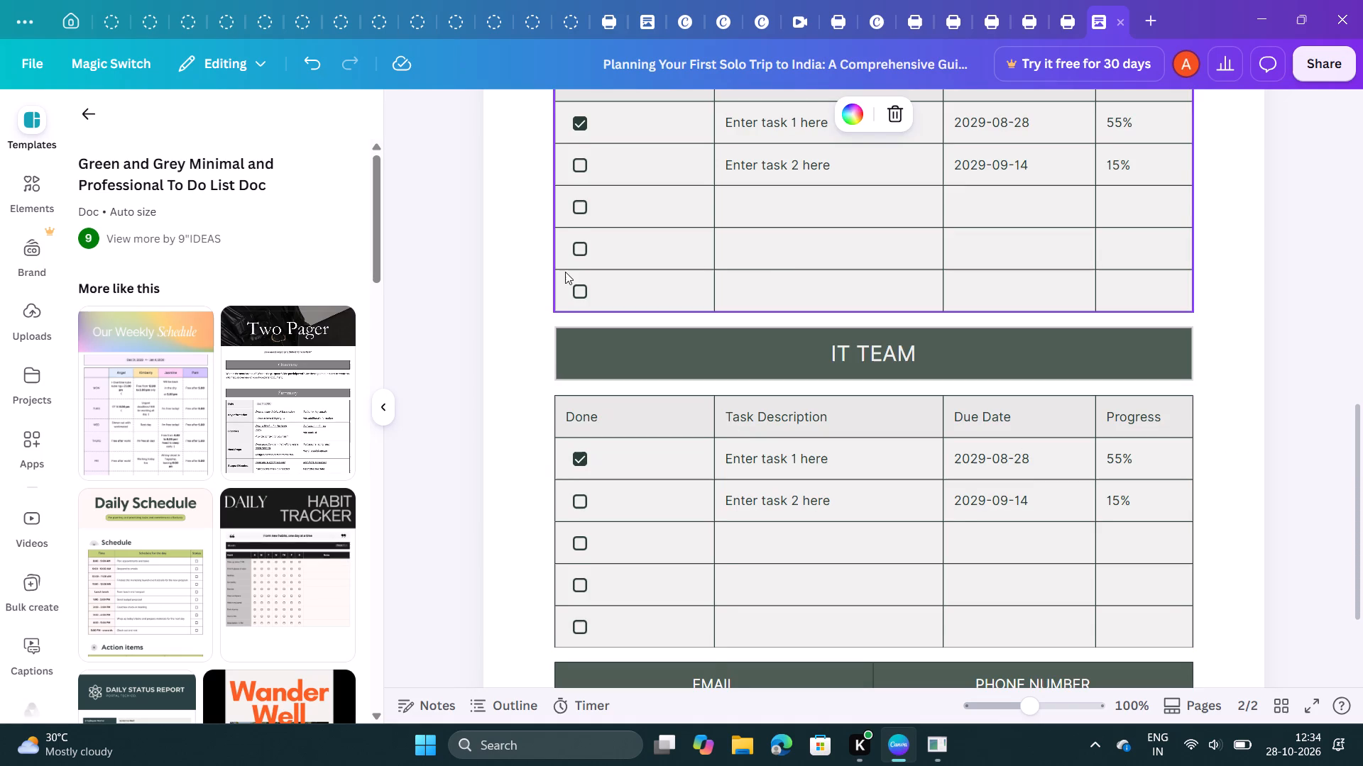
scroll(565, 272, "up", 7)
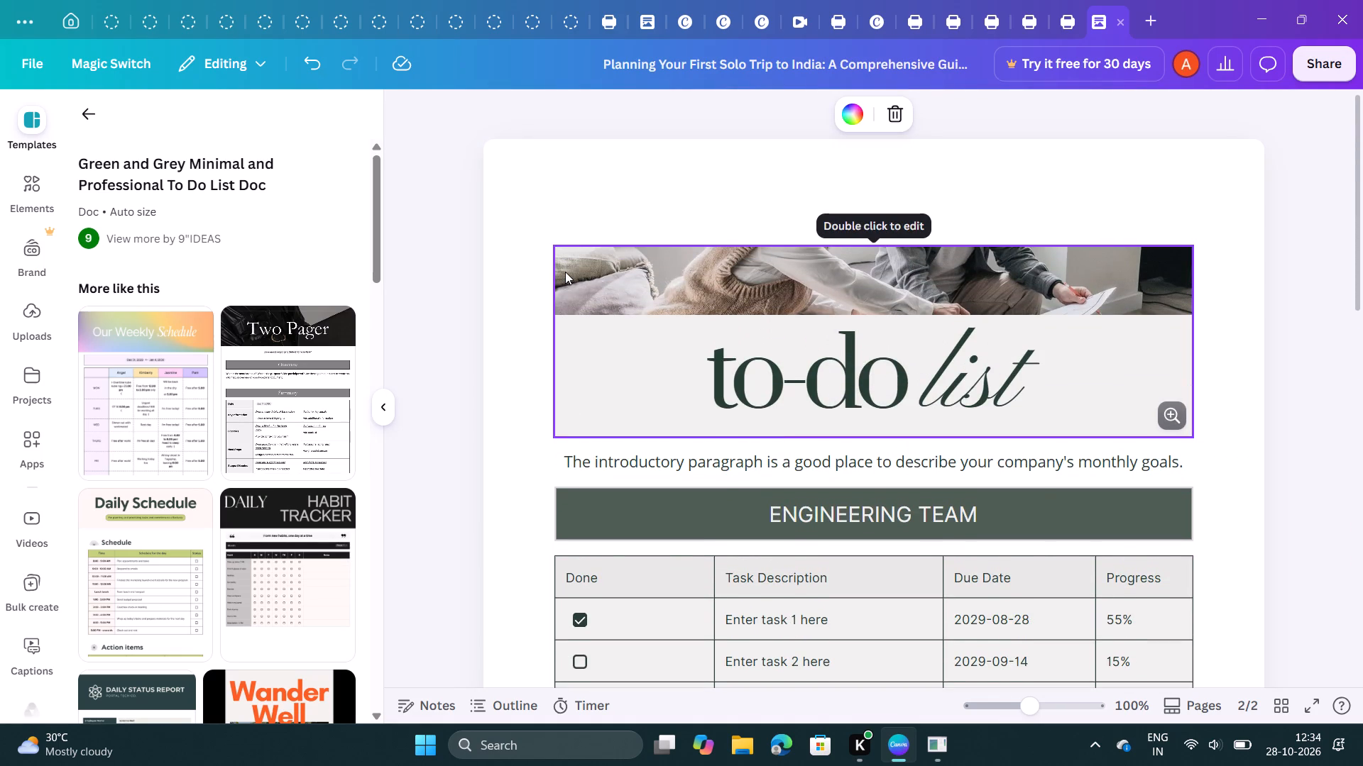
scroll(565, 272, "down", 9)
scroll(565, 272, "up", 3)
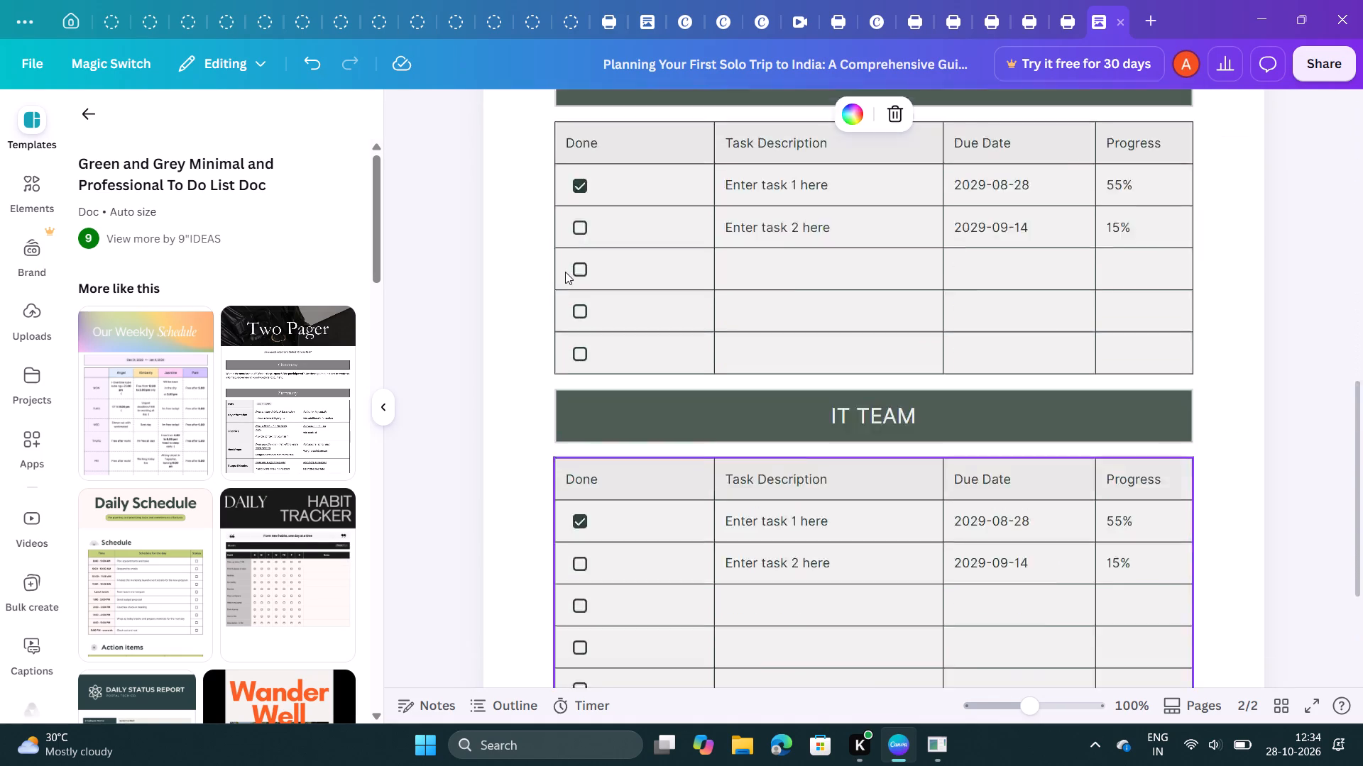
scroll(565, 272, "up", 3)
scroll(565, 272, "down", 1)
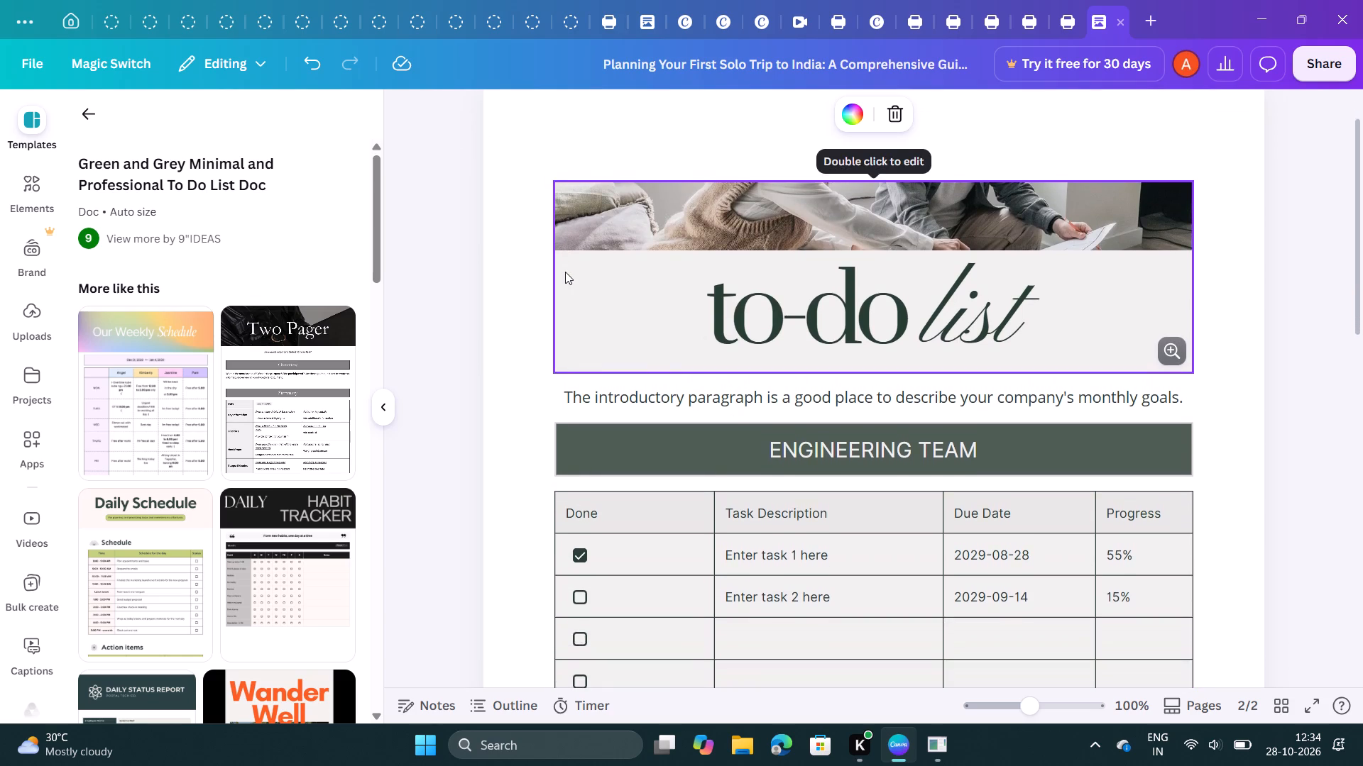
scroll(565, 272, "down", 1)
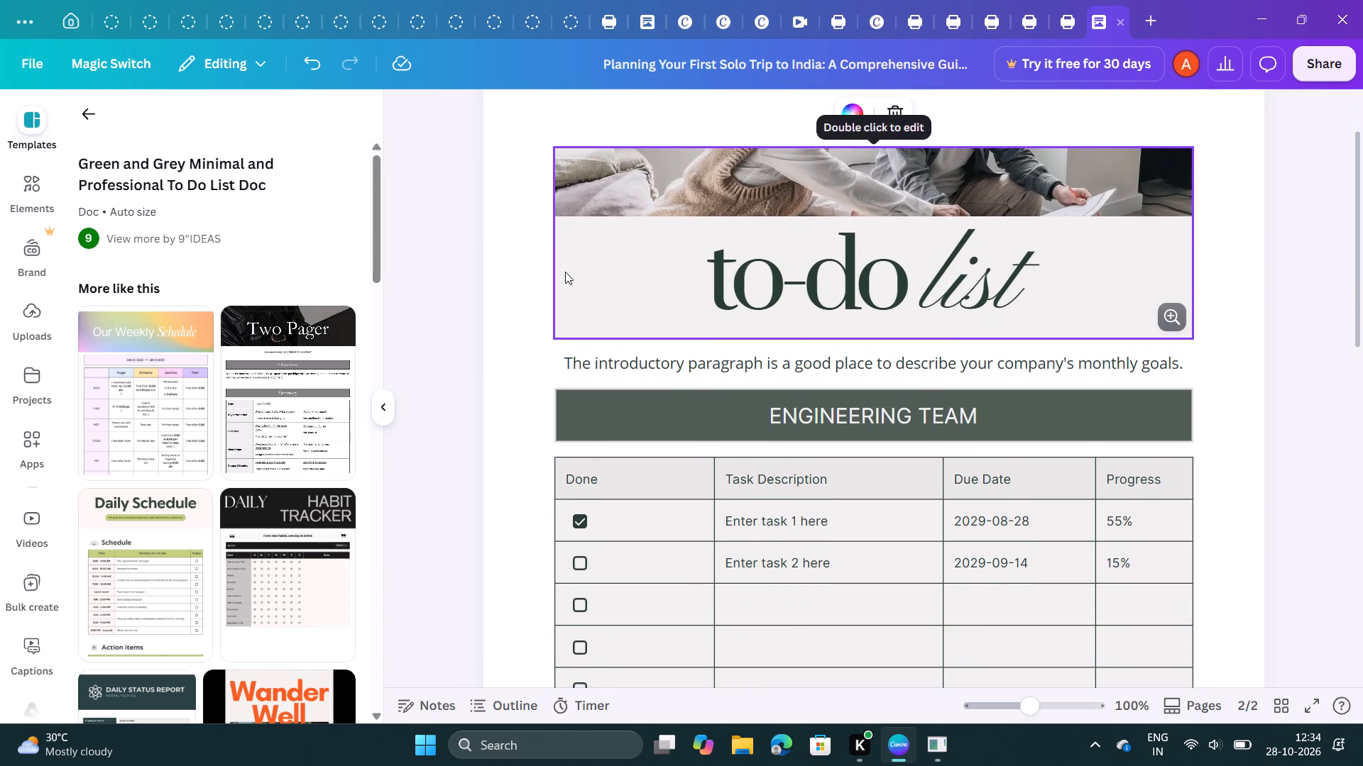
scroll(565, 272, "down", 1)
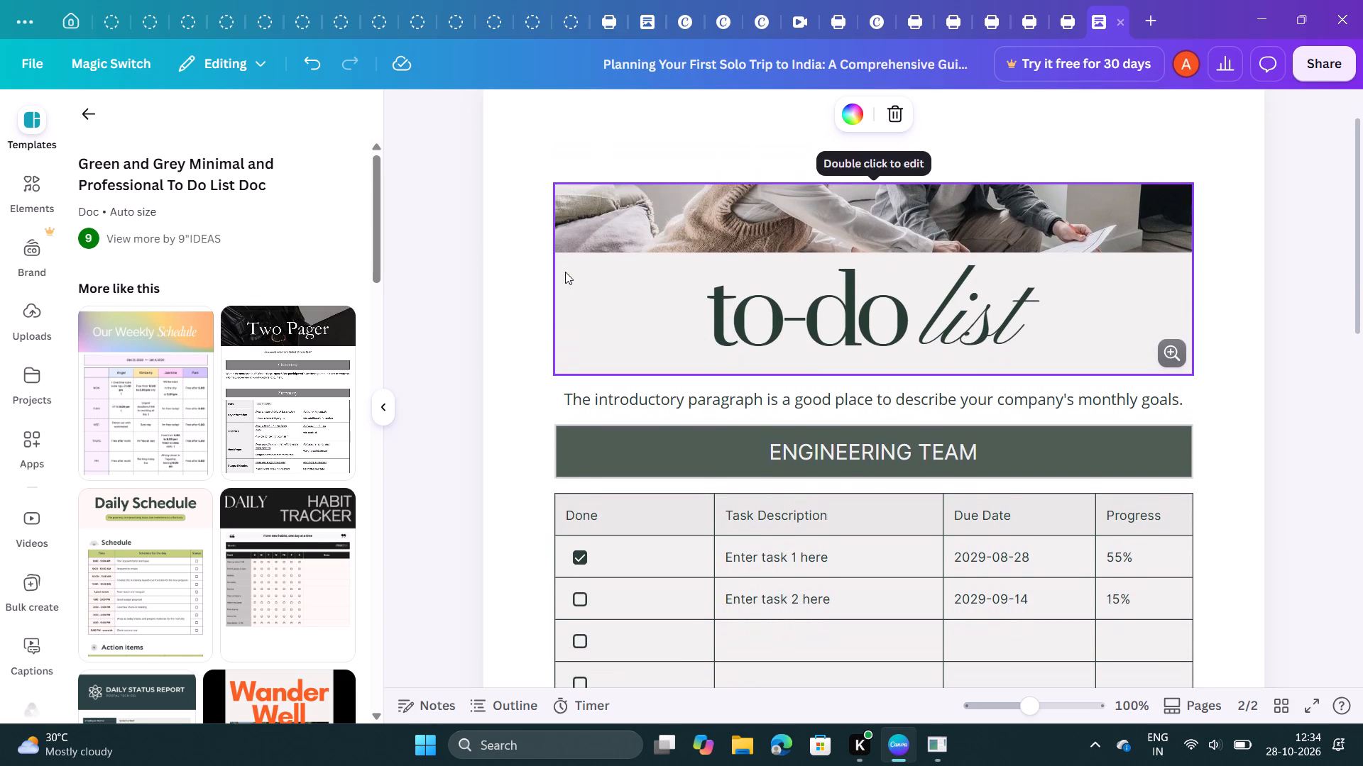
scroll(565, 272, "down", 1)
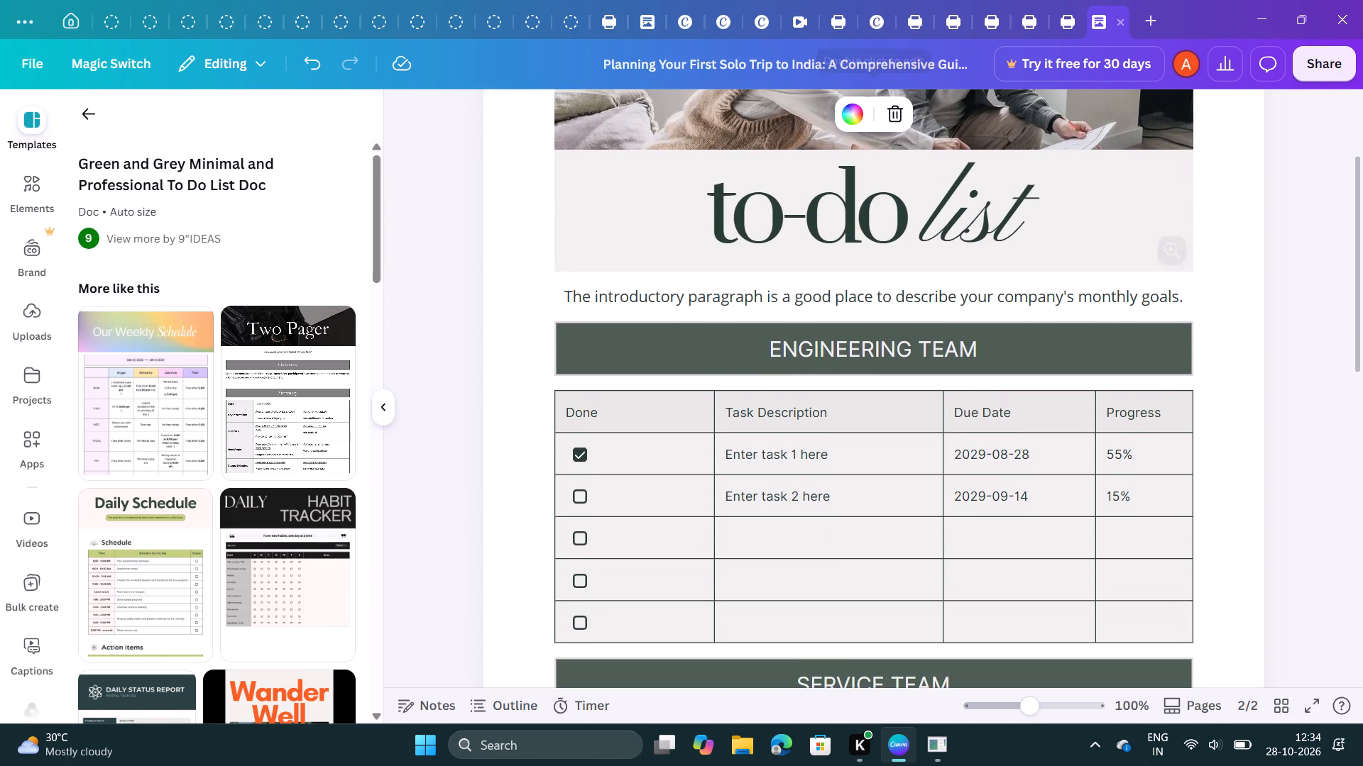
scroll(565, 272, "up", 2)
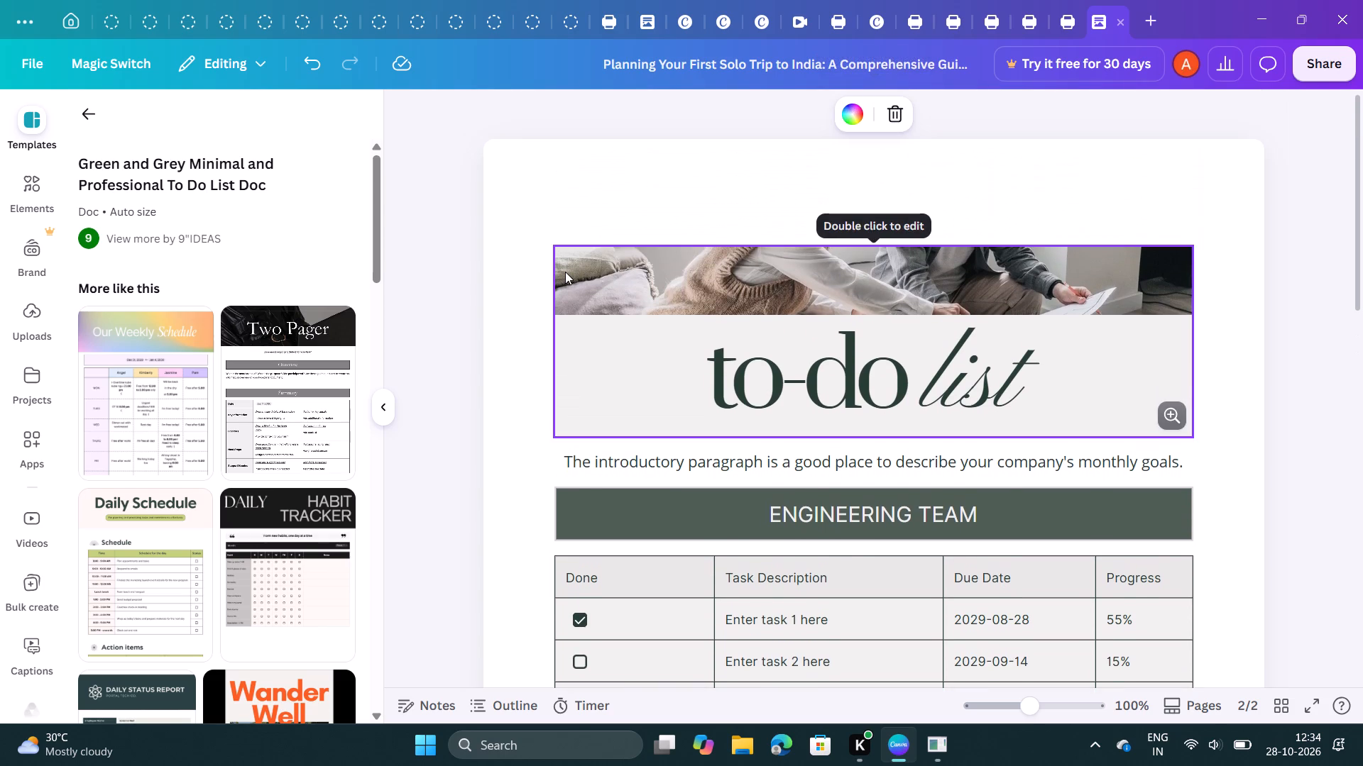
scroll(565, 272, "down", 2)
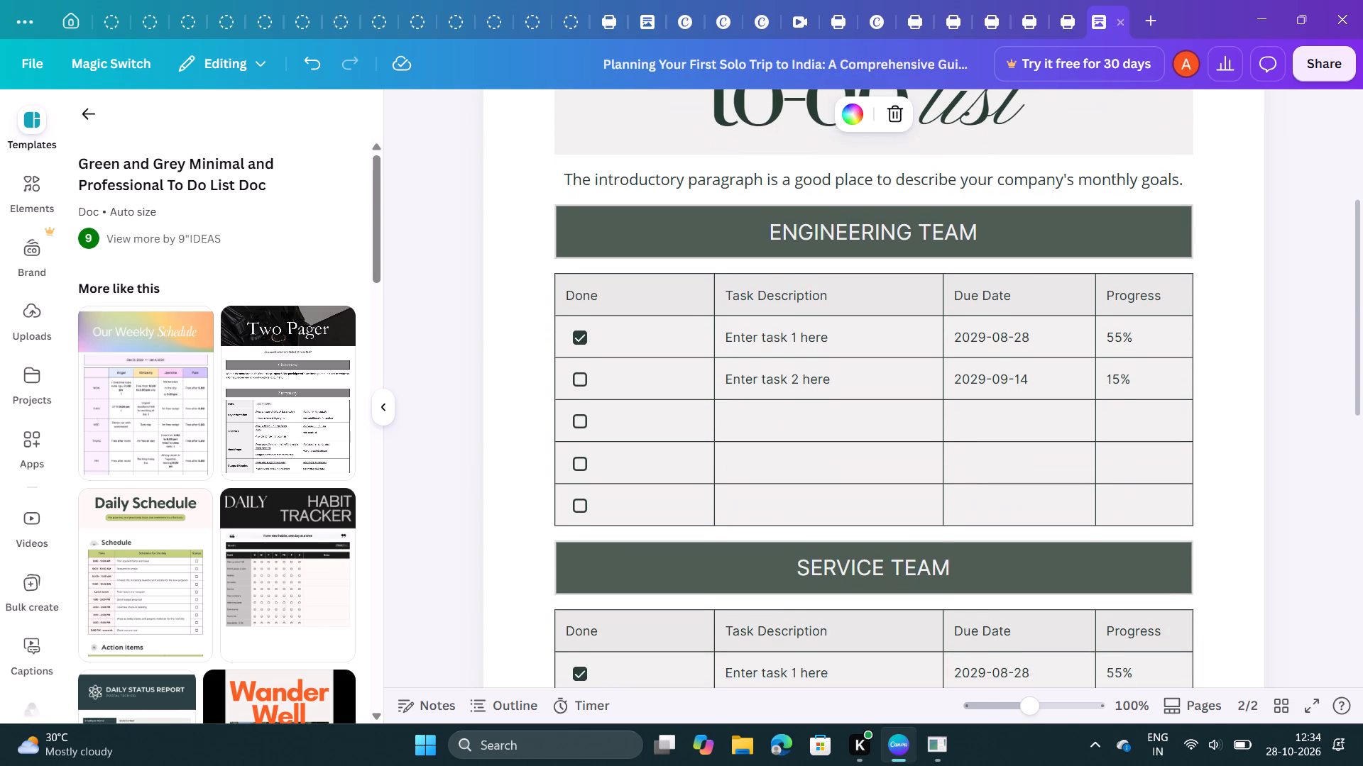
scroll(565, 272, "down", 1)
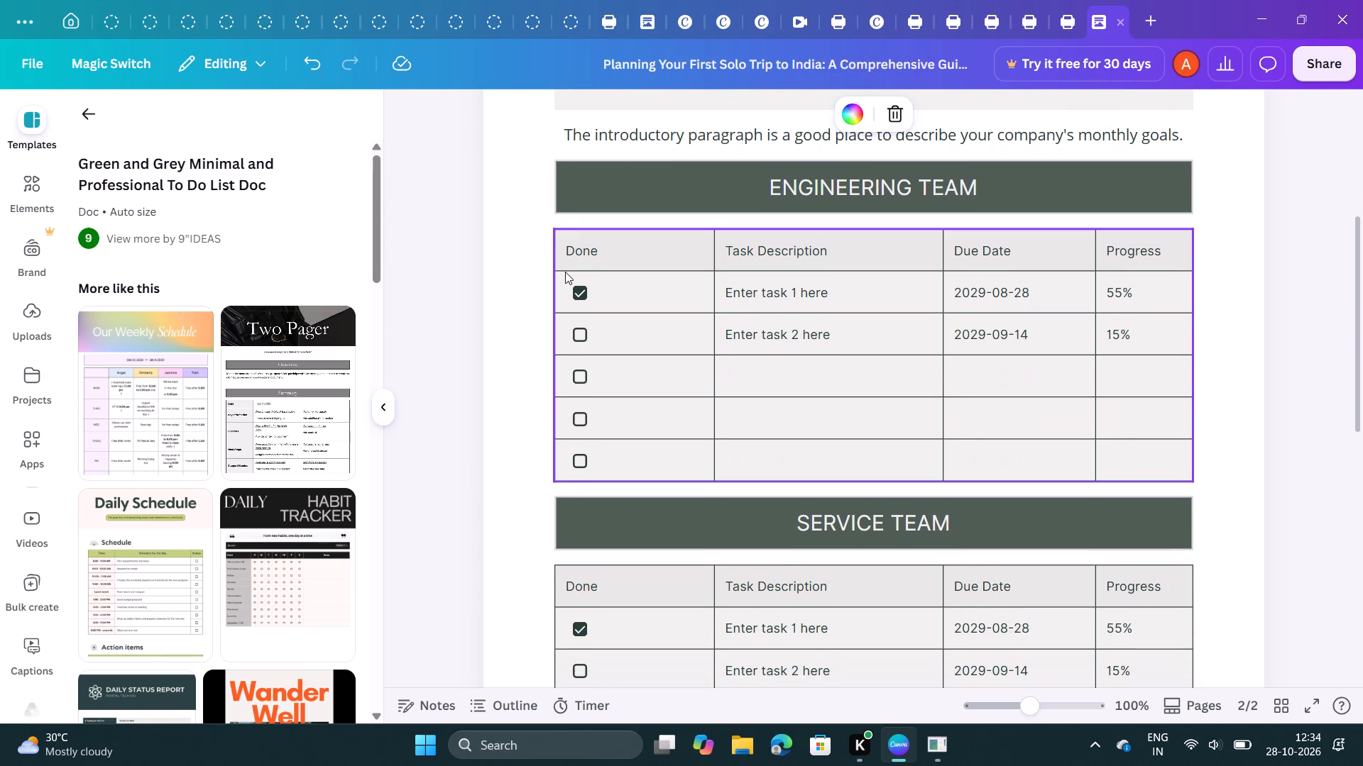
scroll(565, 272, "down", 1)
scroll(565, 272, "left", 1)
scroll(565, 272, "down", 1)
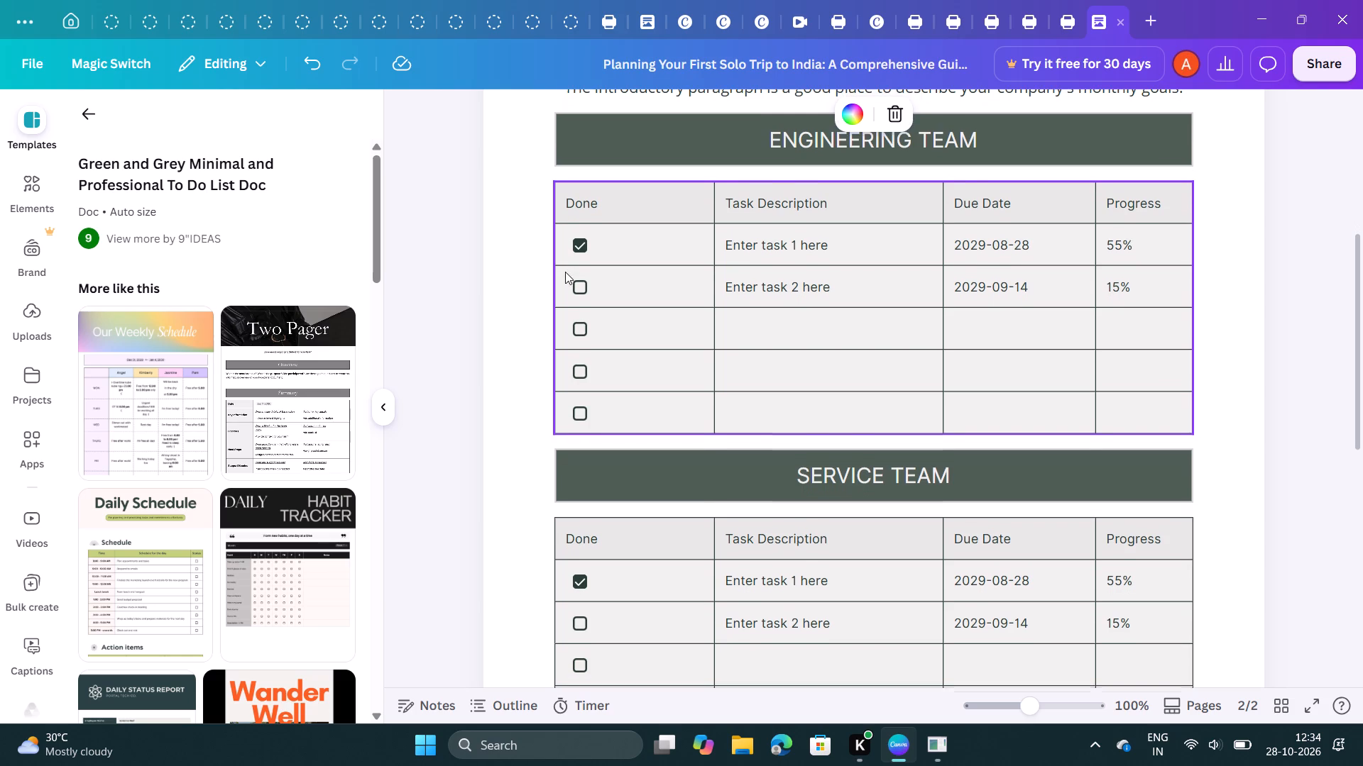
scroll(565, 272, "down", 4)
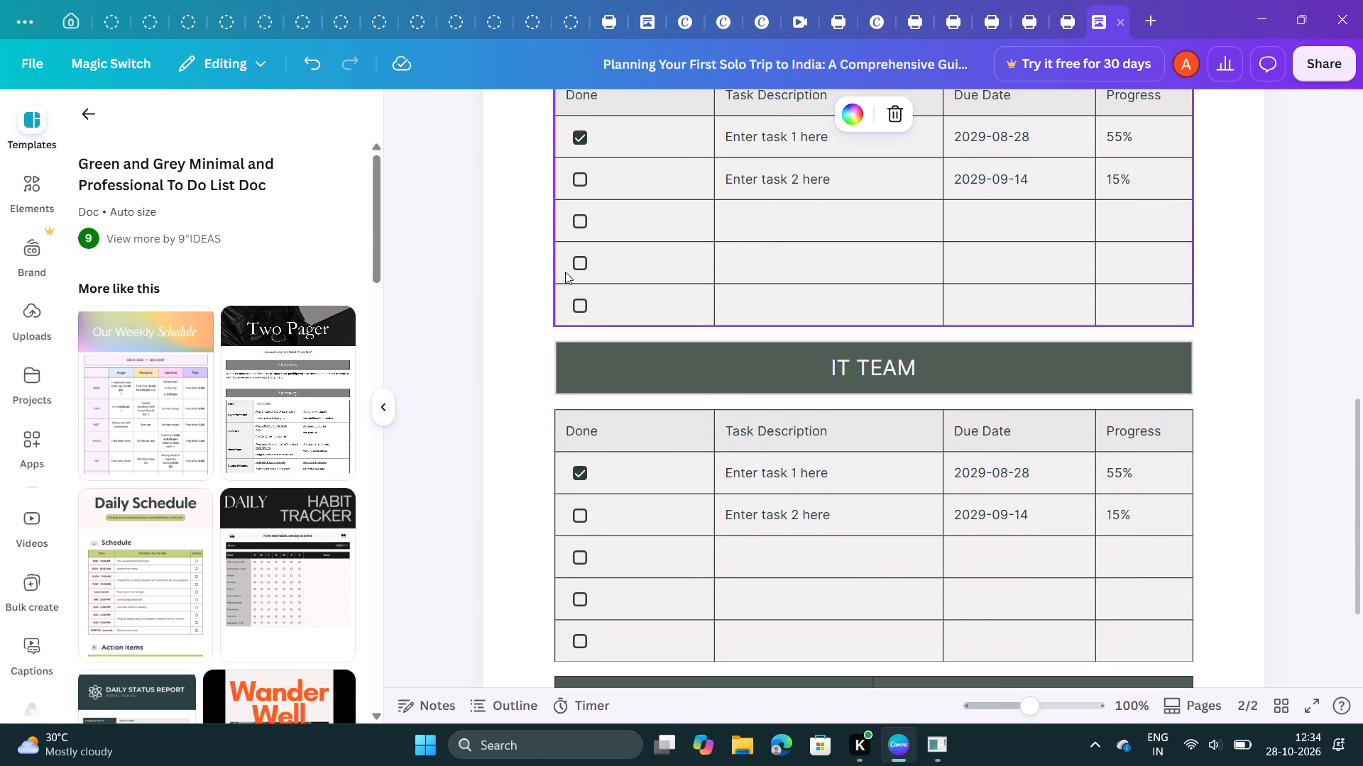
scroll(565, 272, "down", 2)
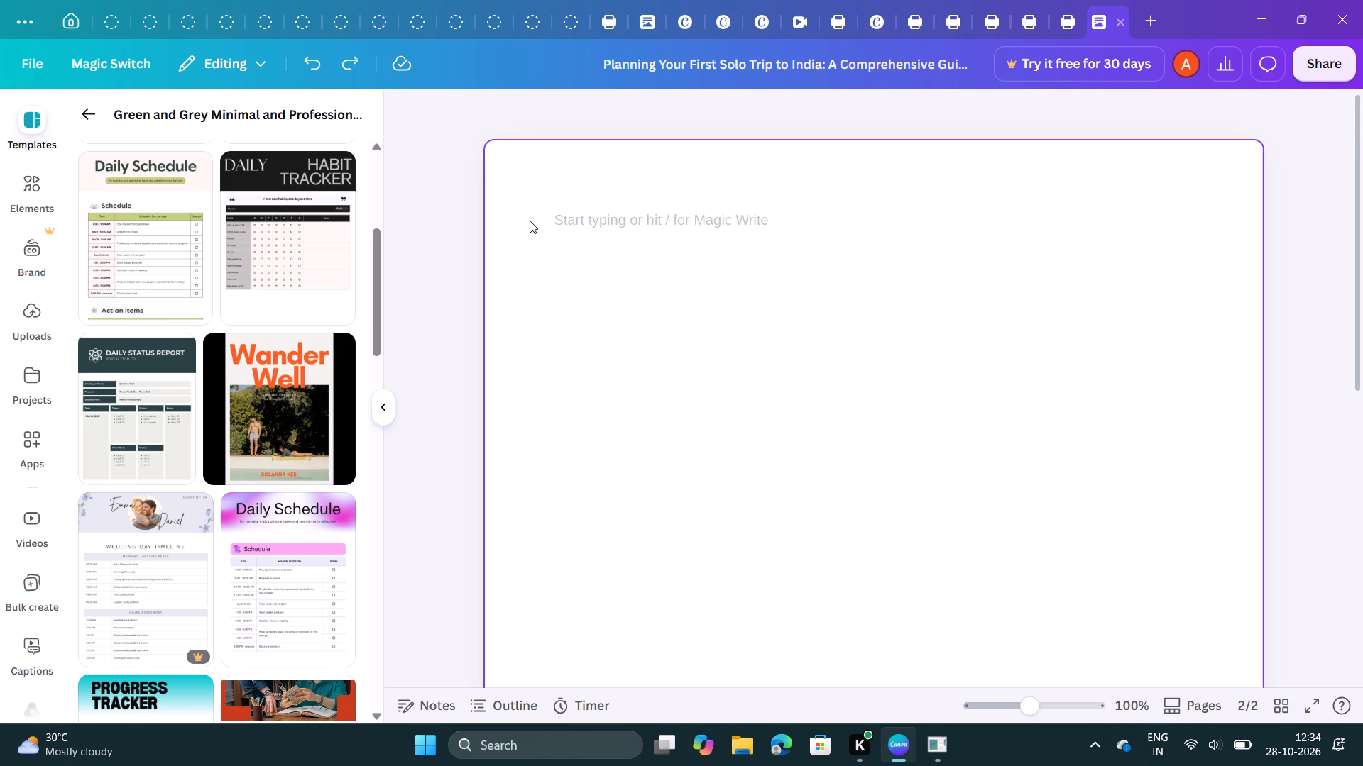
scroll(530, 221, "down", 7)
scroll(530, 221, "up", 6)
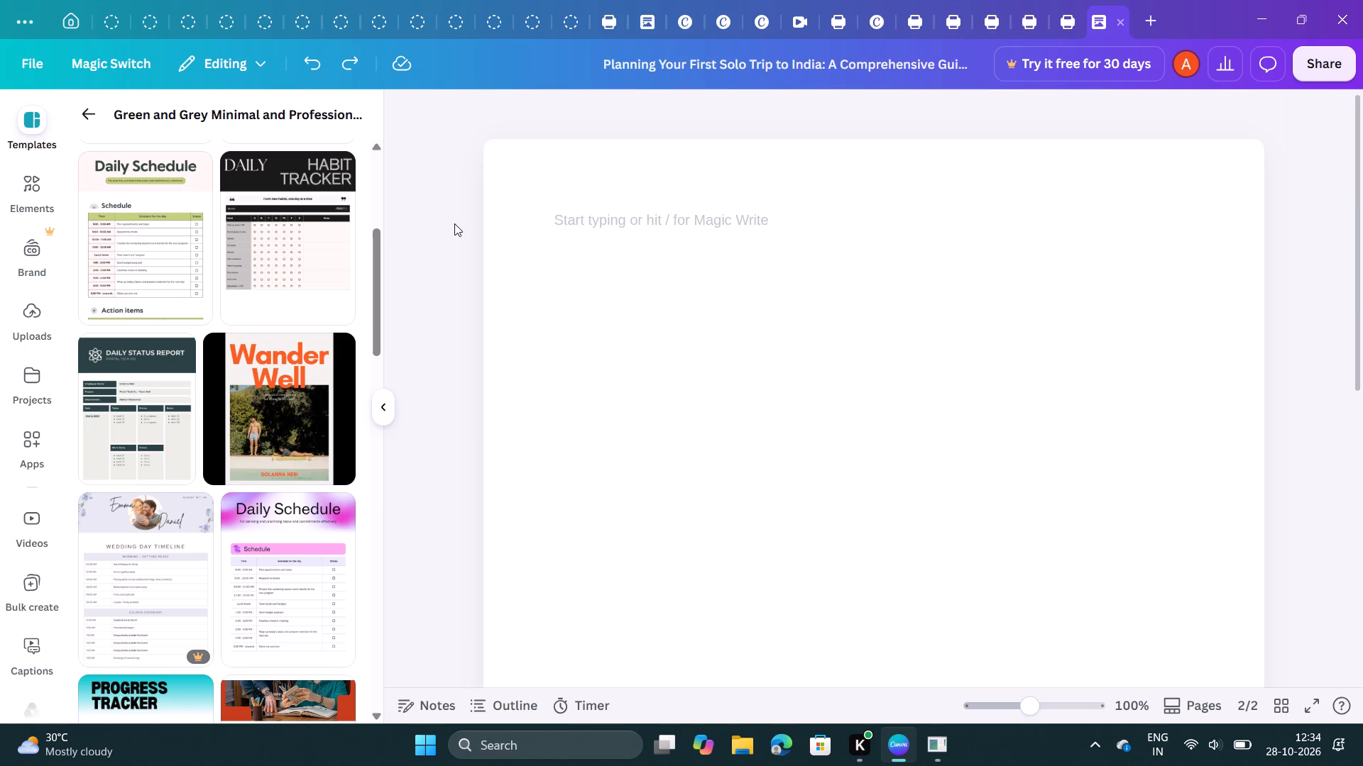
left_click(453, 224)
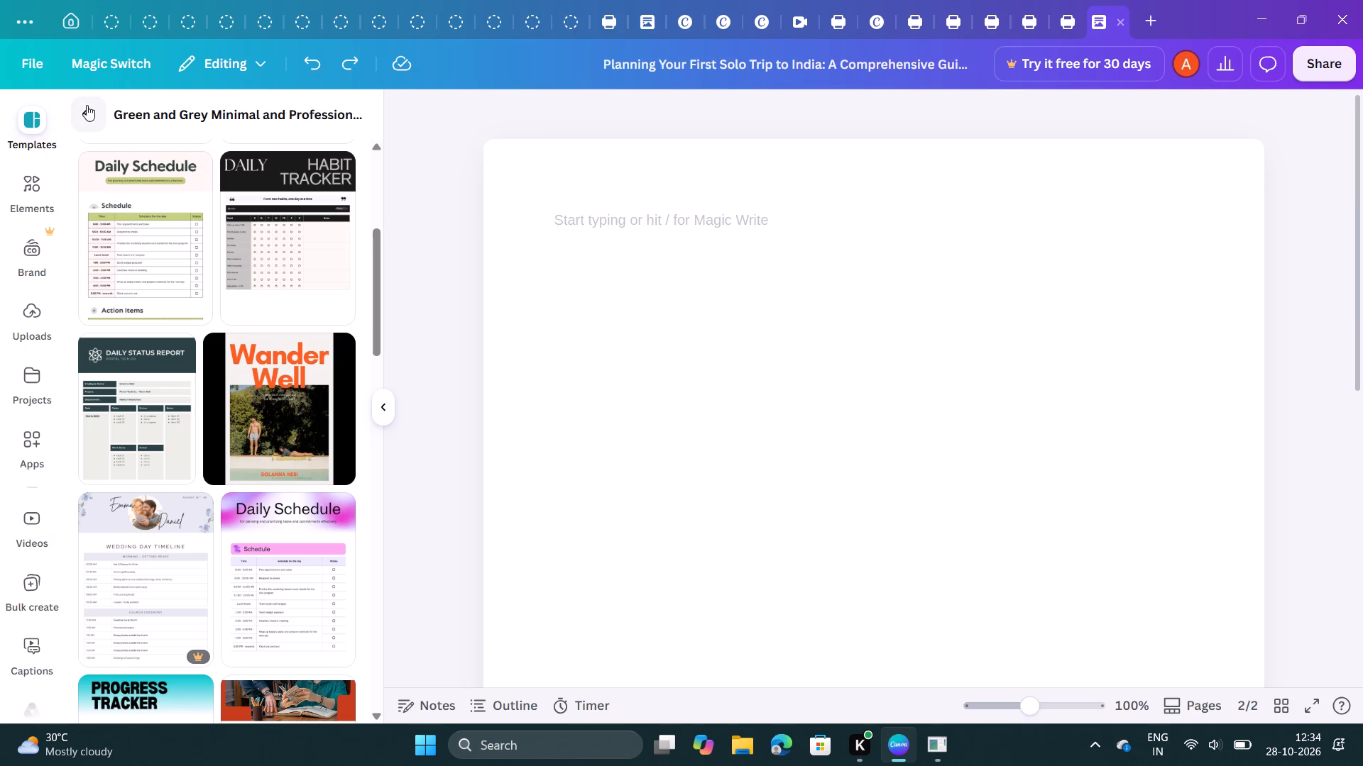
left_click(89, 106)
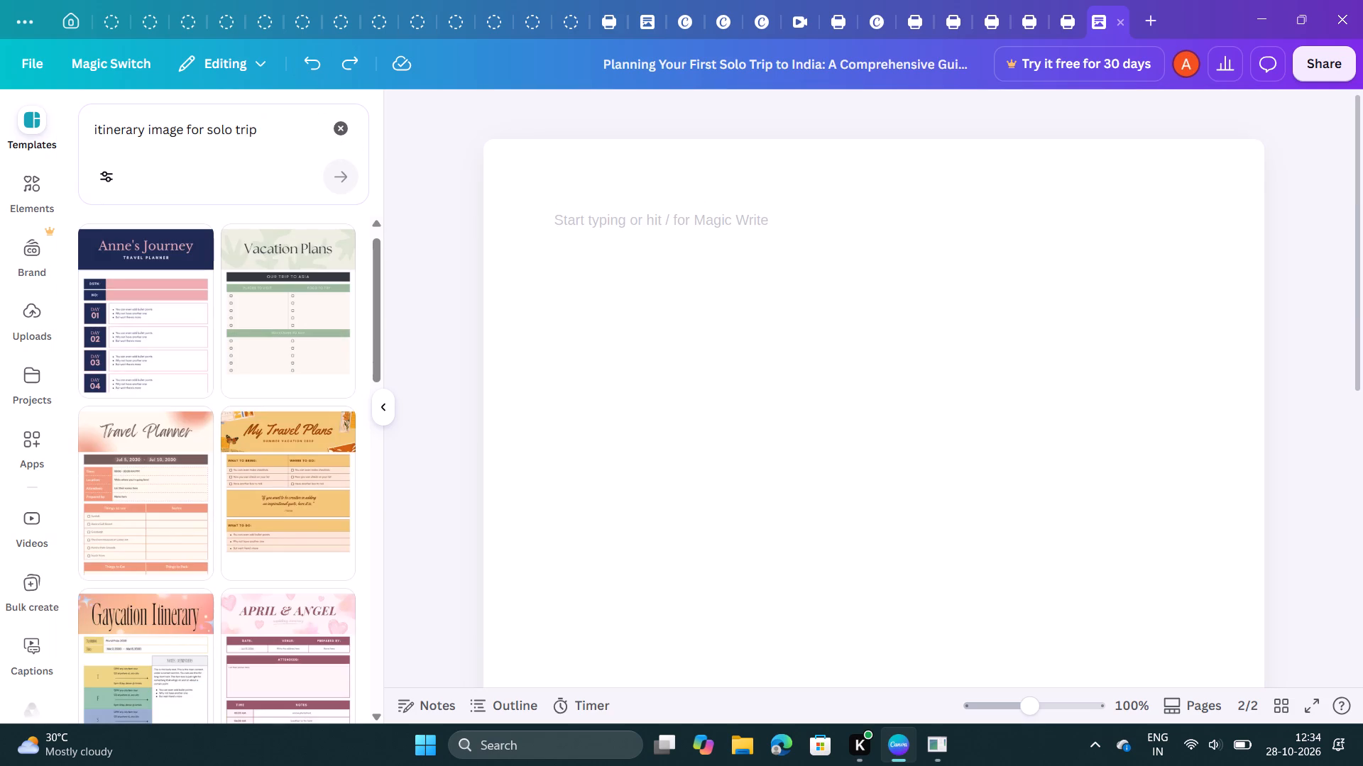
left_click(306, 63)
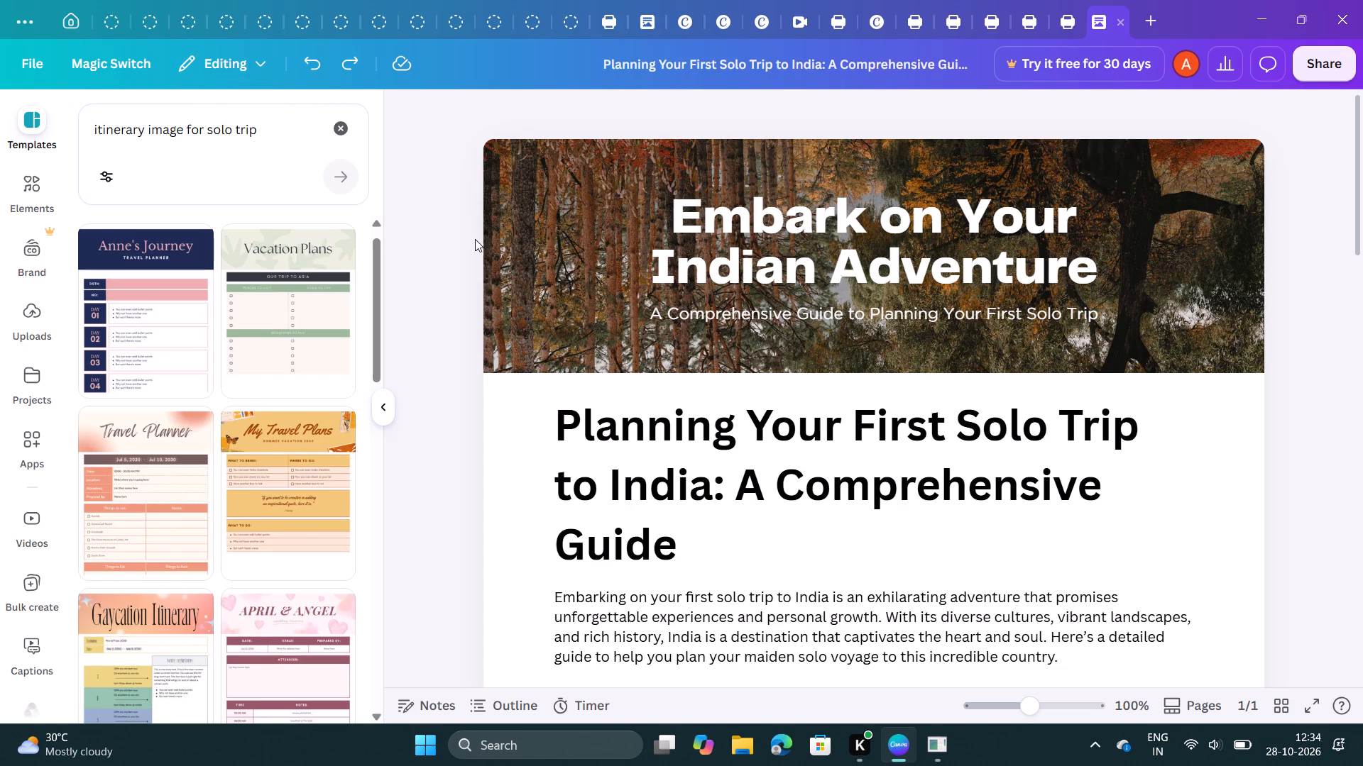
Delete the blank lines between the Include Rest Days bullet and the Budgeting and Accommodation heading, ending the bullet at "recuperation" without a full stop.
scroll(595, 303, "down", 2)
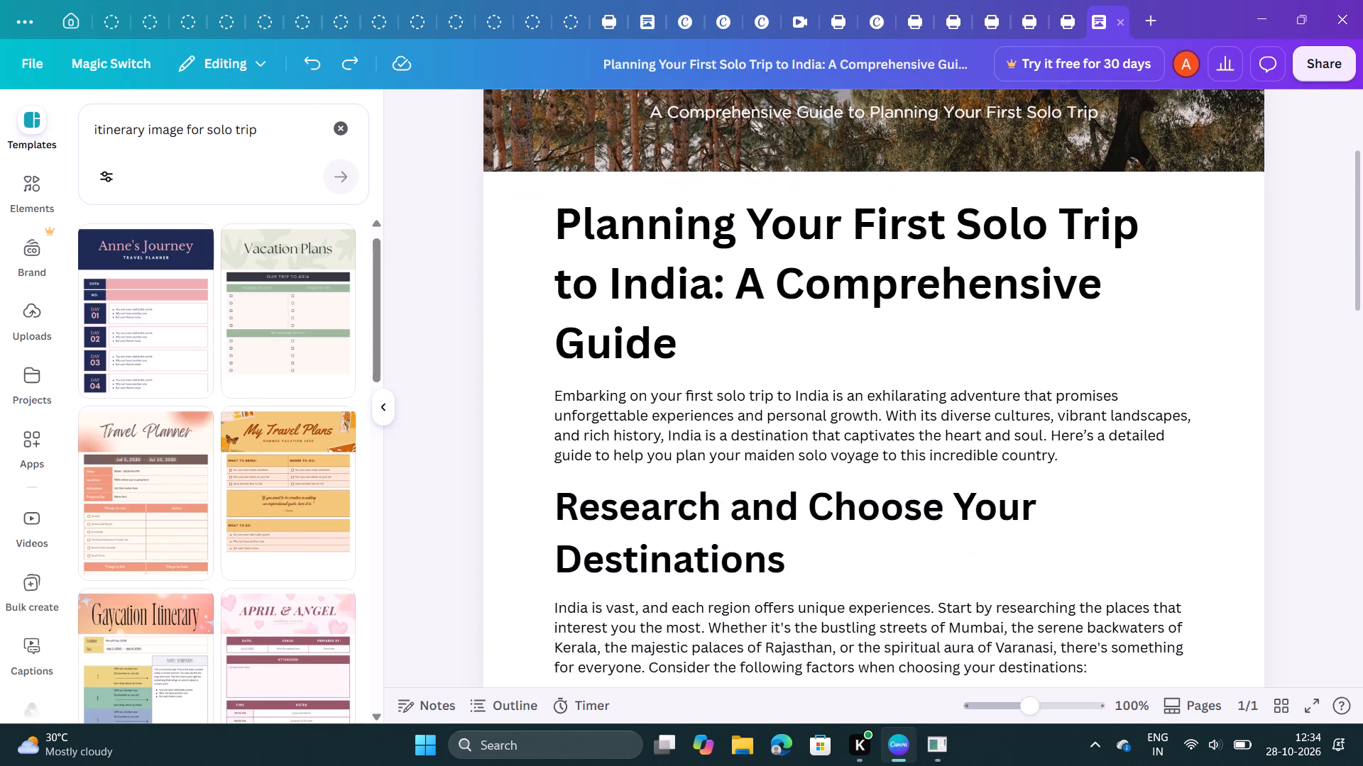
scroll(595, 303, "down", 4)
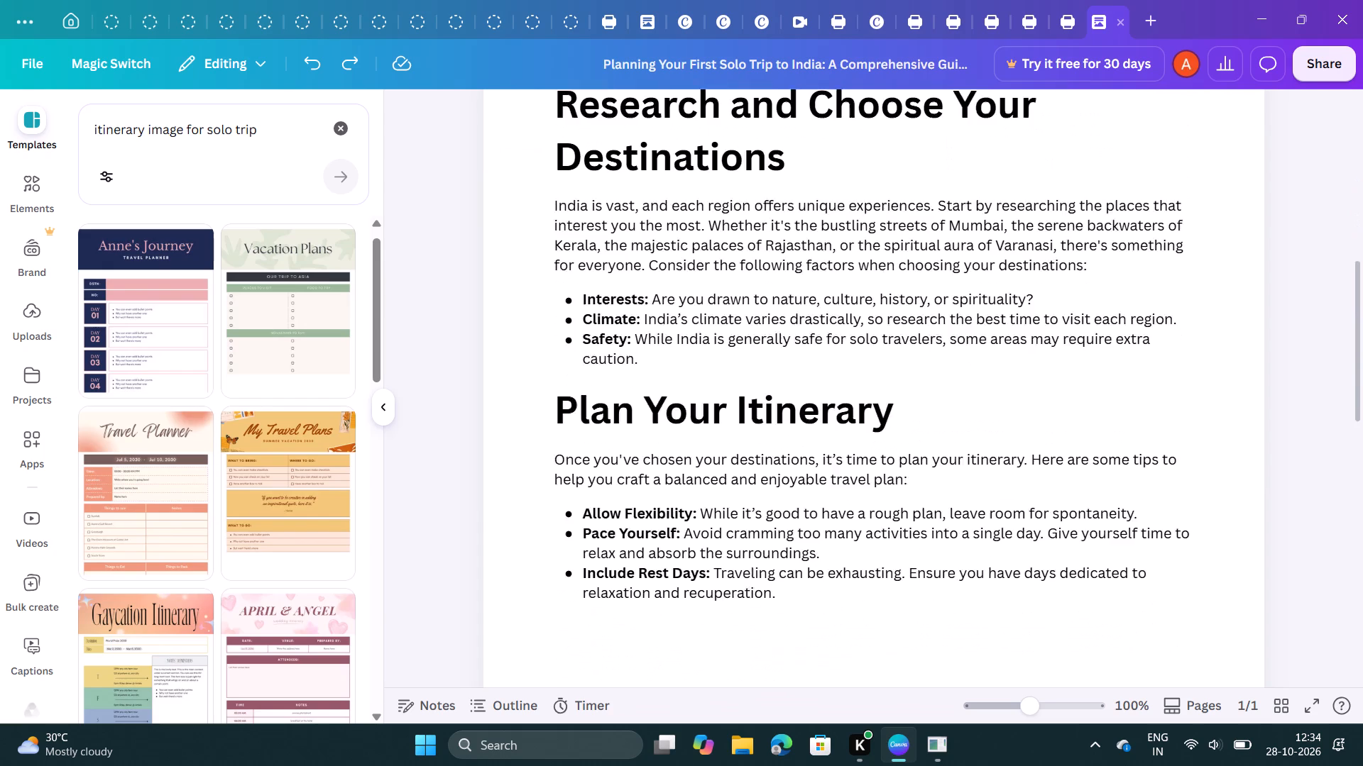
scroll(595, 303, "down", 4)
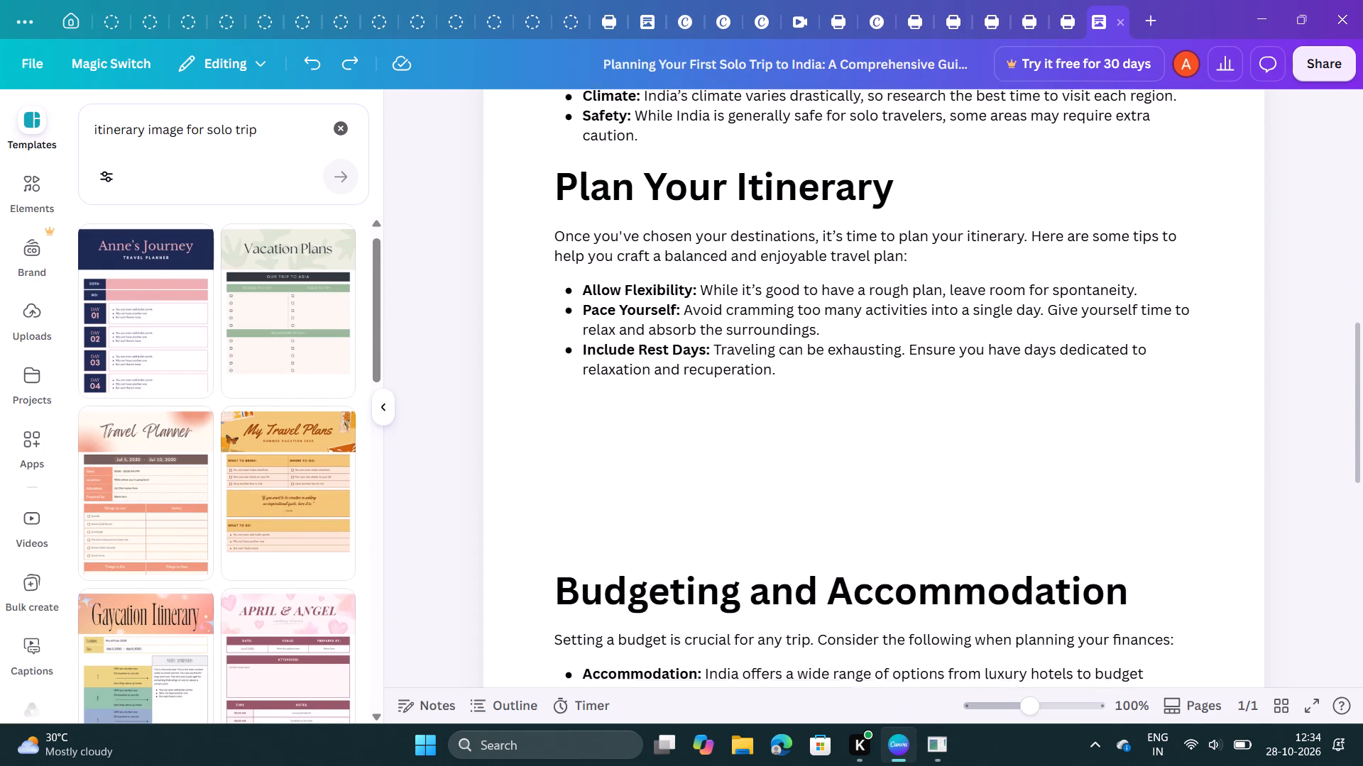
scroll(595, 303, "down", 1)
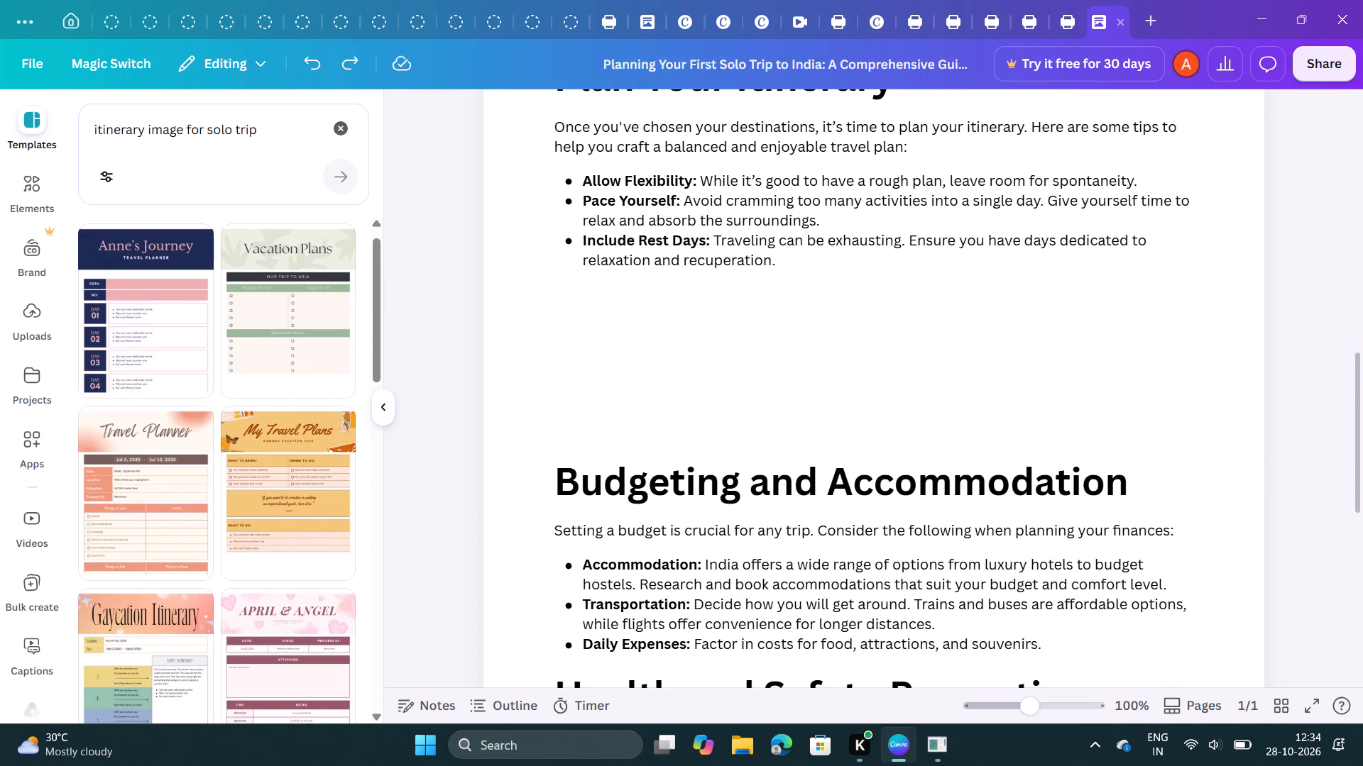
left_click(572, 323)
key("BackSpace")
key("BackSpace")
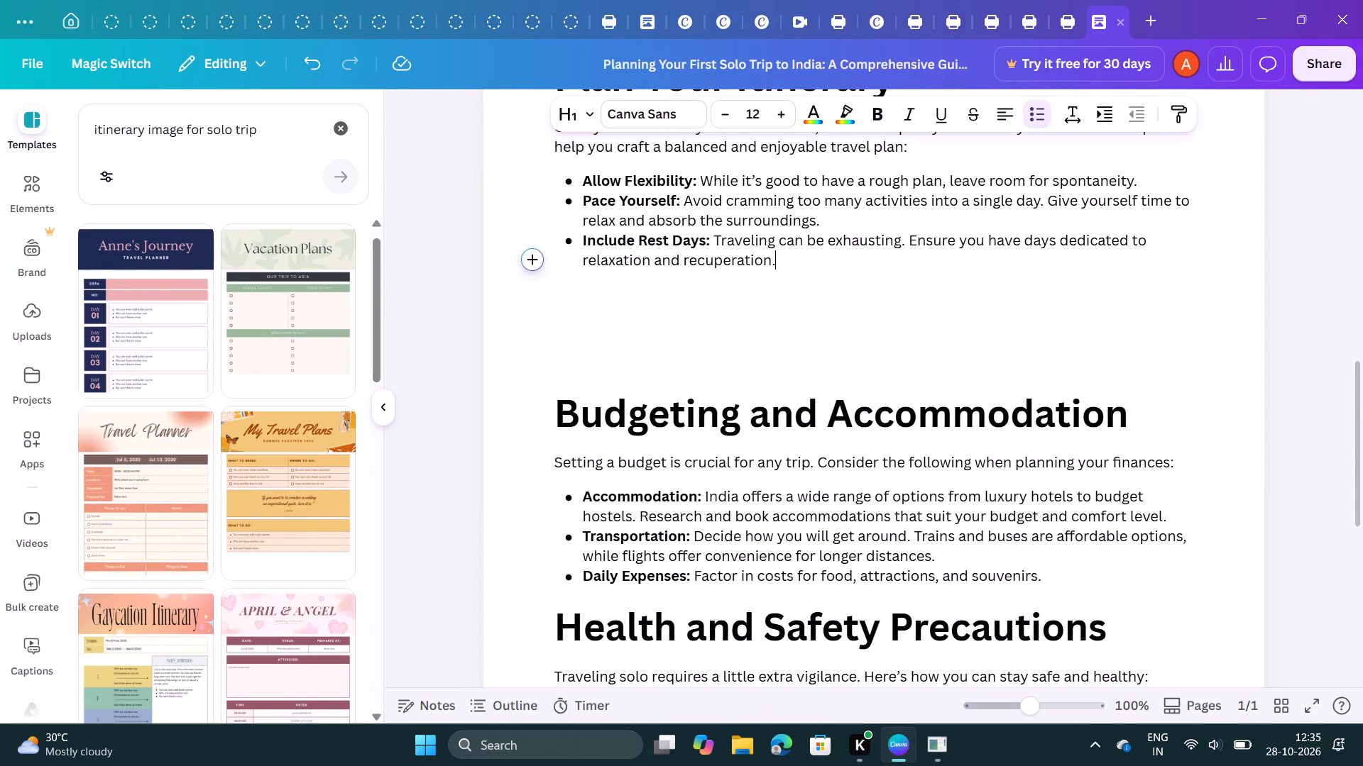
key("BackSpace")
key("BackSpace")
key("n")
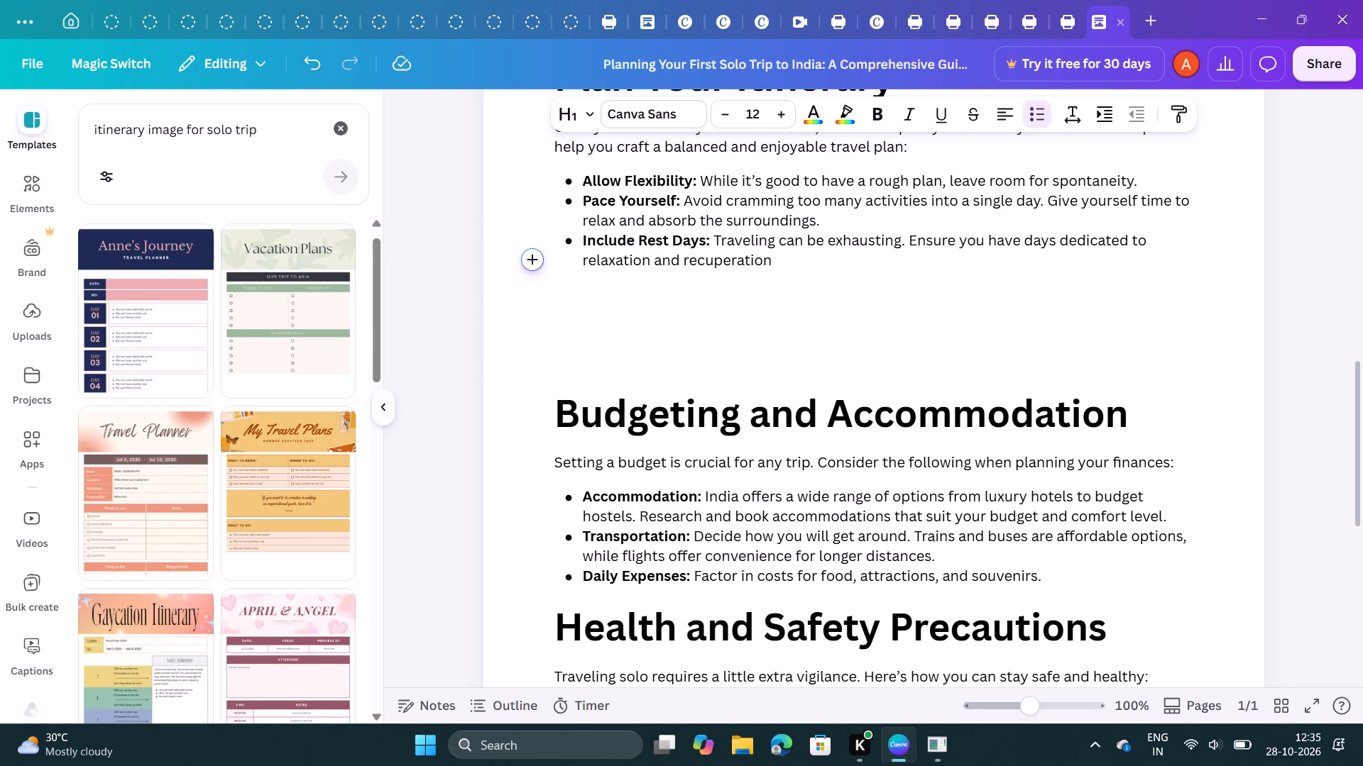
key("space")
key("space")
left_click(586, 340)
key("BackSpace")
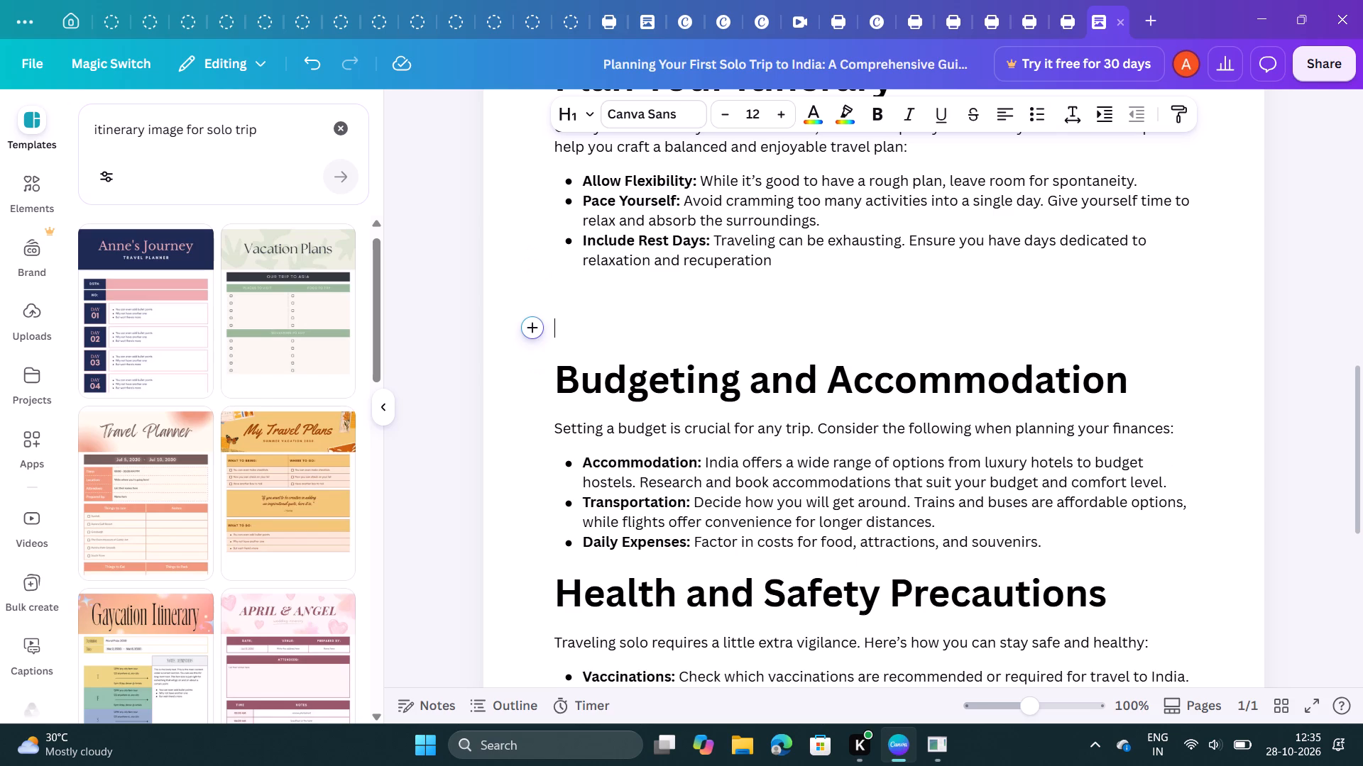
key("BackSpace")
key("BackSpace")
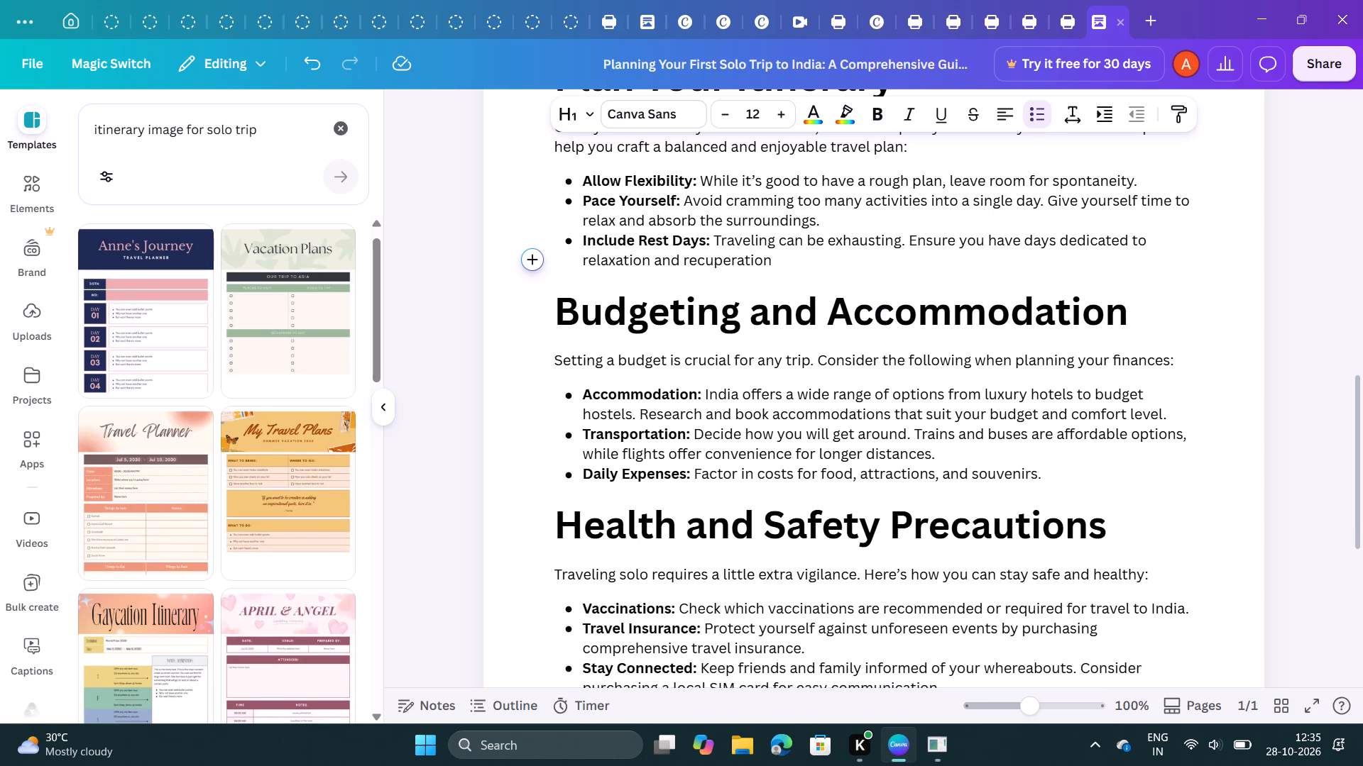
key("BackSpace")
Review the rest of the blog from Budgeting and Accommodation to Embrace the Experience.
scroll(527, 443, "down", 1)
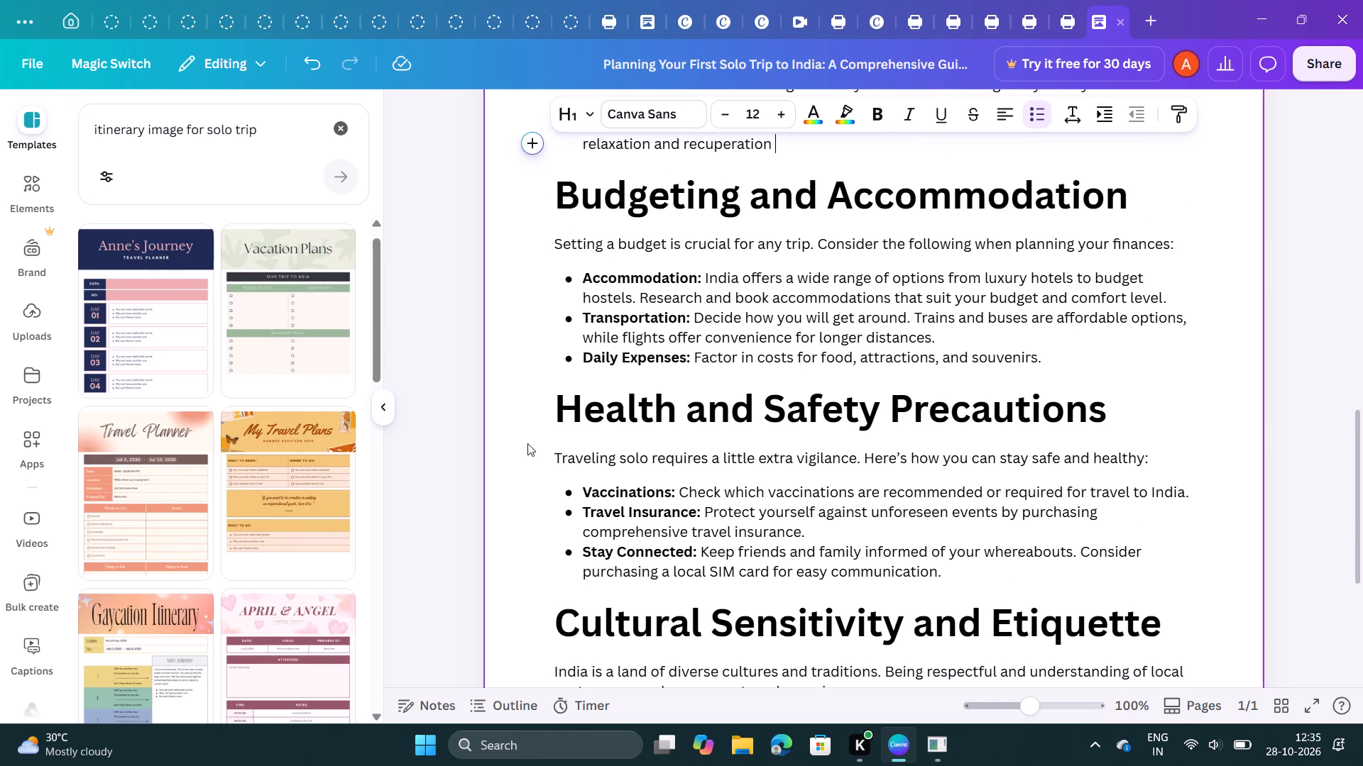
scroll(527, 443, "down", 1)
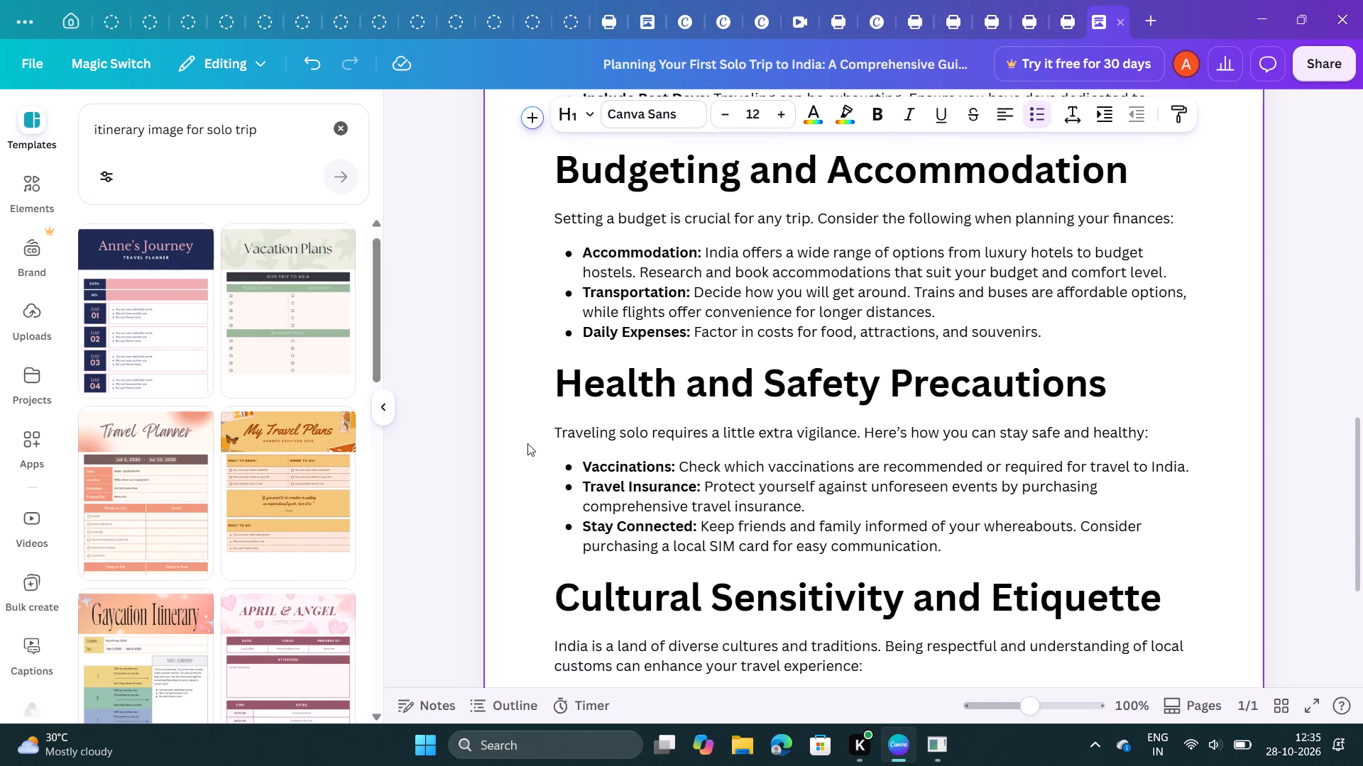
scroll(527, 443, "down", 3)
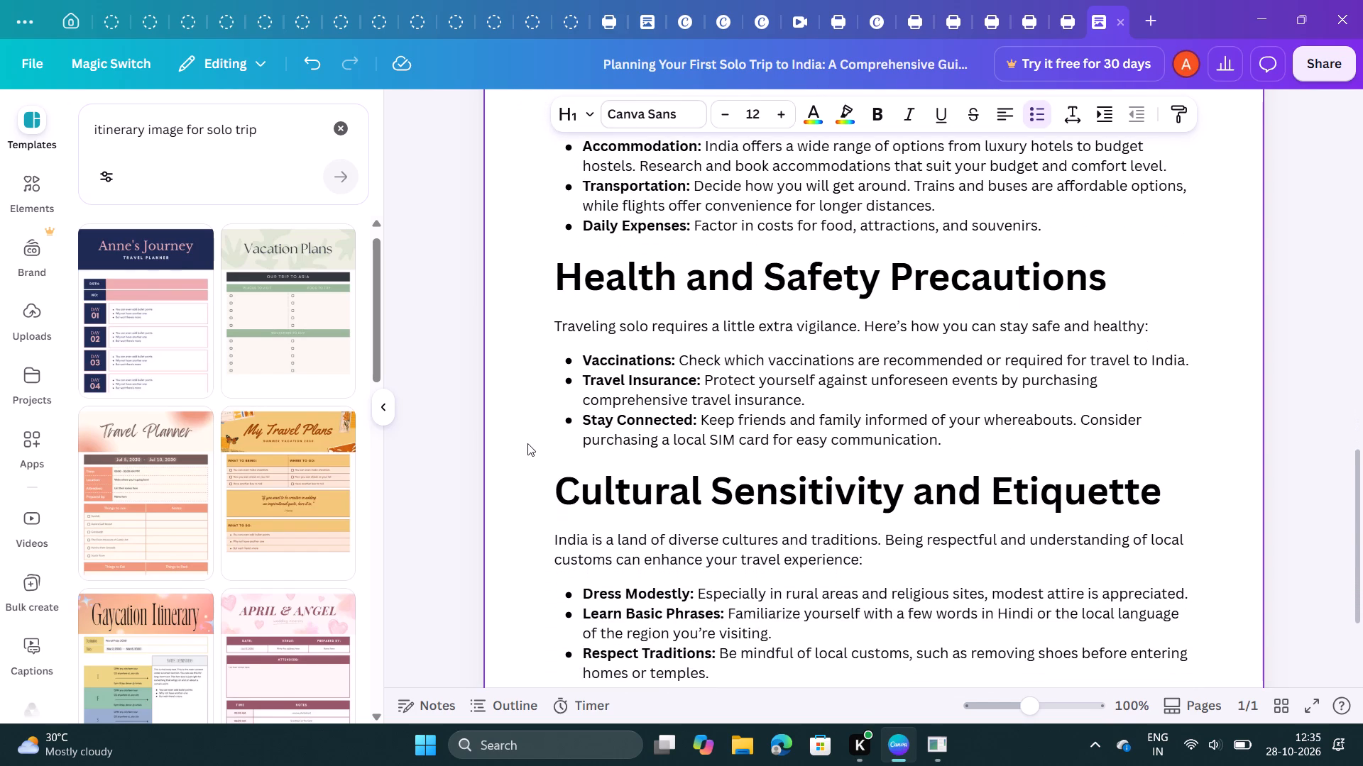
scroll(527, 443, "down", 3)
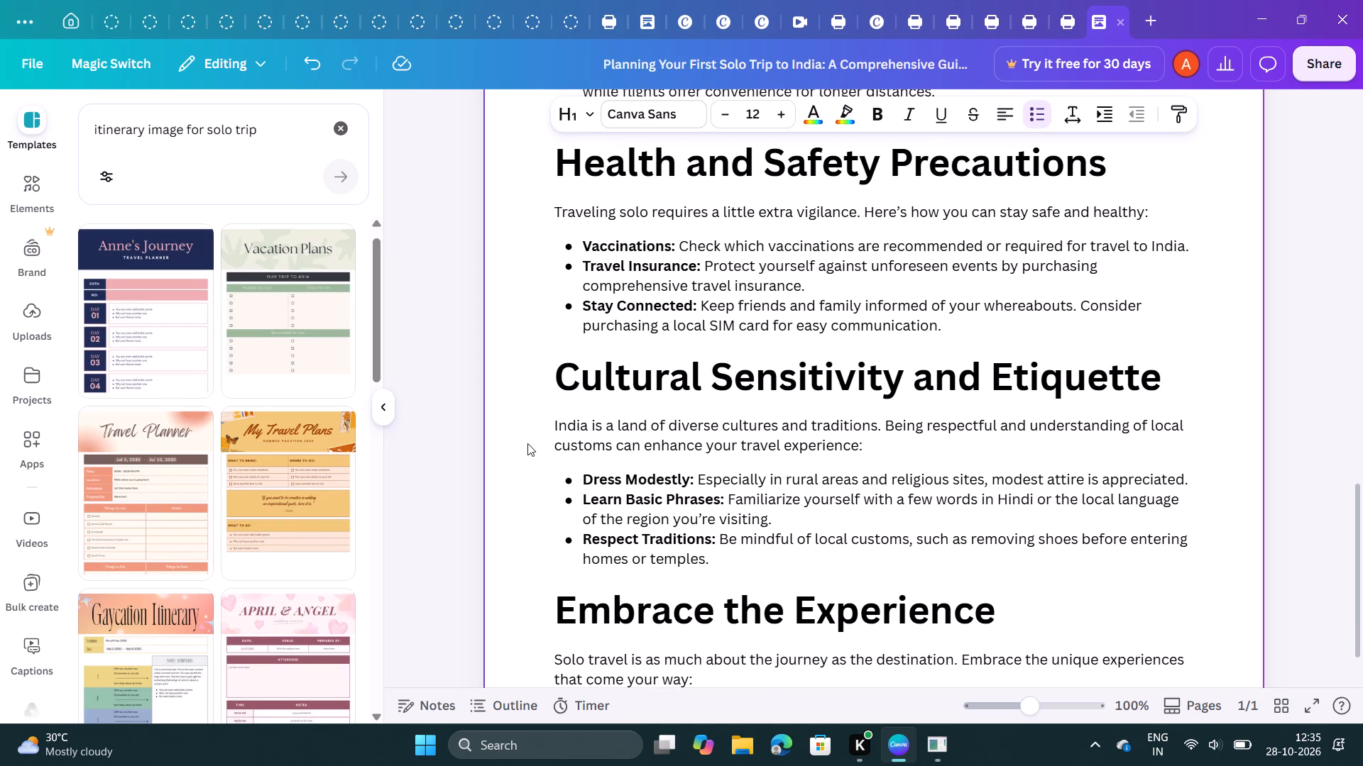
scroll(527, 443, "down", 3)
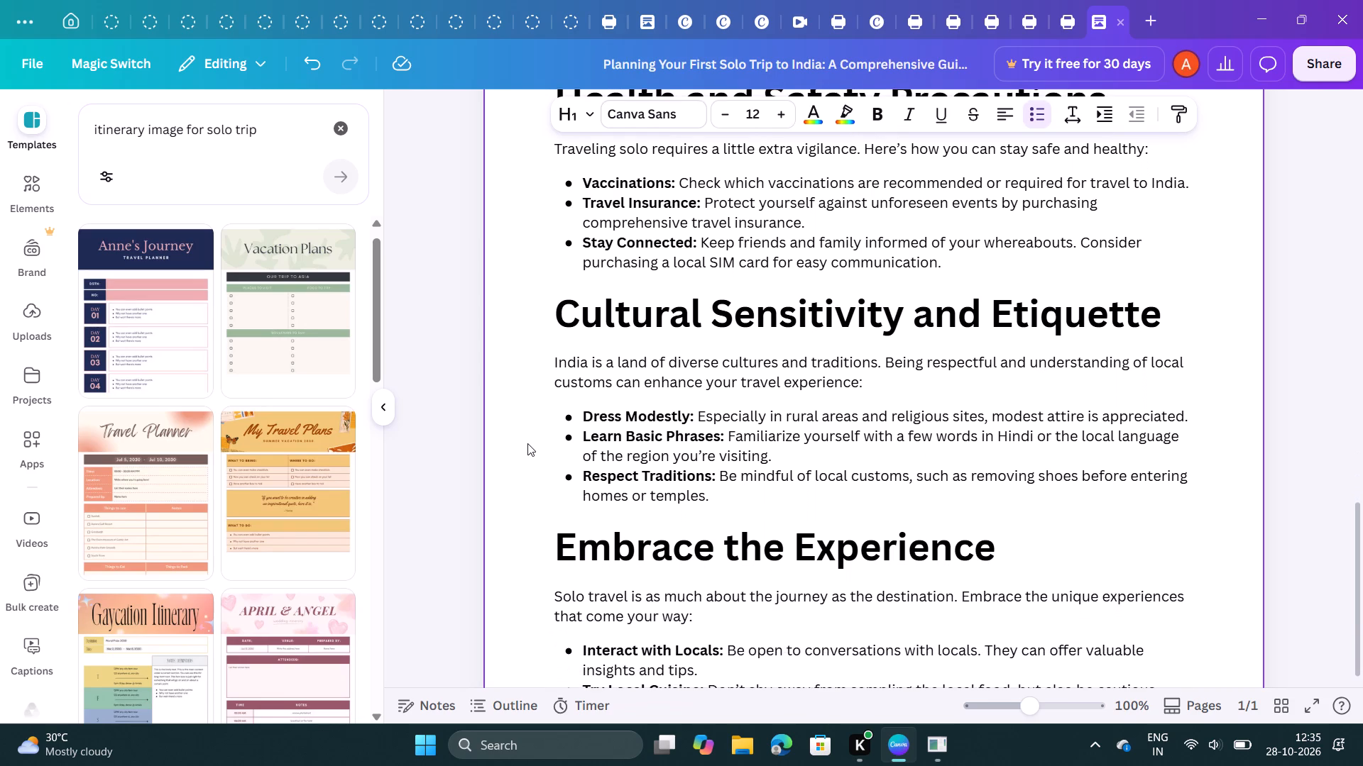
scroll(527, 443, "down", 2)
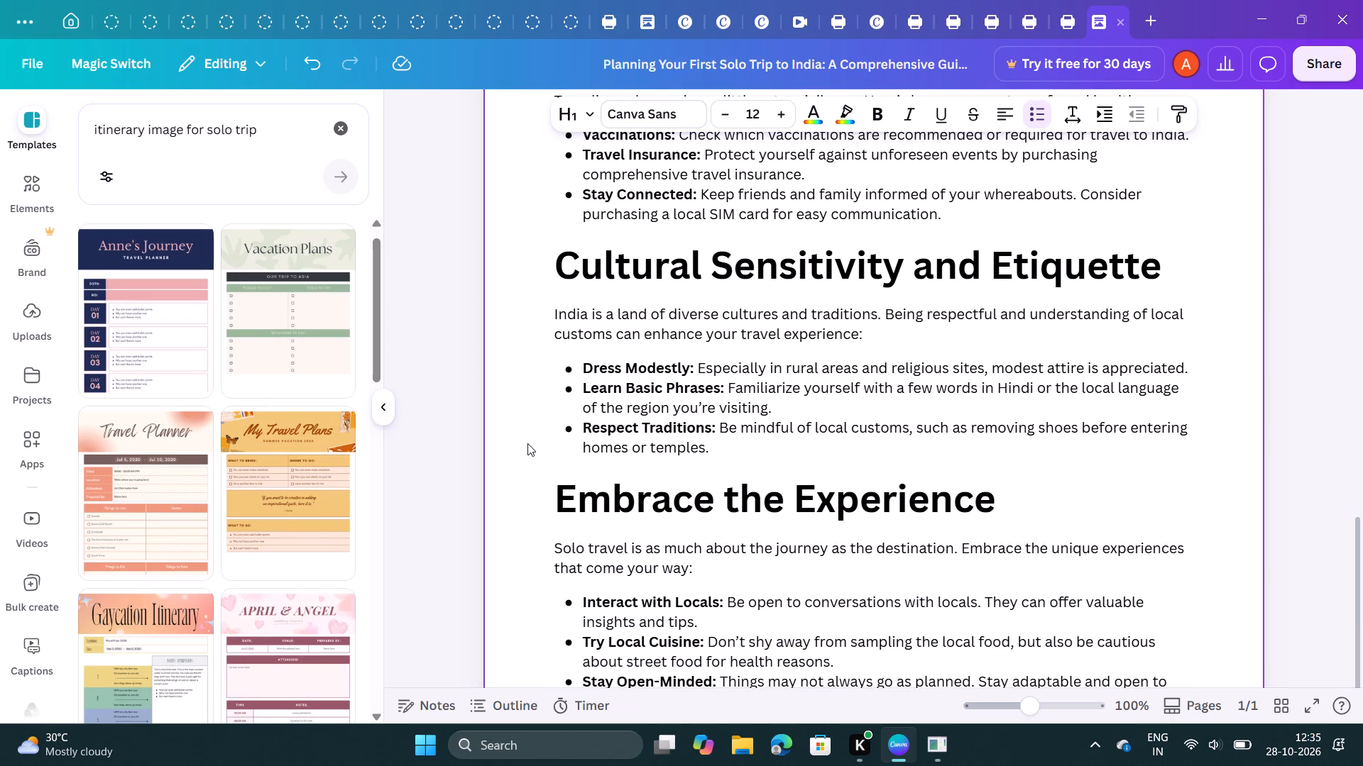
Replace the template search with the suggested query "indian culture and heritage".
left_click(275, 128)
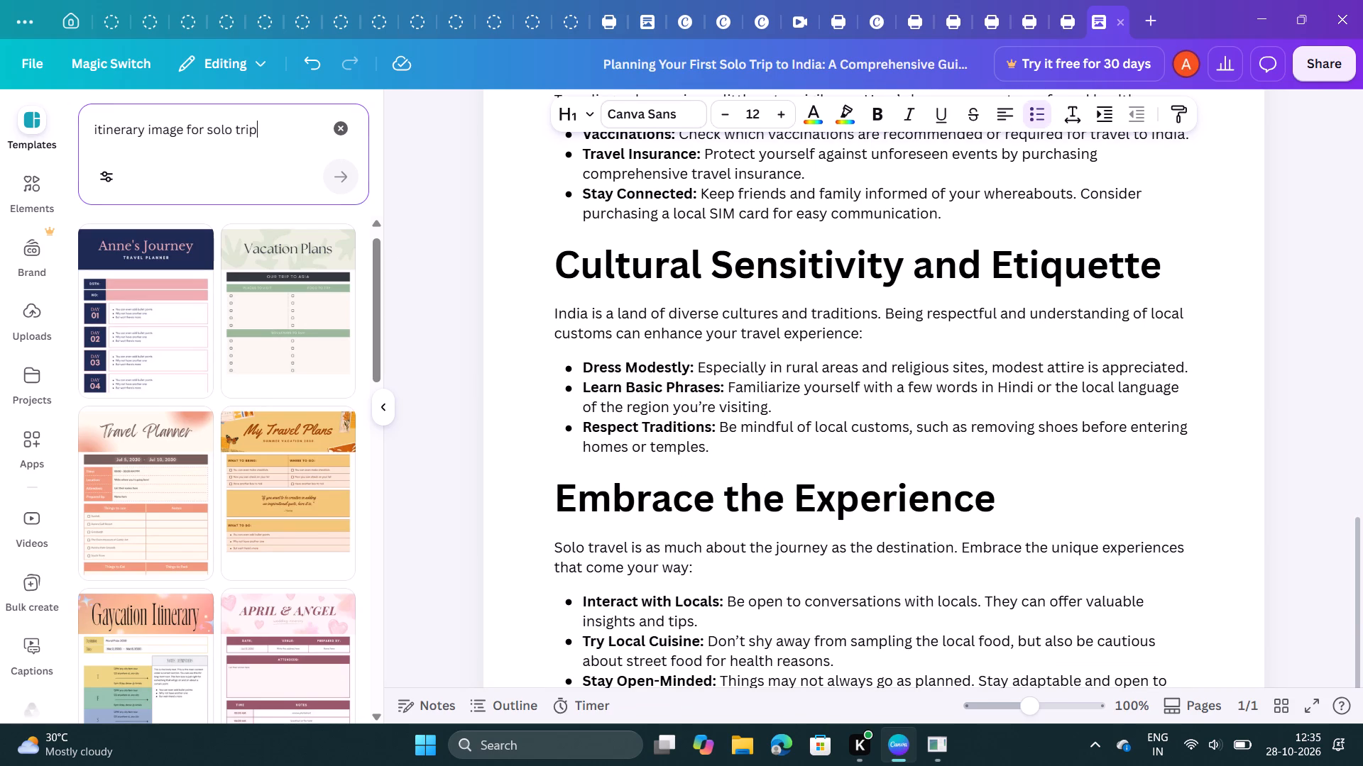
key("BackSpace")
key("BackSpace")
key("BackSpace")
key("BackSpace")
key("BackSpace")
key("BackSpace")
key("BackSpace")
key("BackSpace")
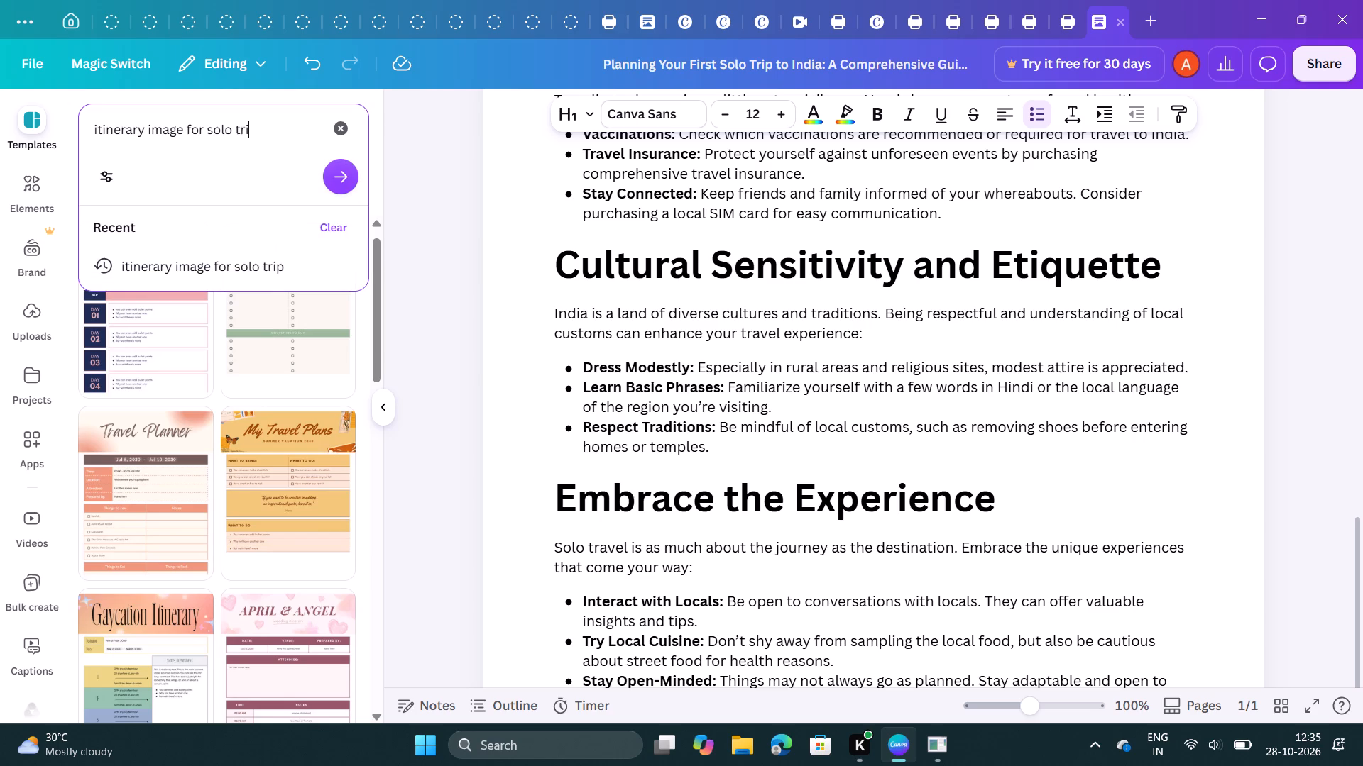
key("BackSpace")
key("BackSpace")
key("BackSpace")
key("BackSpace")
key("BackSpace")
key("BackSpace")
key("BackSpace")
key("BackSpace")
key("BackSpace")
key("BackSpace")
key("BackSpace")
key("BackSpace")
key("BackSpace")
key("BackSpace")
key("BackSpace")
key("BackSpace")
key("BackSpace")
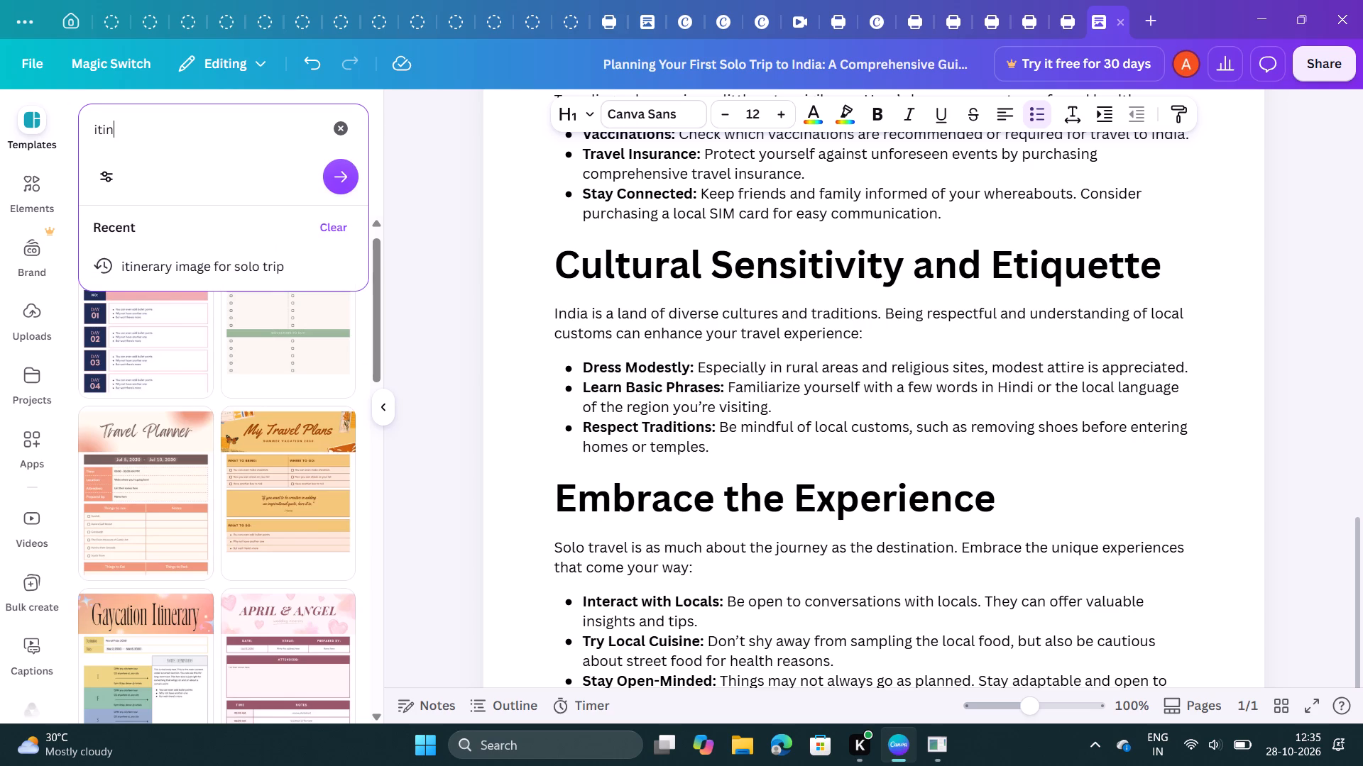
key("BackSpace")
key("BackSpace")
key("BackSpace")
key("BackSpace")
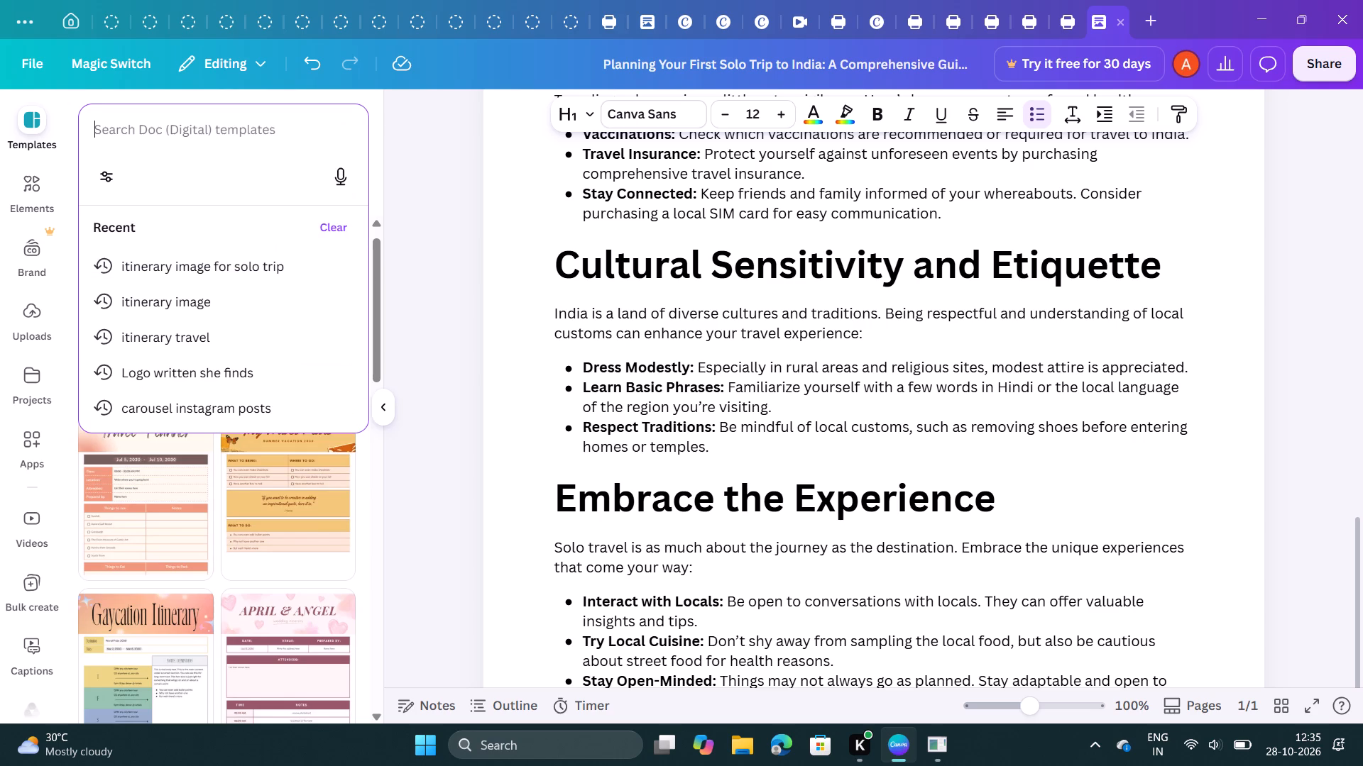
key("i")
type("dian")
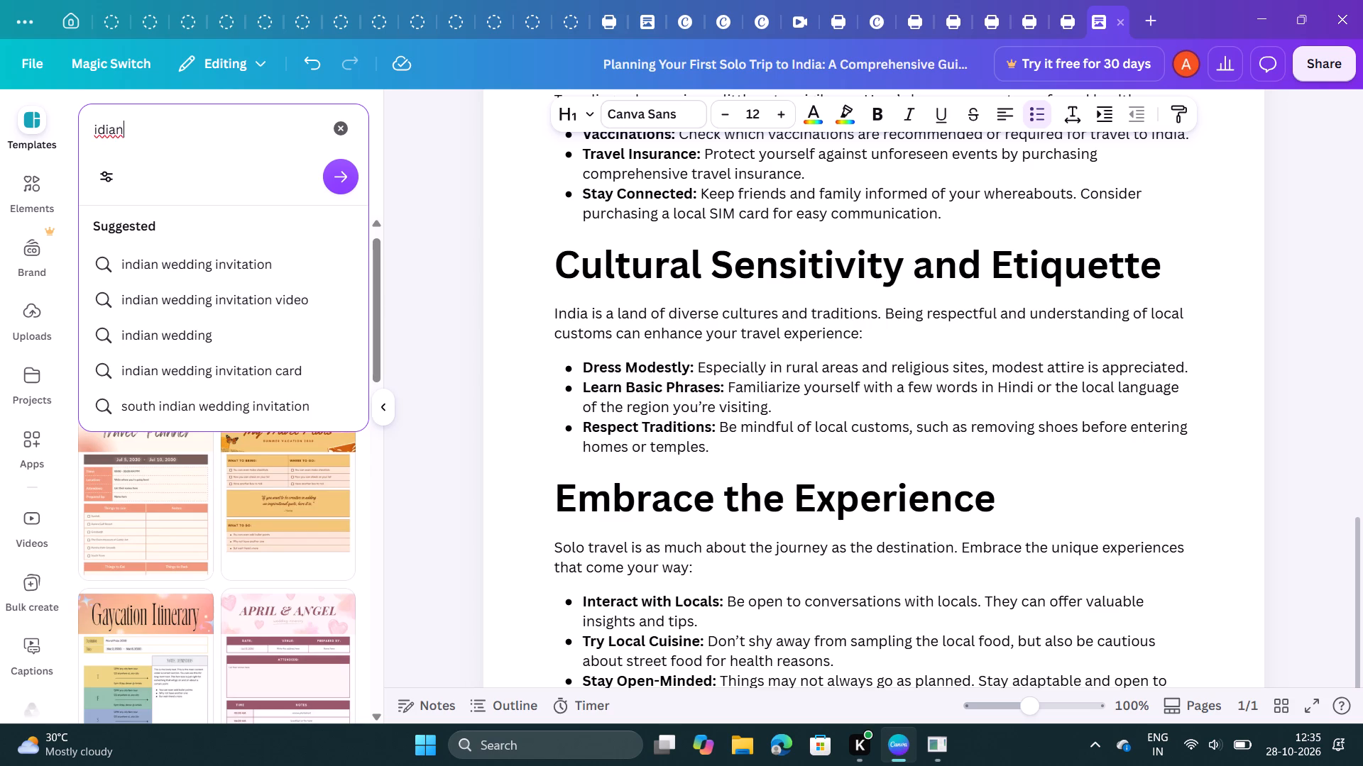
key("BackSpace")
key("BackSpace")
key("BackSpace")
key("BackSpace")
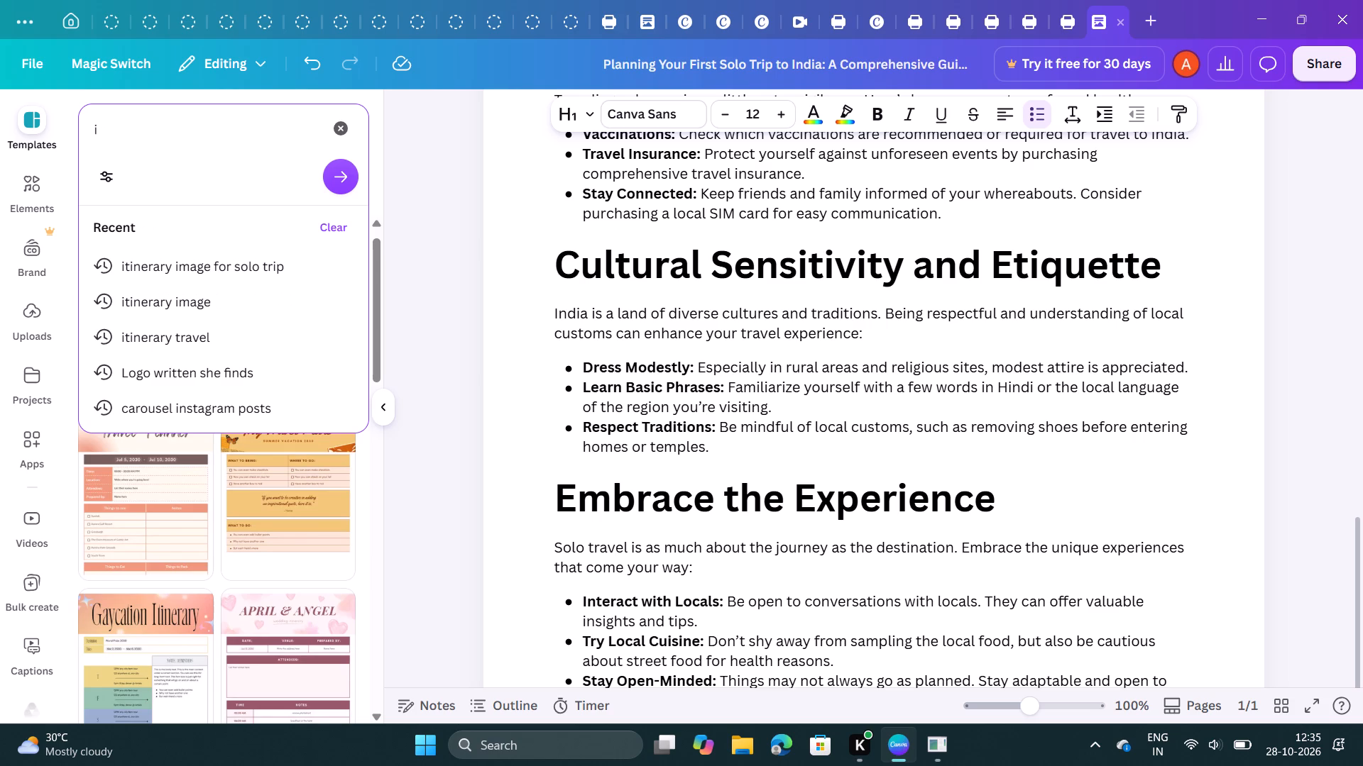
type("ndian")
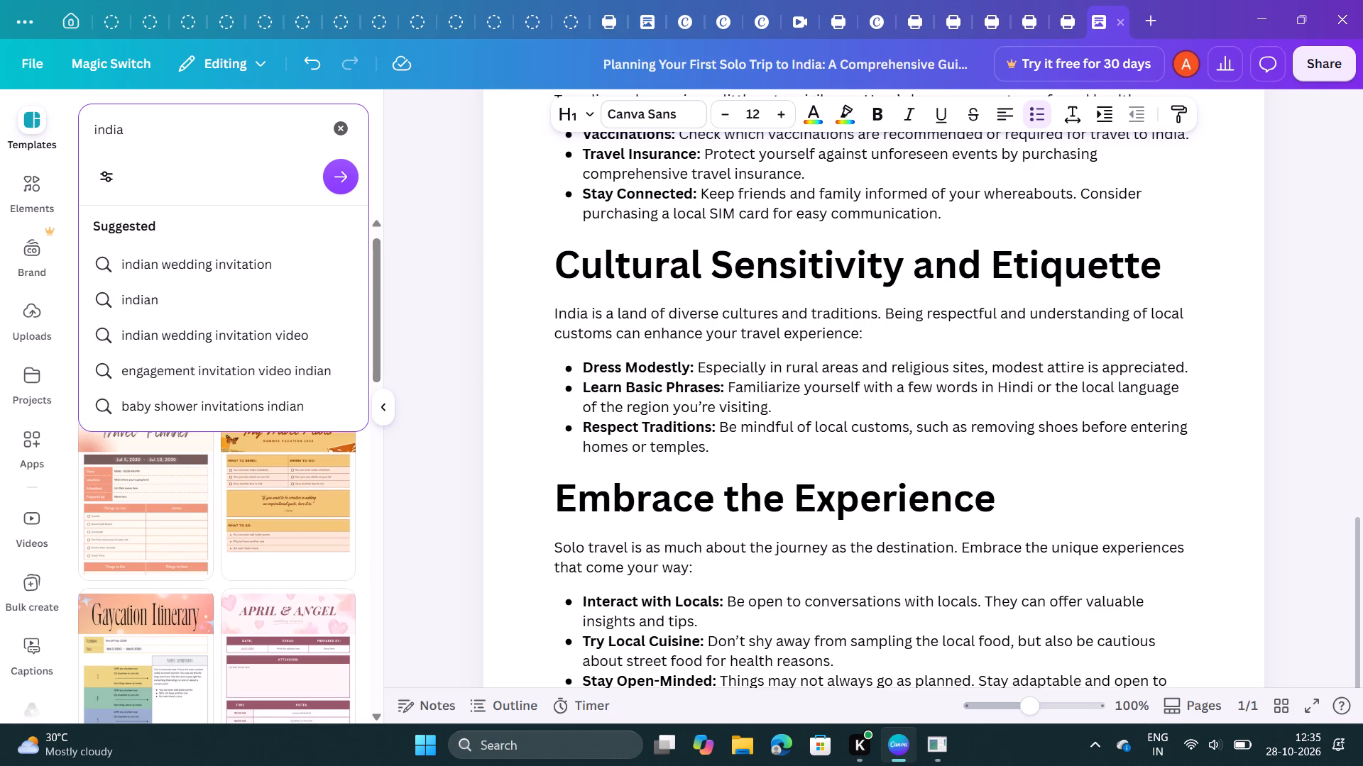
key("space")
type("ci")
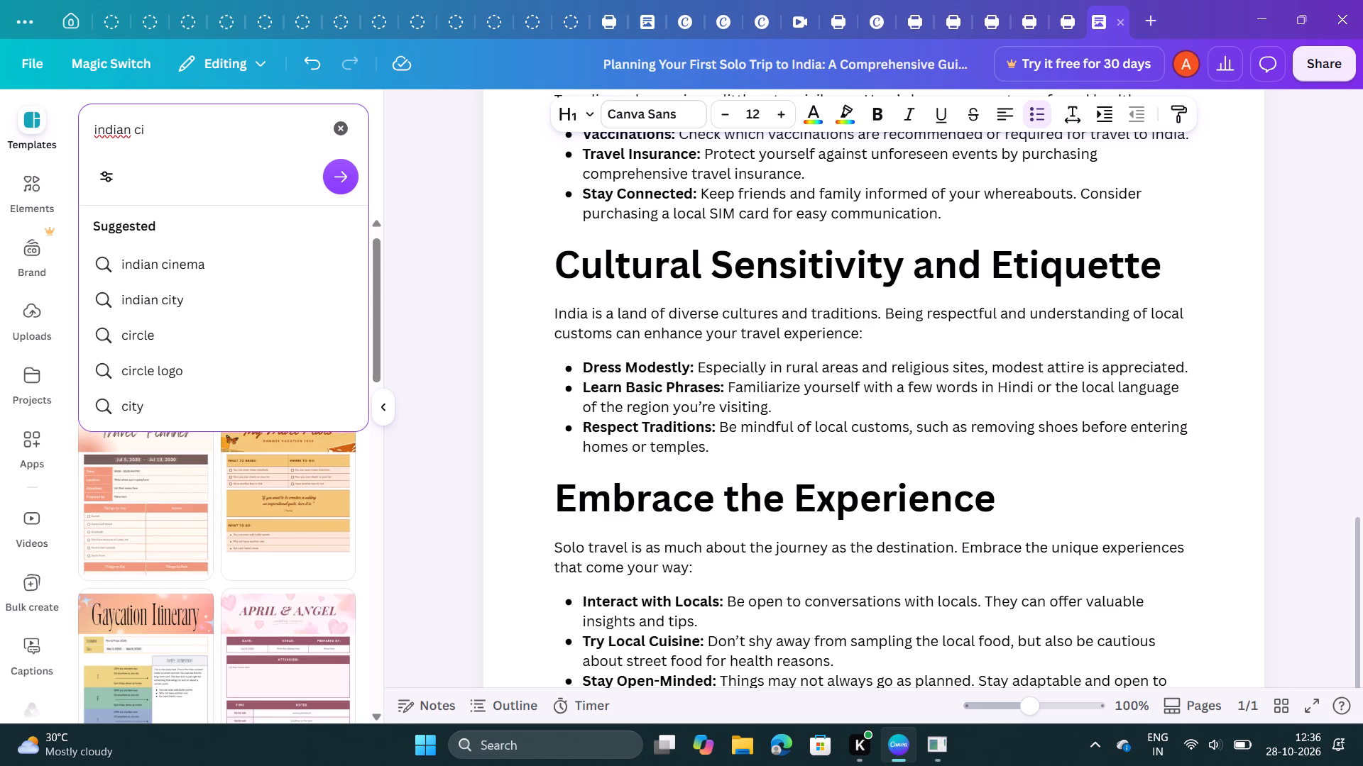
key("BackSpace")
type("ul")
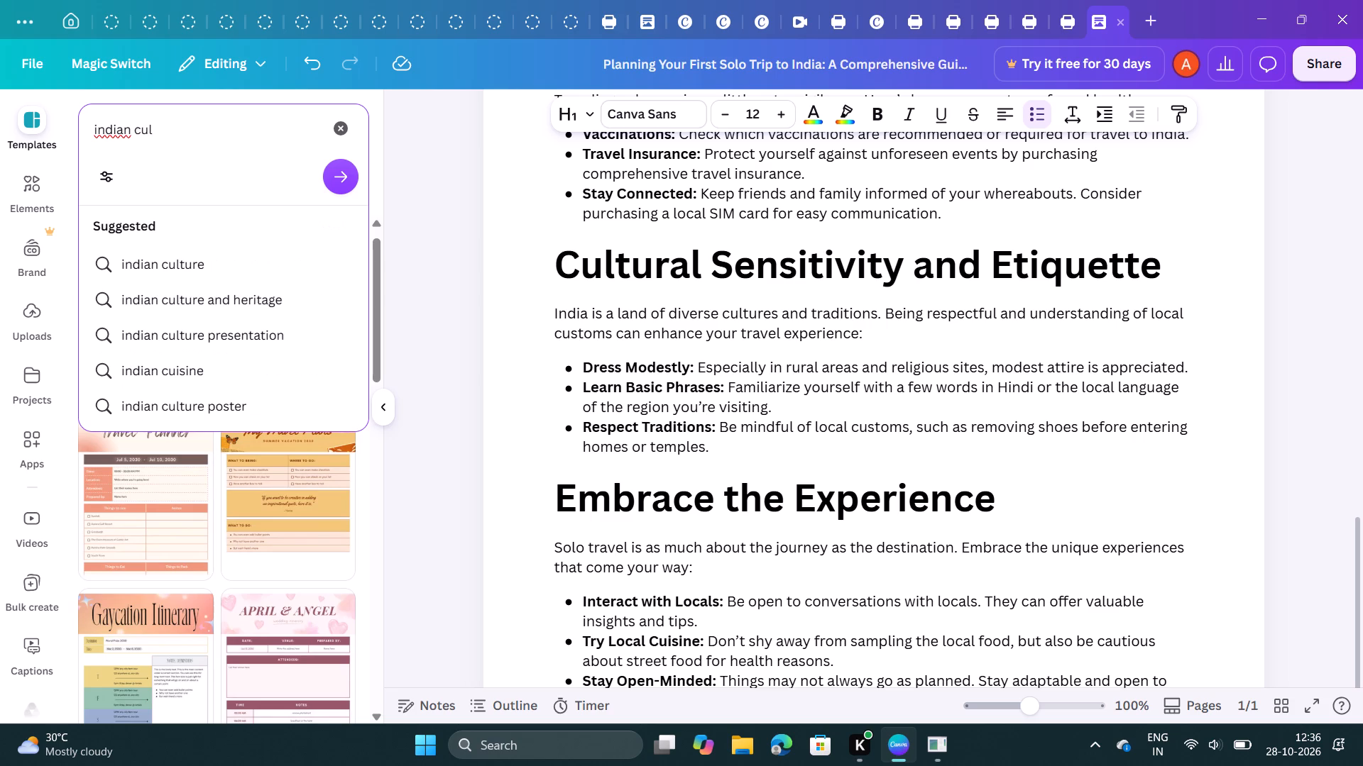
left_click(225, 295)
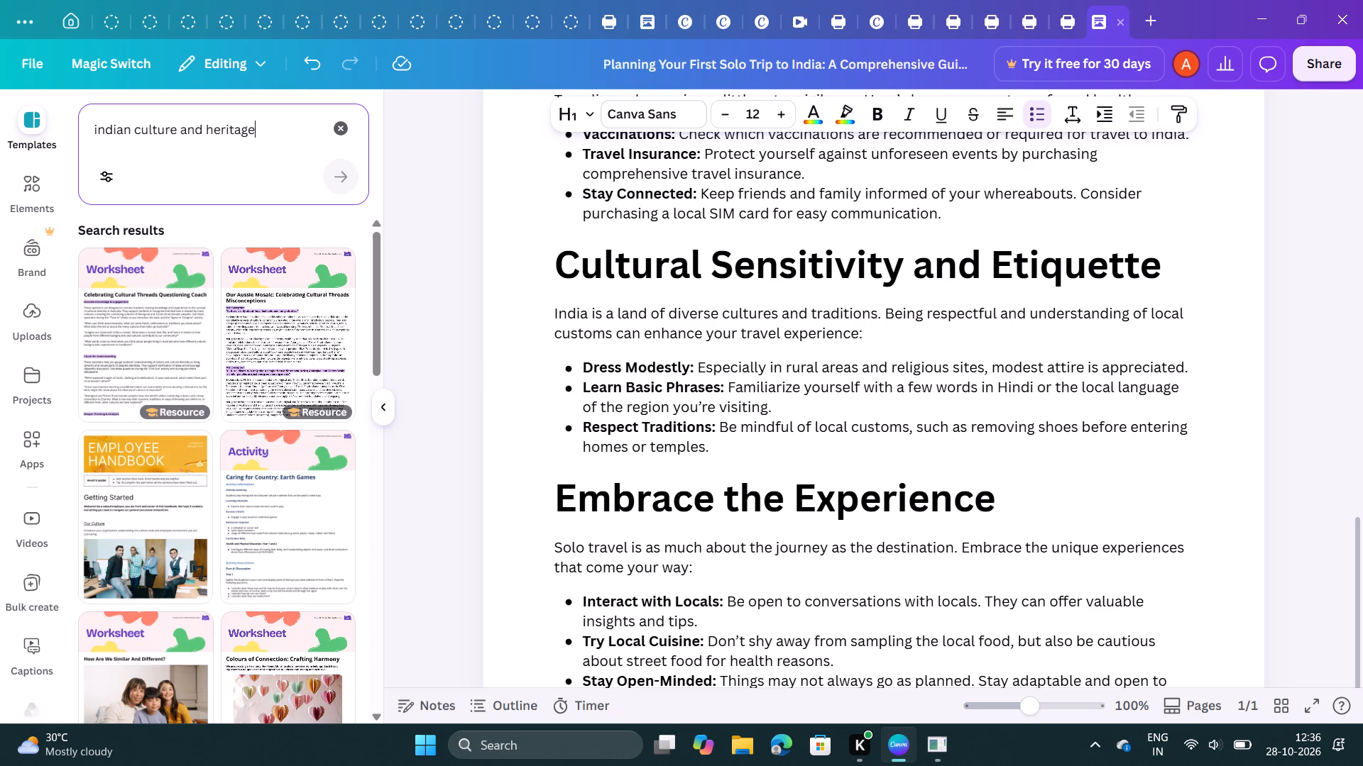
Change the search to "indian culture image" and show all the matching photos among the elements.
key("BackSpace")
key("BackSpace")
key("BackSpace")
key("BackSpace")
key("BackSpace")
key("BackSpace")
key("BackSpace")
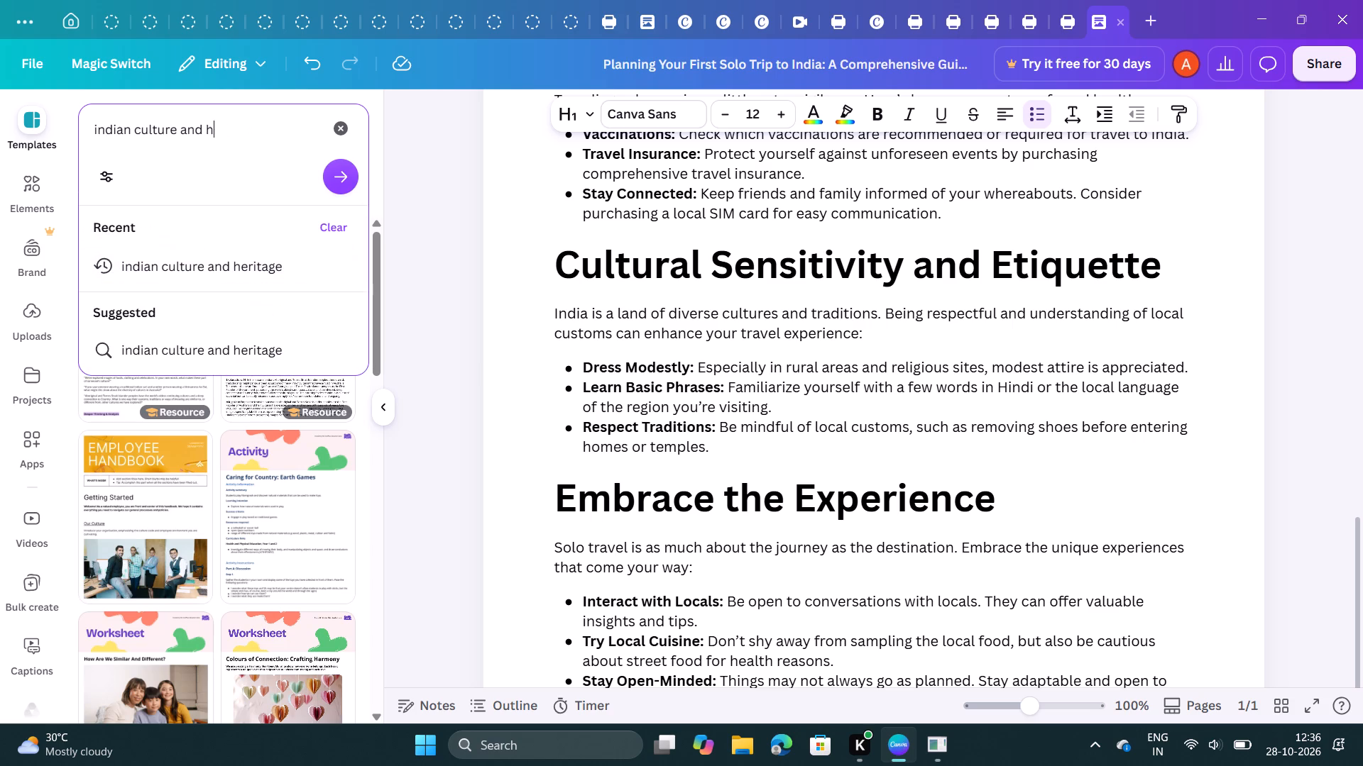
key("BackSpace")
key("BackSpace")
key("BackSpace")
key("BackSpace")
key("BackSpace")
key("BackSpace")
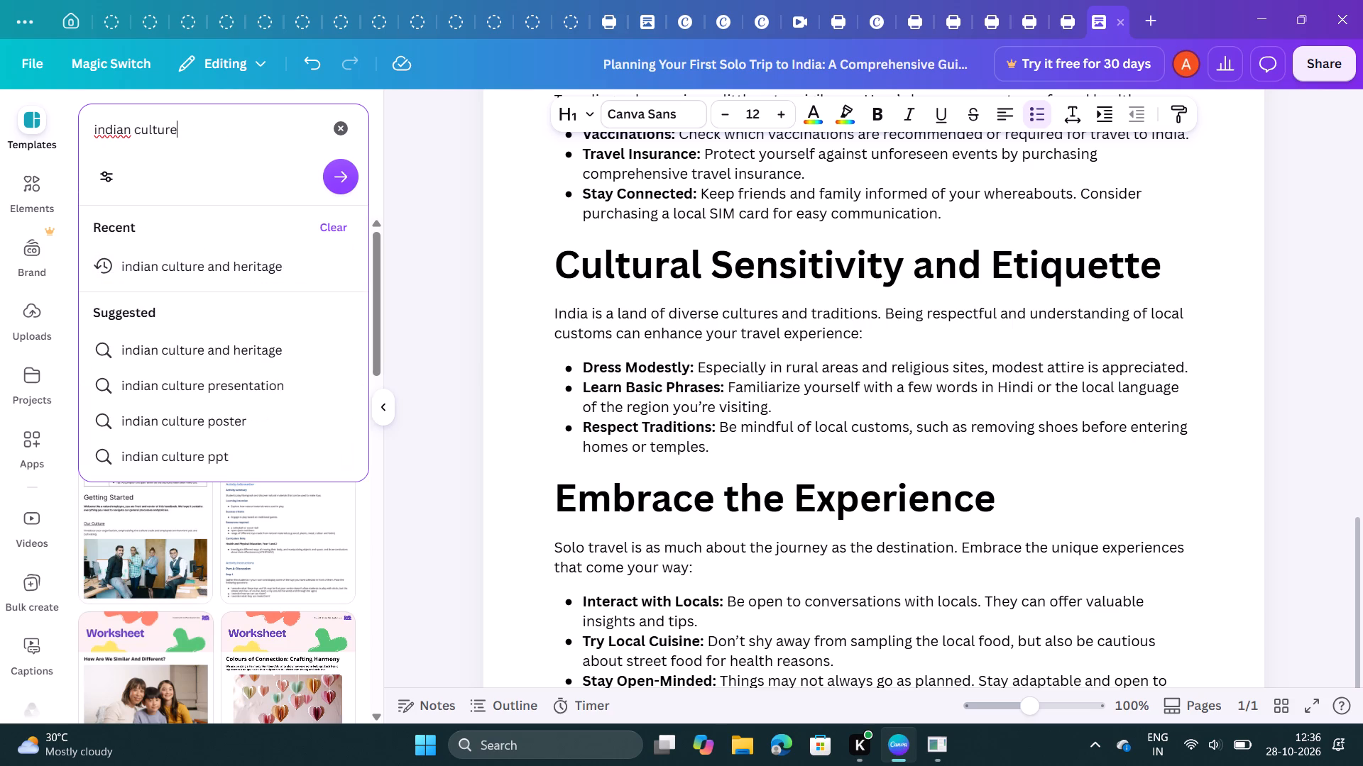
key("space")
type("image")
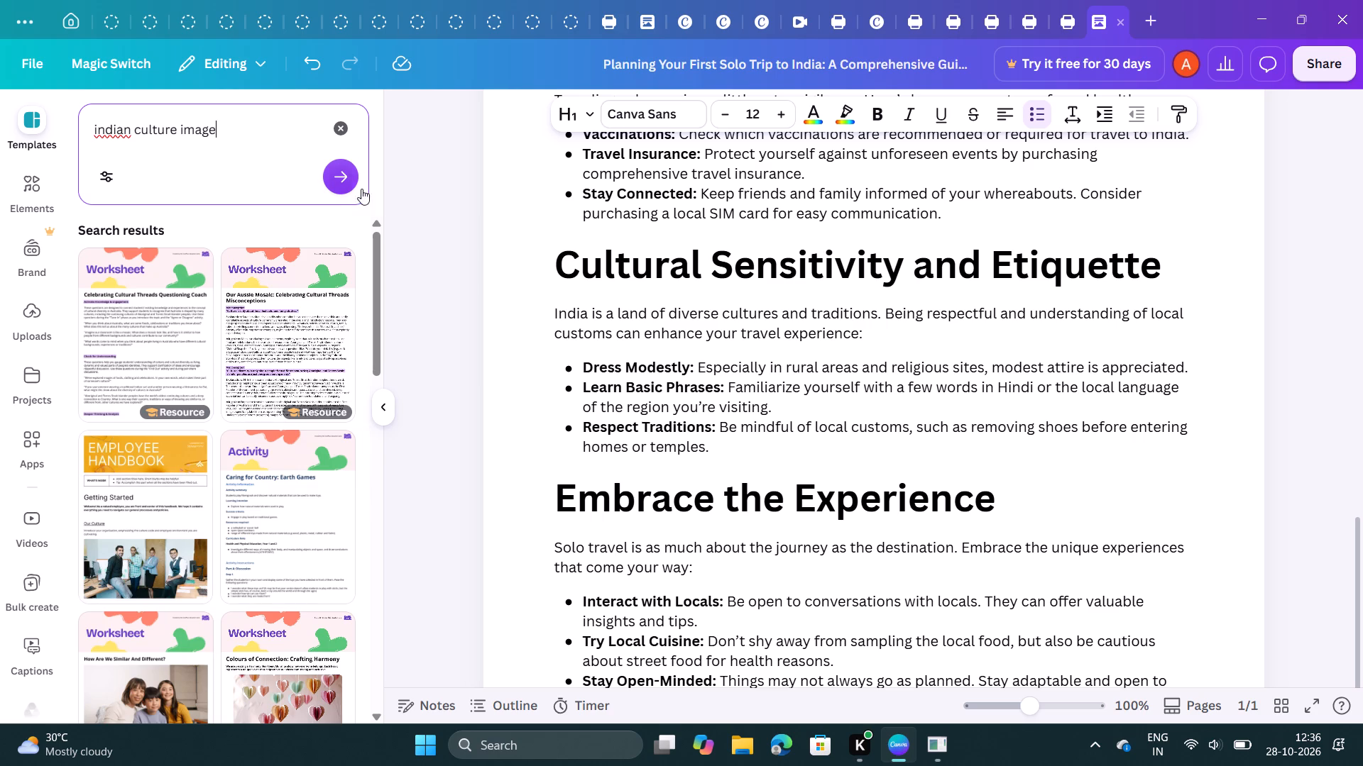
left_click(339, 172)
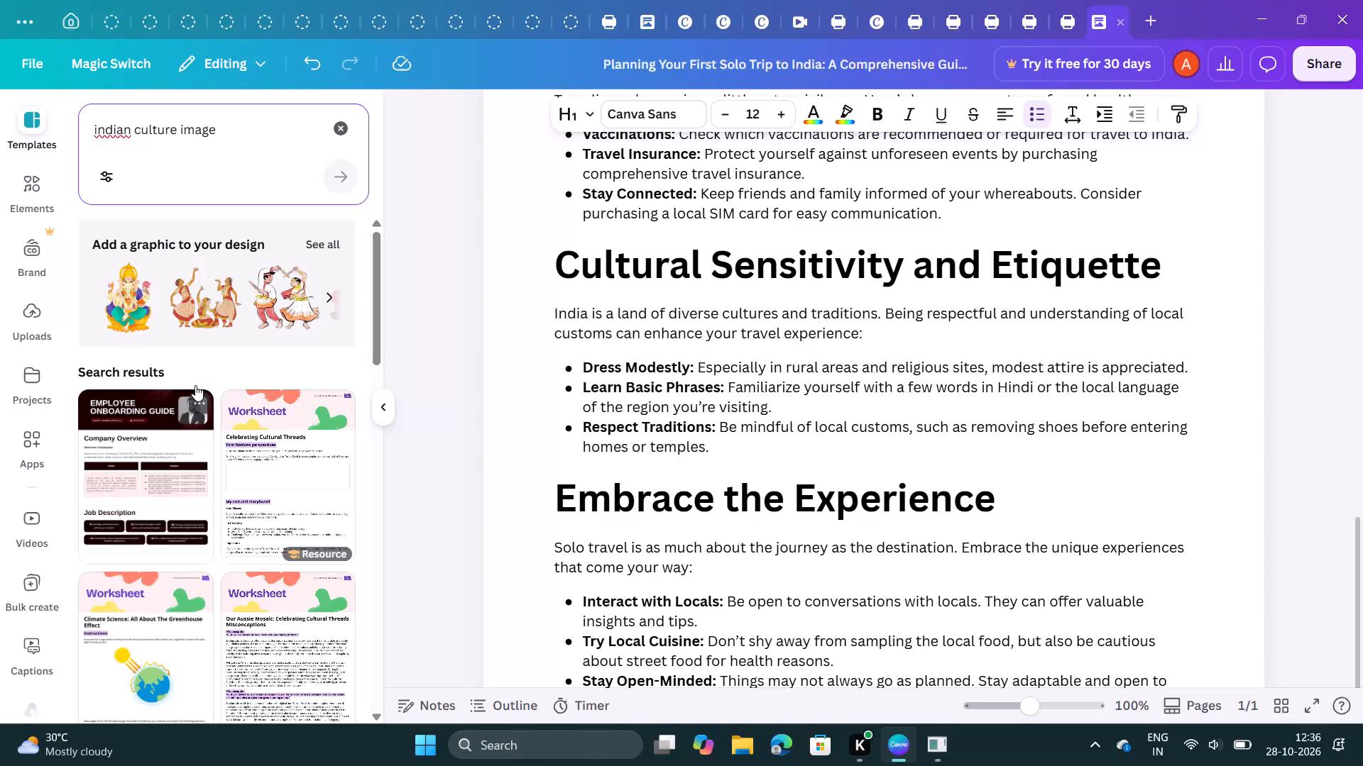
left_click(319, 240)
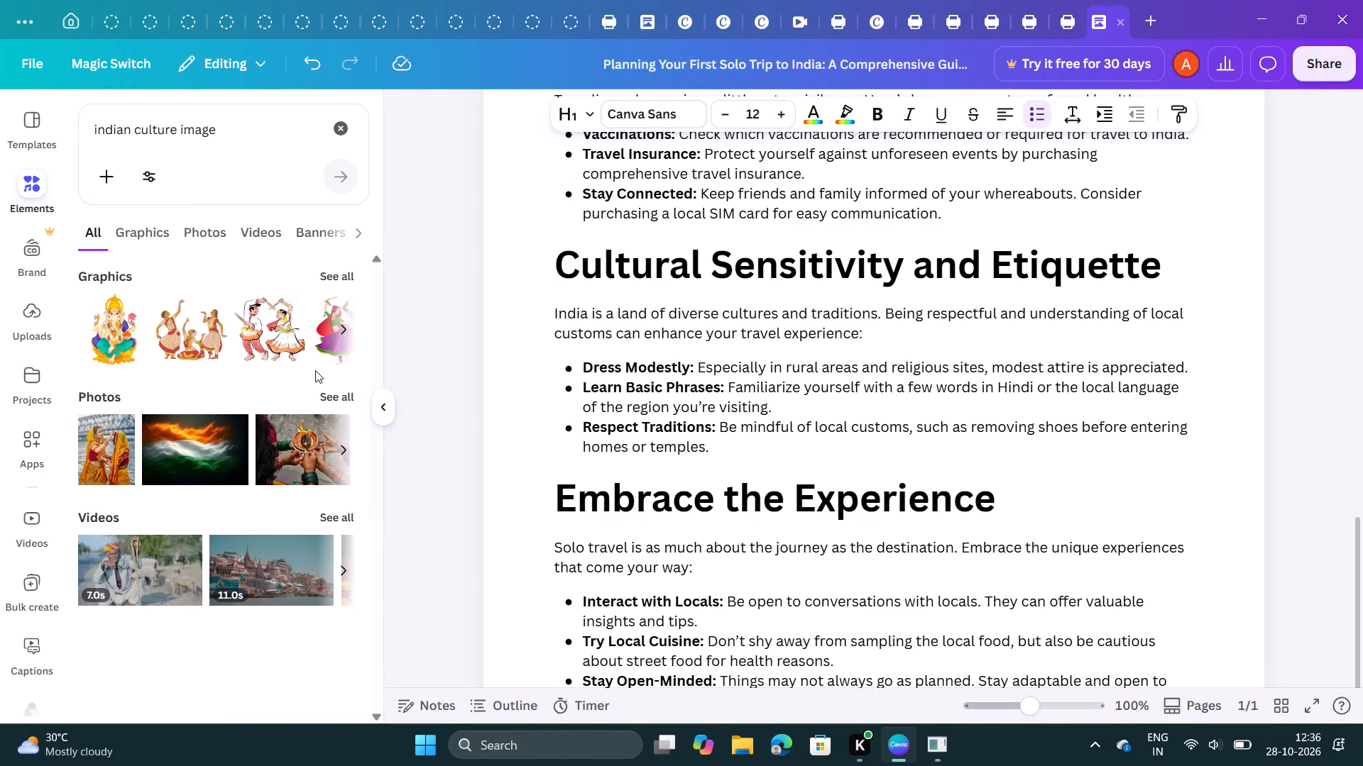
left_click(323, 399)
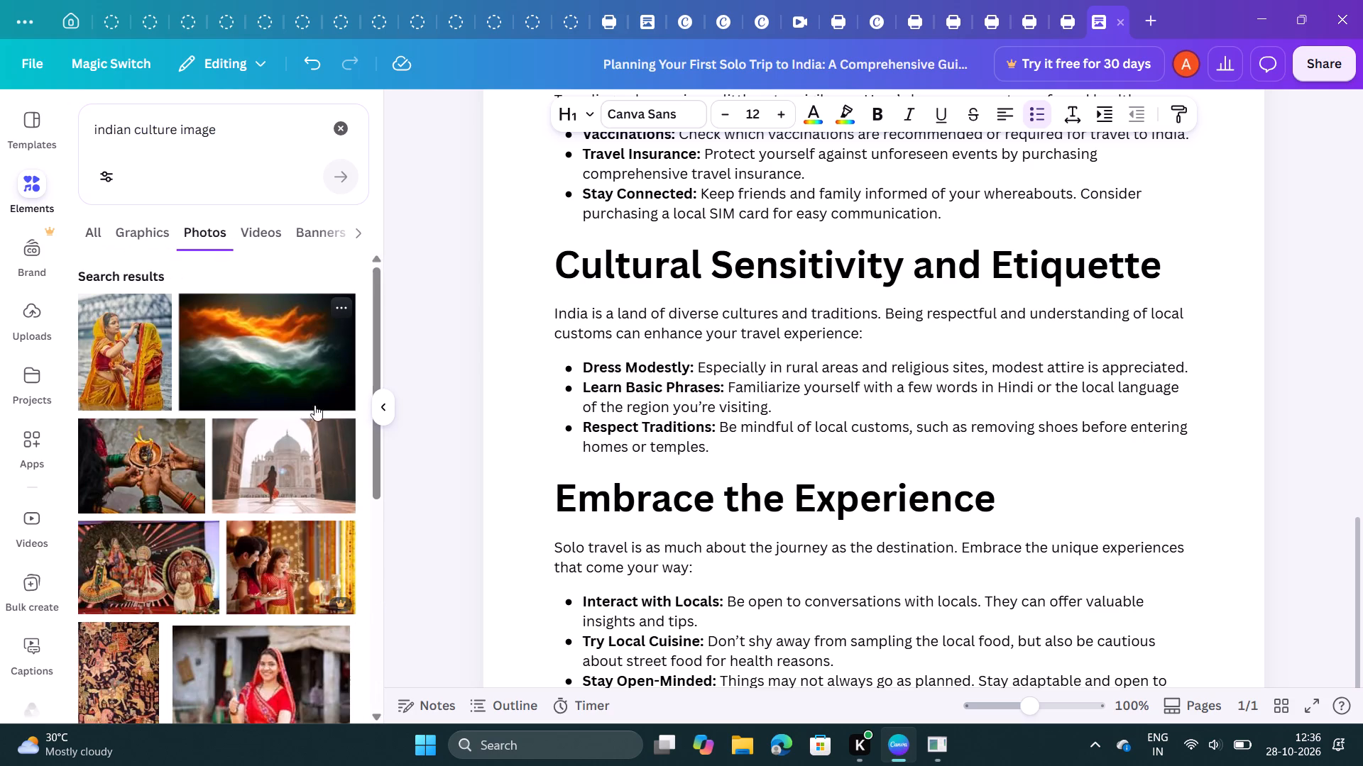
Browse the "indian culture image" photo results for a picture that suits the Cultural Sensitivity and Etiquette section.
scroll(234, 496, "down", 1)
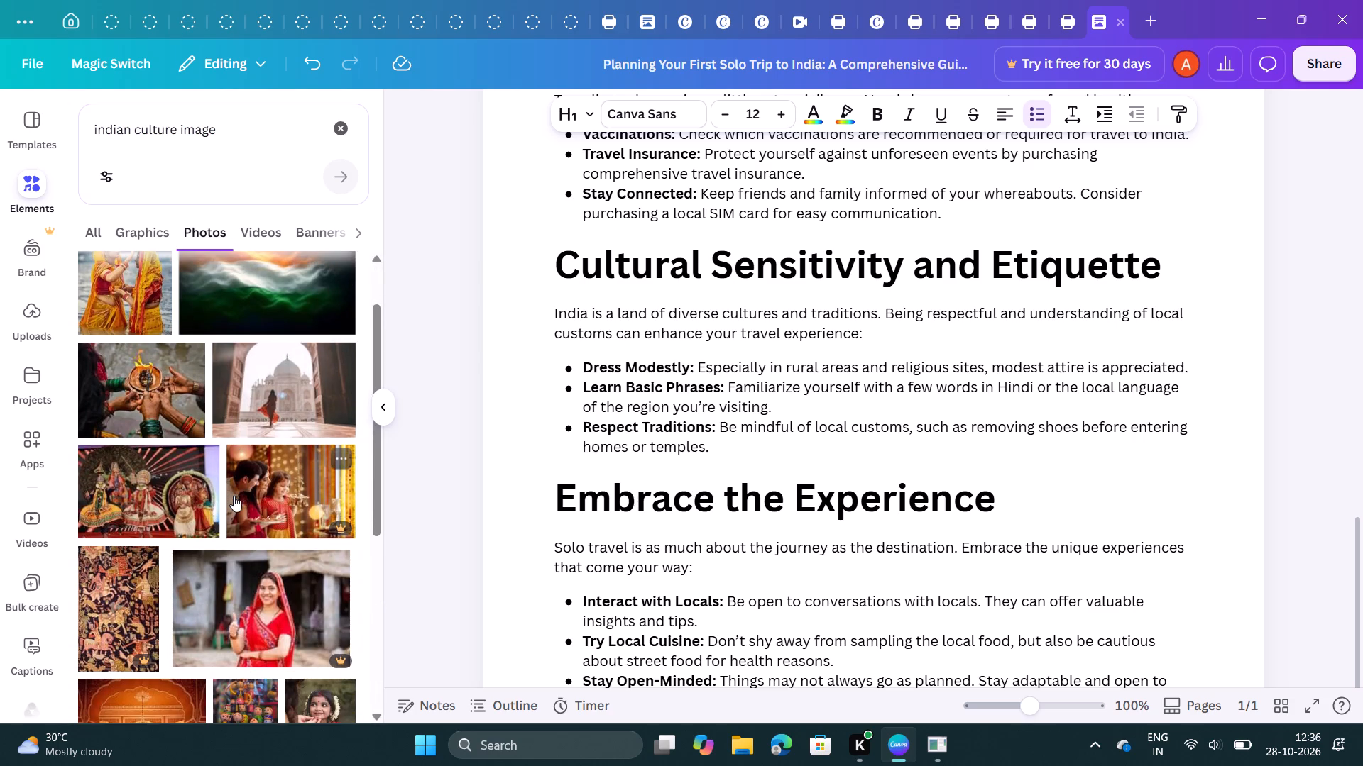
scroll(234, 496, "down", 2)
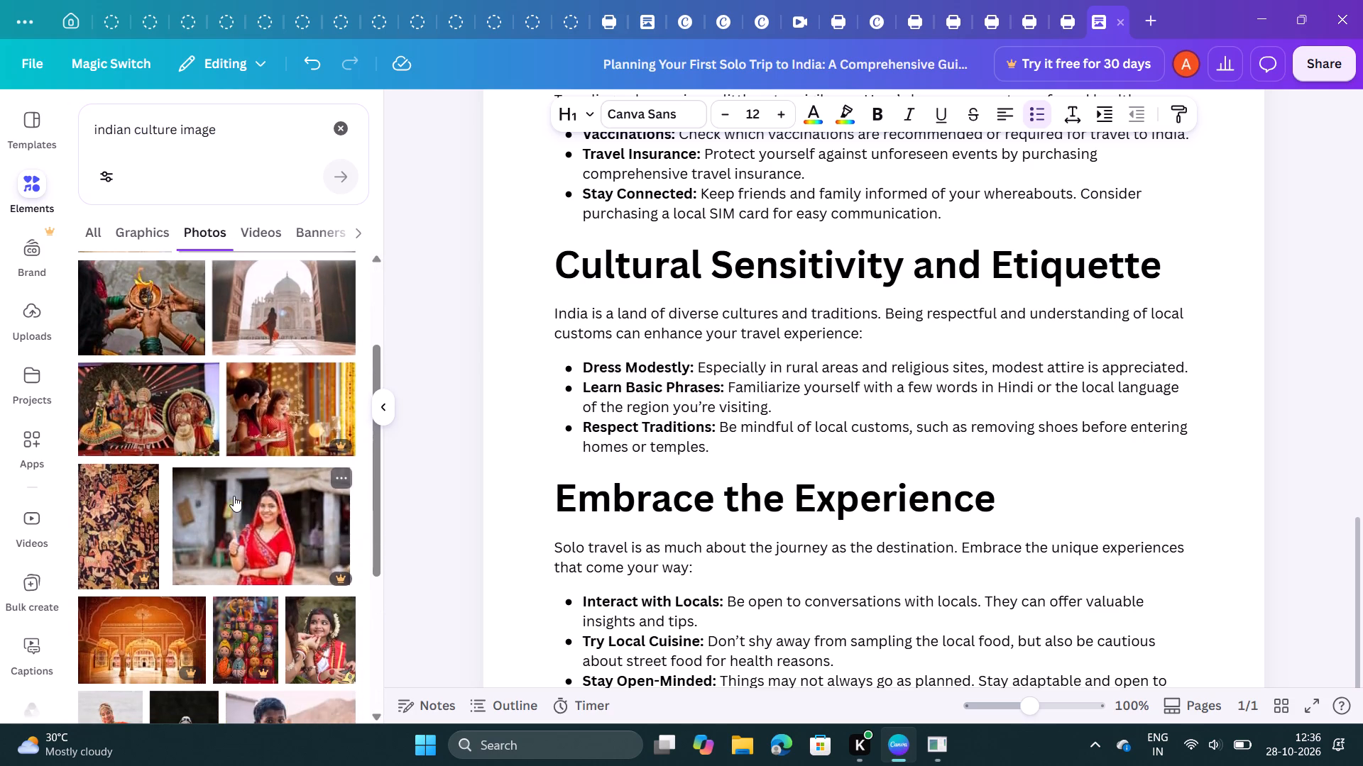
scroll(234, 496, "down", 4)
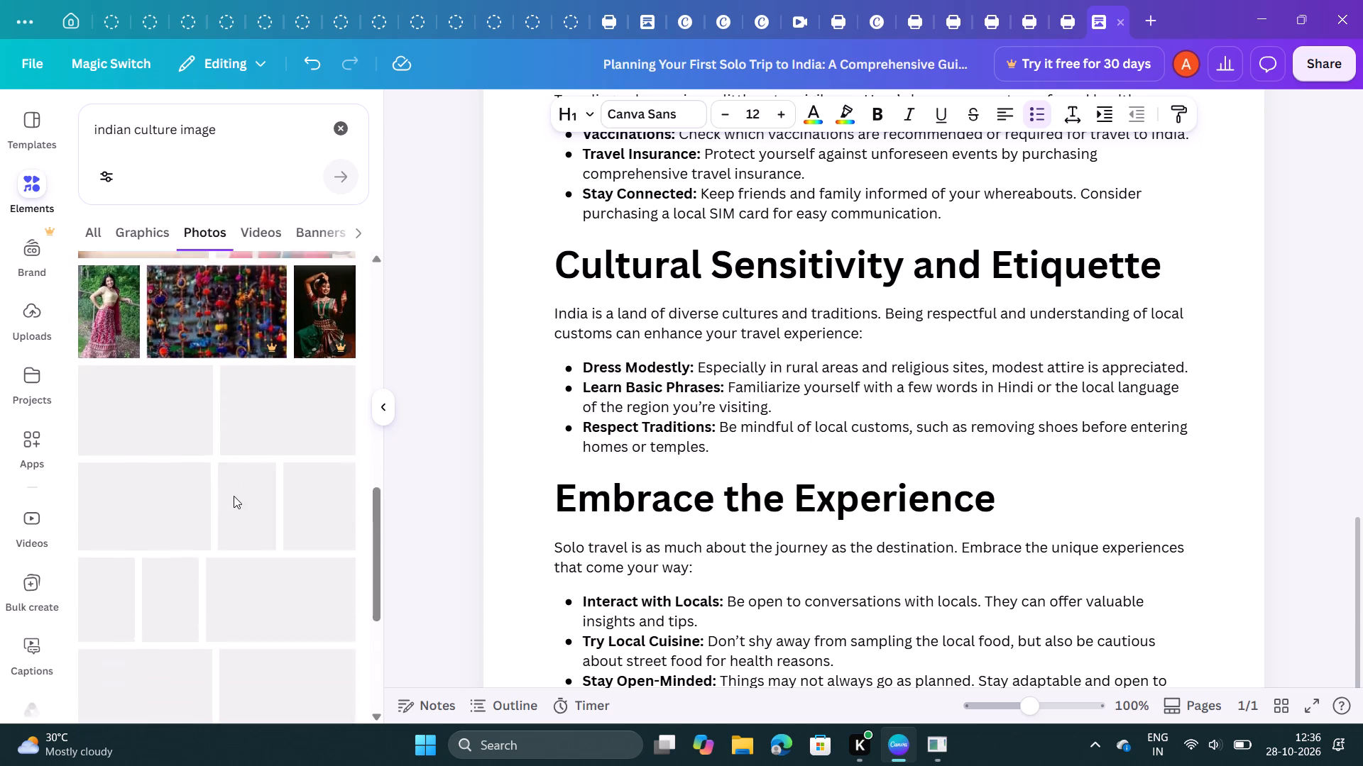
scroll(234, 496, "up", 1)
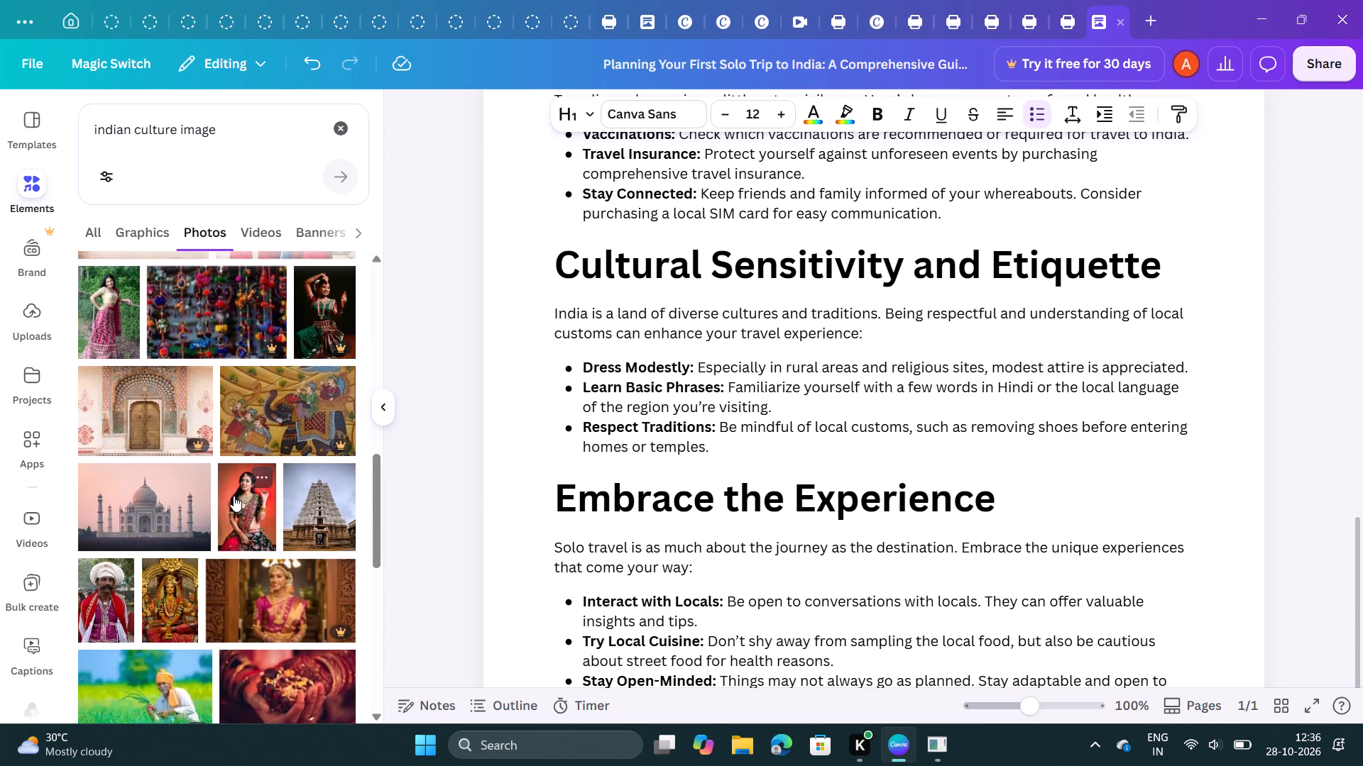
scroll(234, 496, "down", 1)
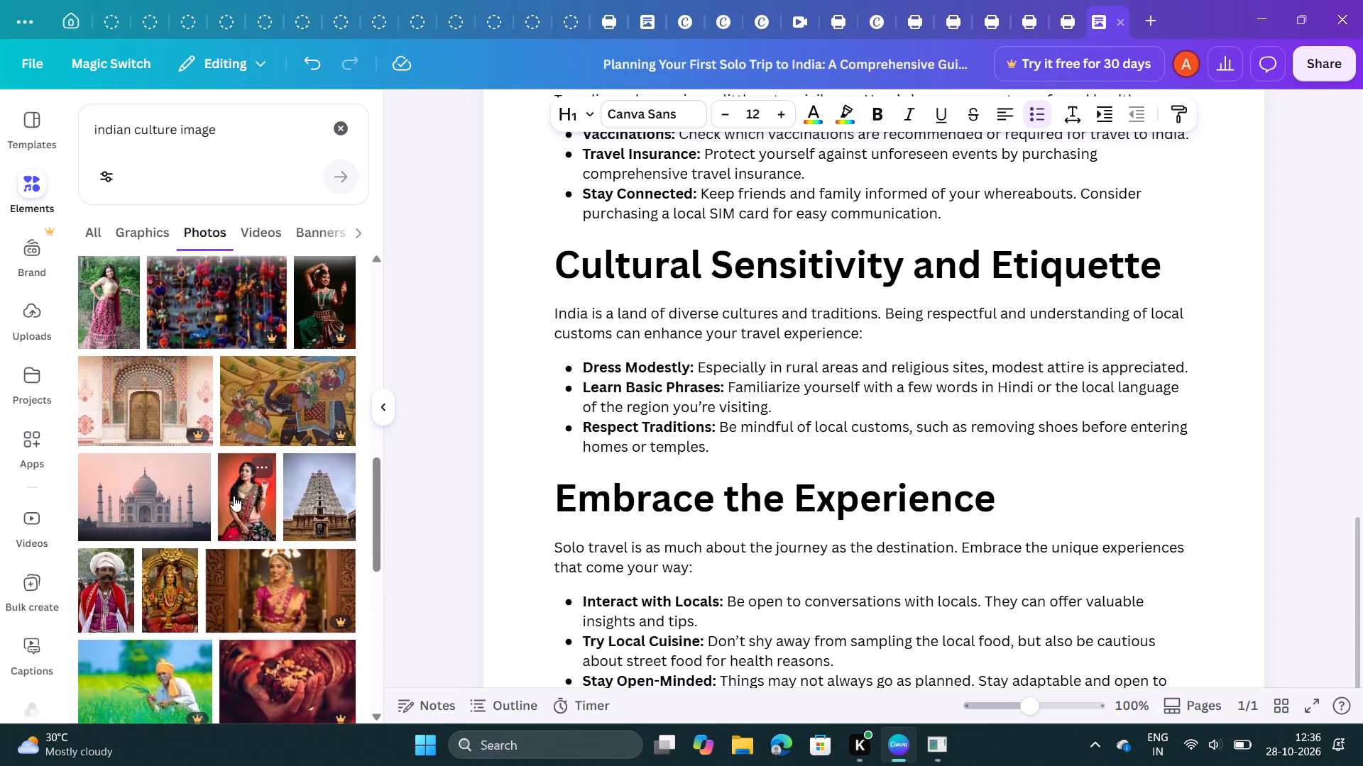
scroll(234, 496, "down", 3)
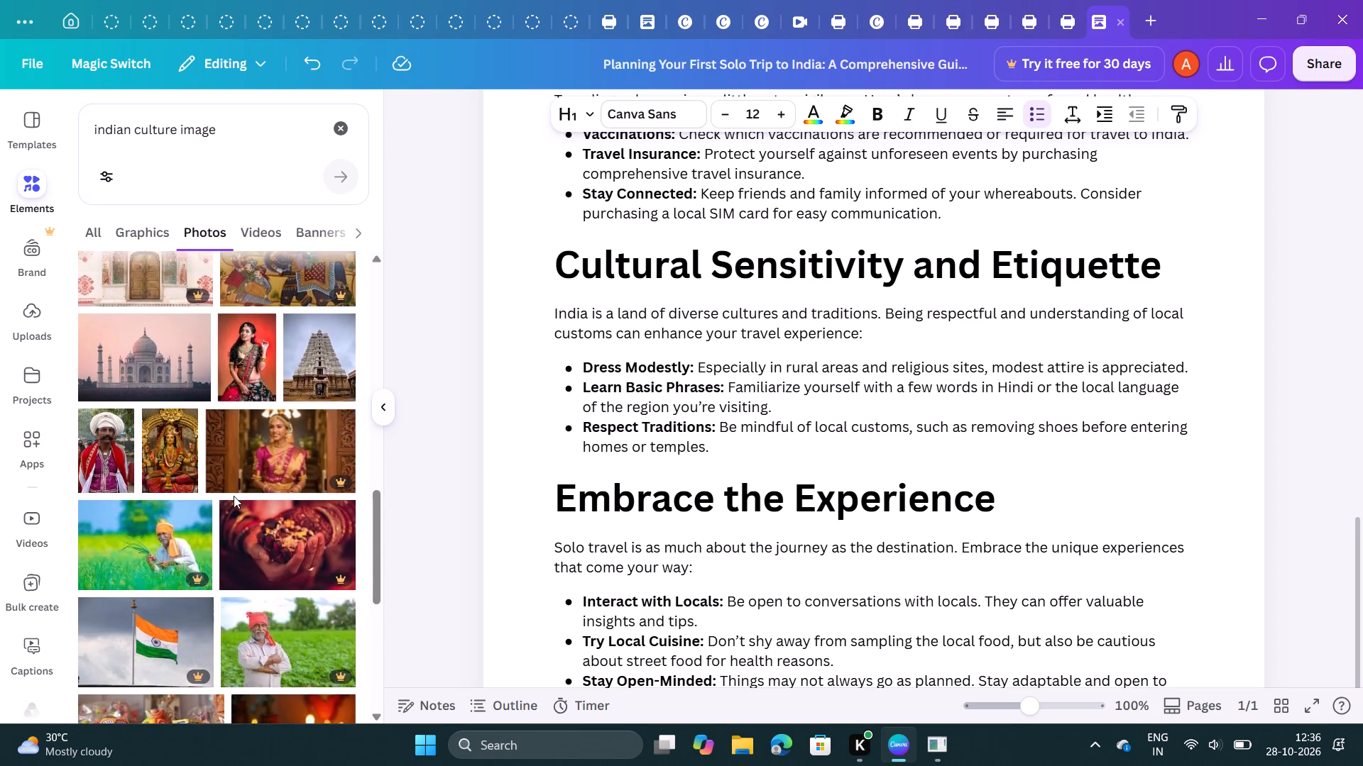
scroll(234, 496, "down", 4)
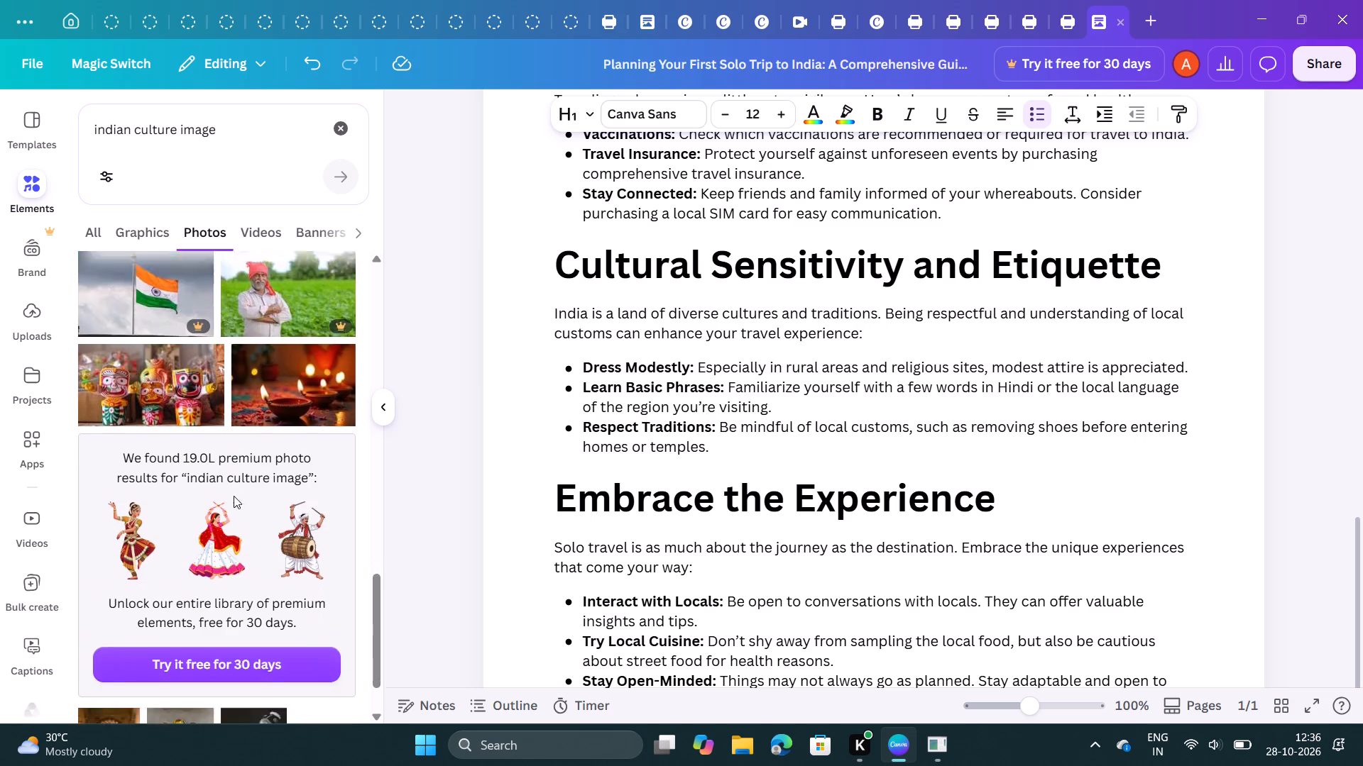
scroll(234, 496, "down", 3)
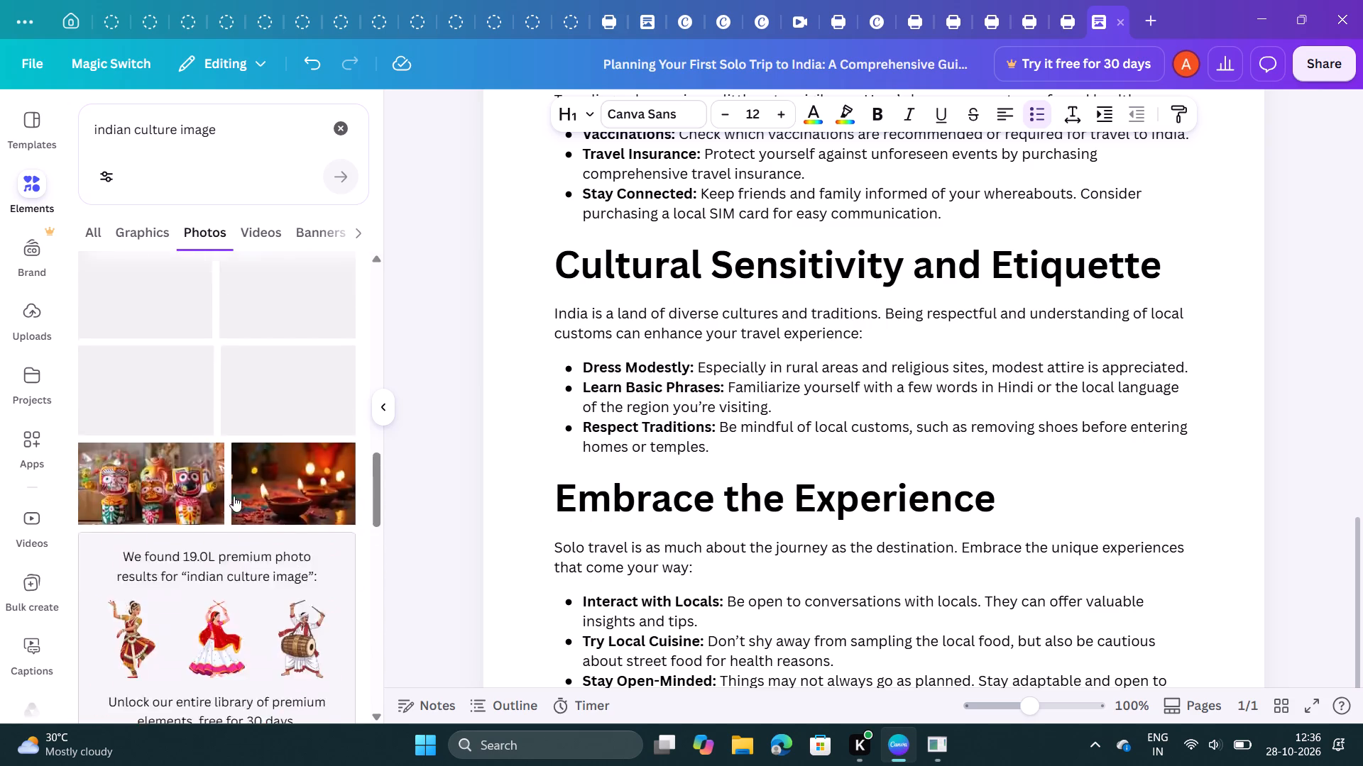
scroll(234, 496, "up", 2)
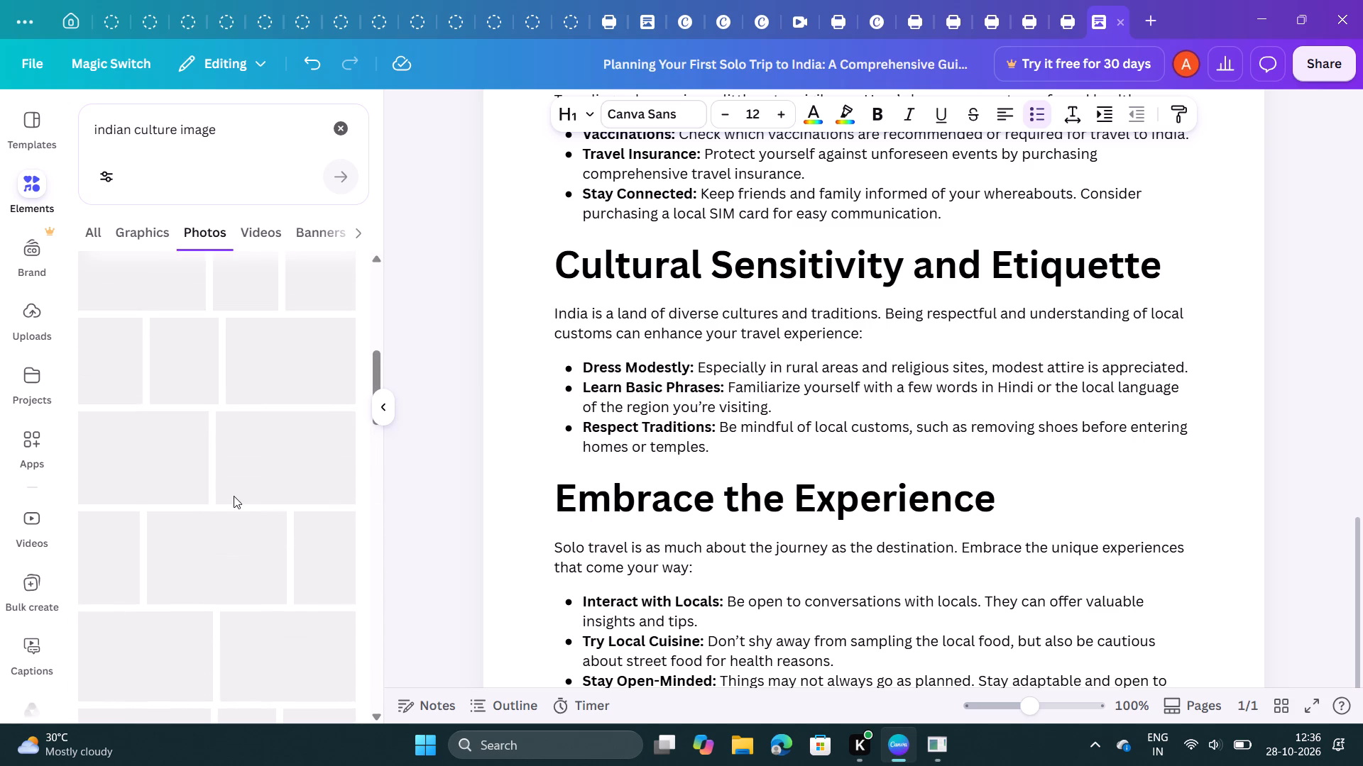
scroll(234, 496, "up", 2)
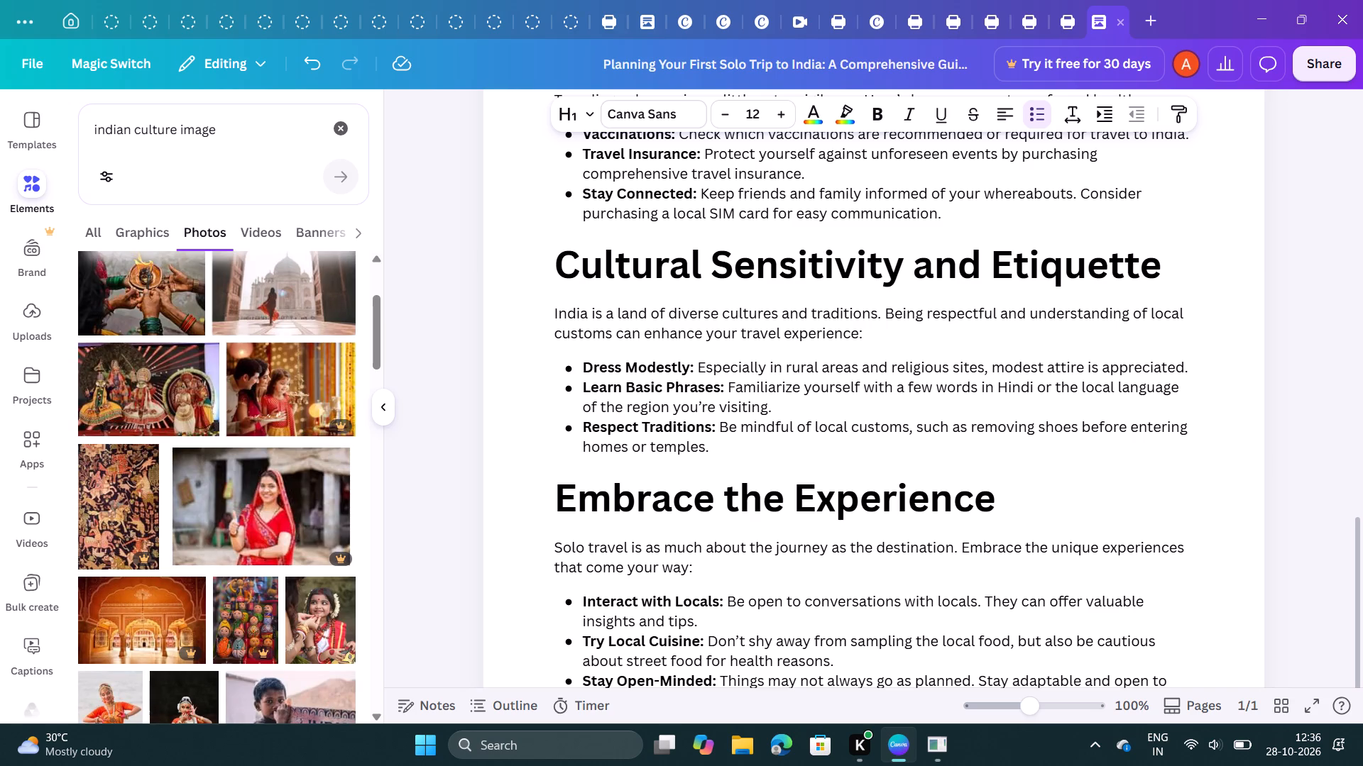
Add five unbulleted blank lines between the Respect Traditions bullet and the Embrace the Experience heading.
left_click(735, 455)
key("Return")
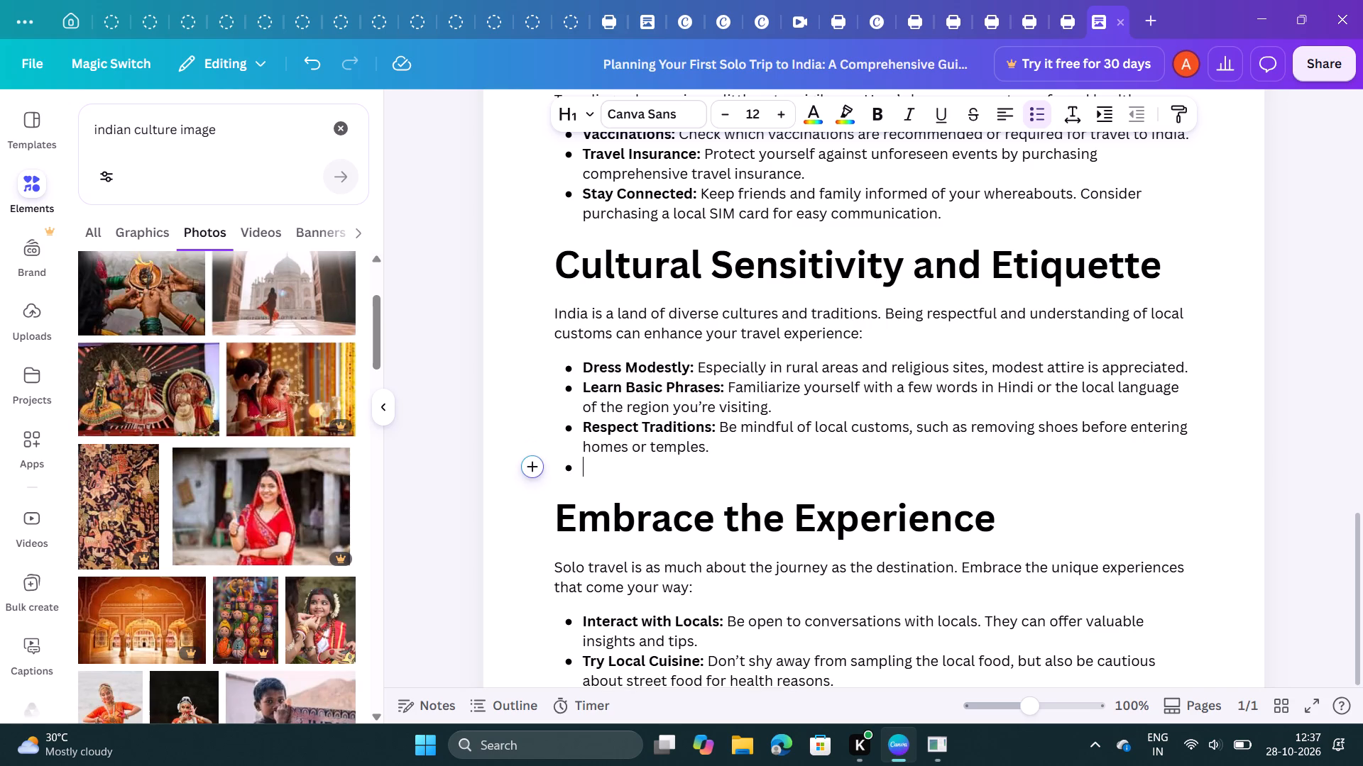
key("Return")
key("Return")
key("Return")
key("Return")
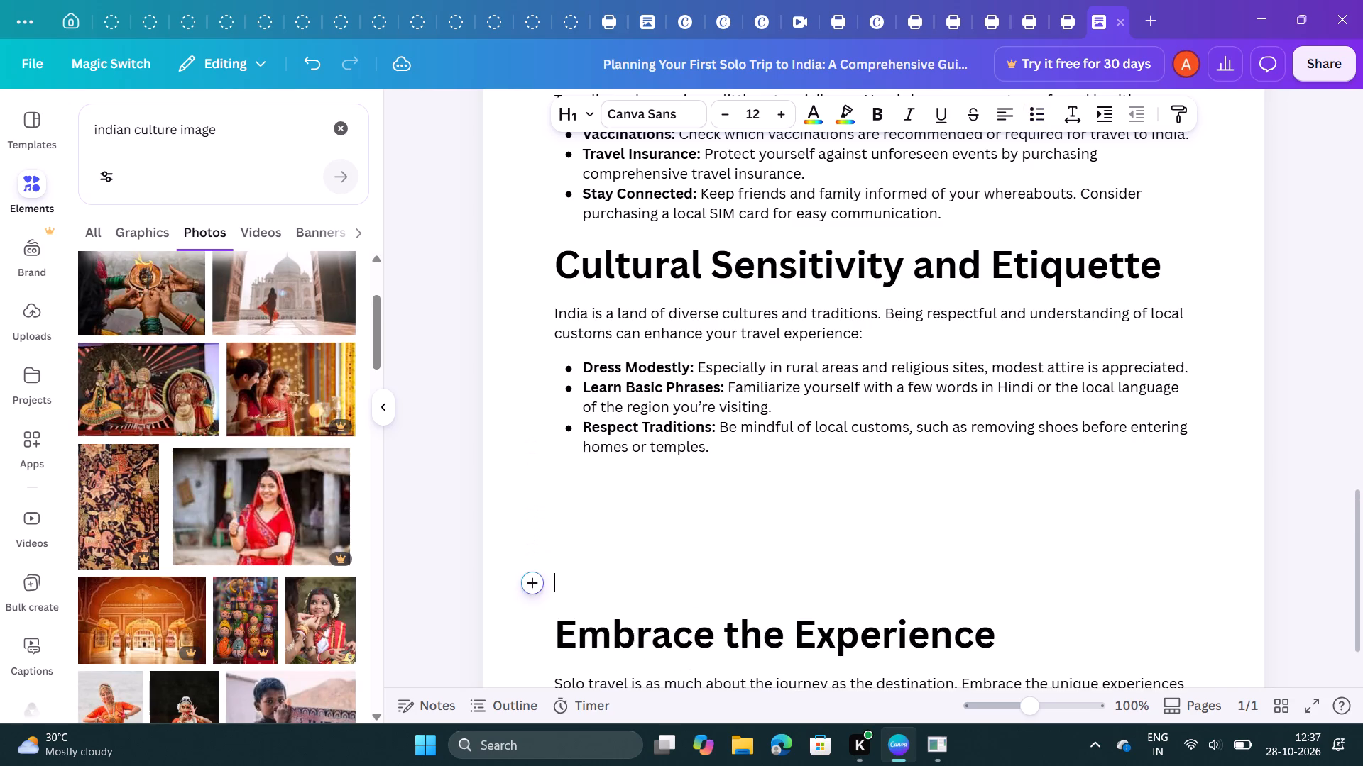
key("Return")
scroll(735, 455, "down", 2)
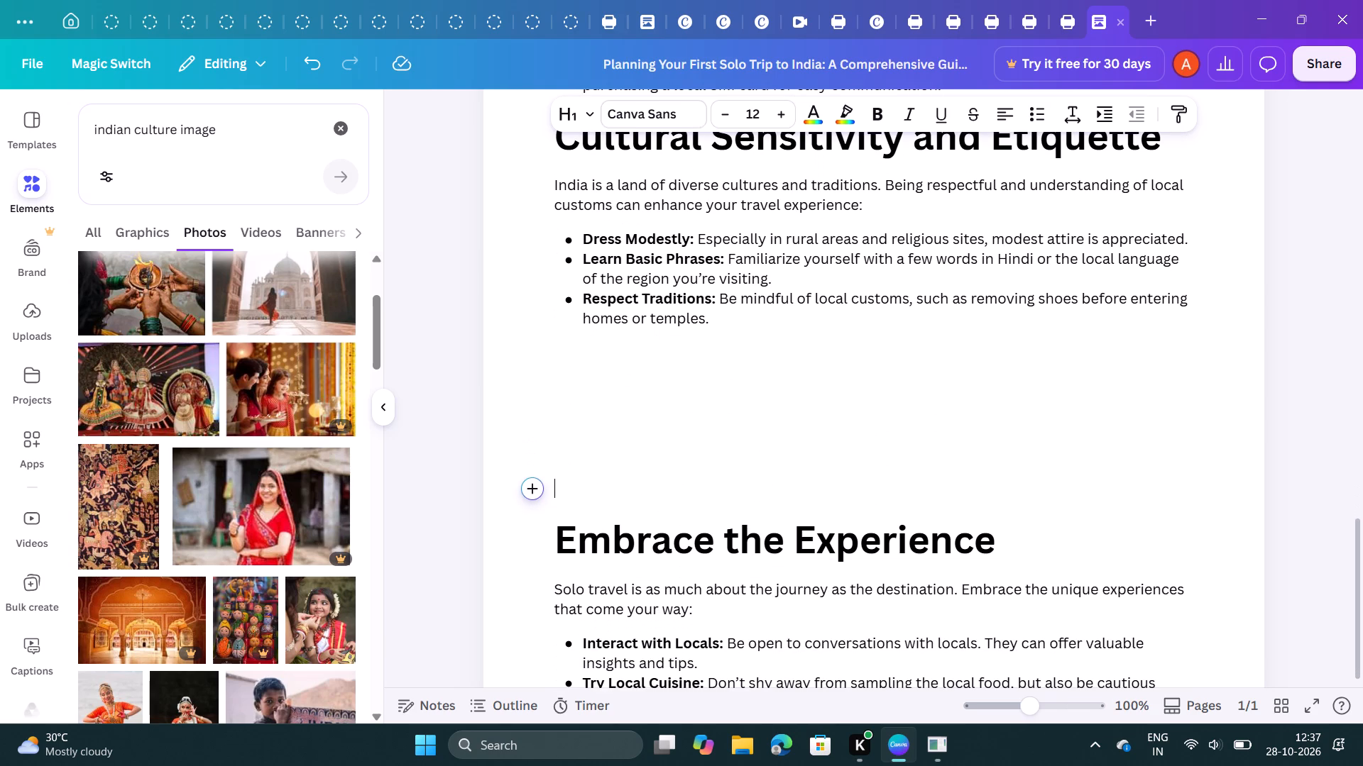
Insert the photo of hands holding a flaming clay bowl above Embrace the Experience and shrink it to about two-fifths of the text width.
left_click(162, 302)
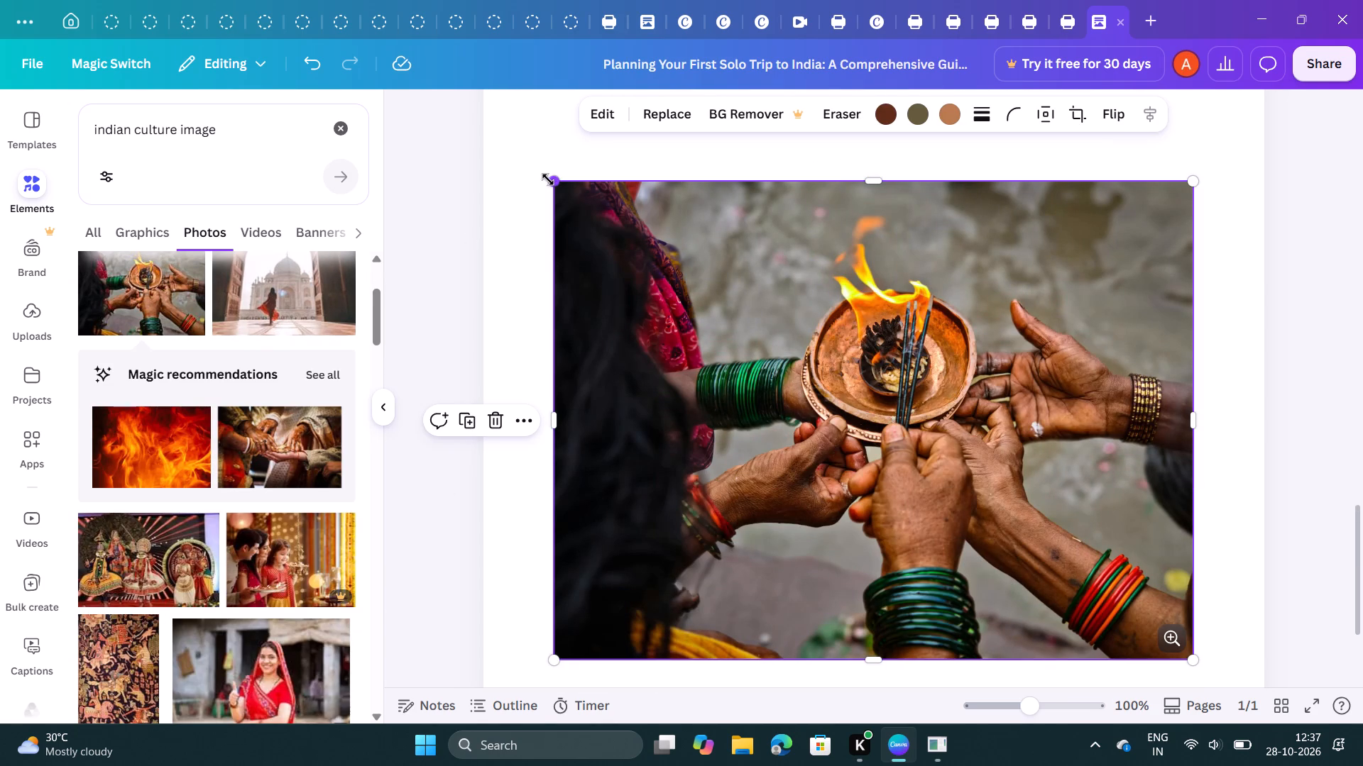
left_click_drag(552, 179, 752, 267)
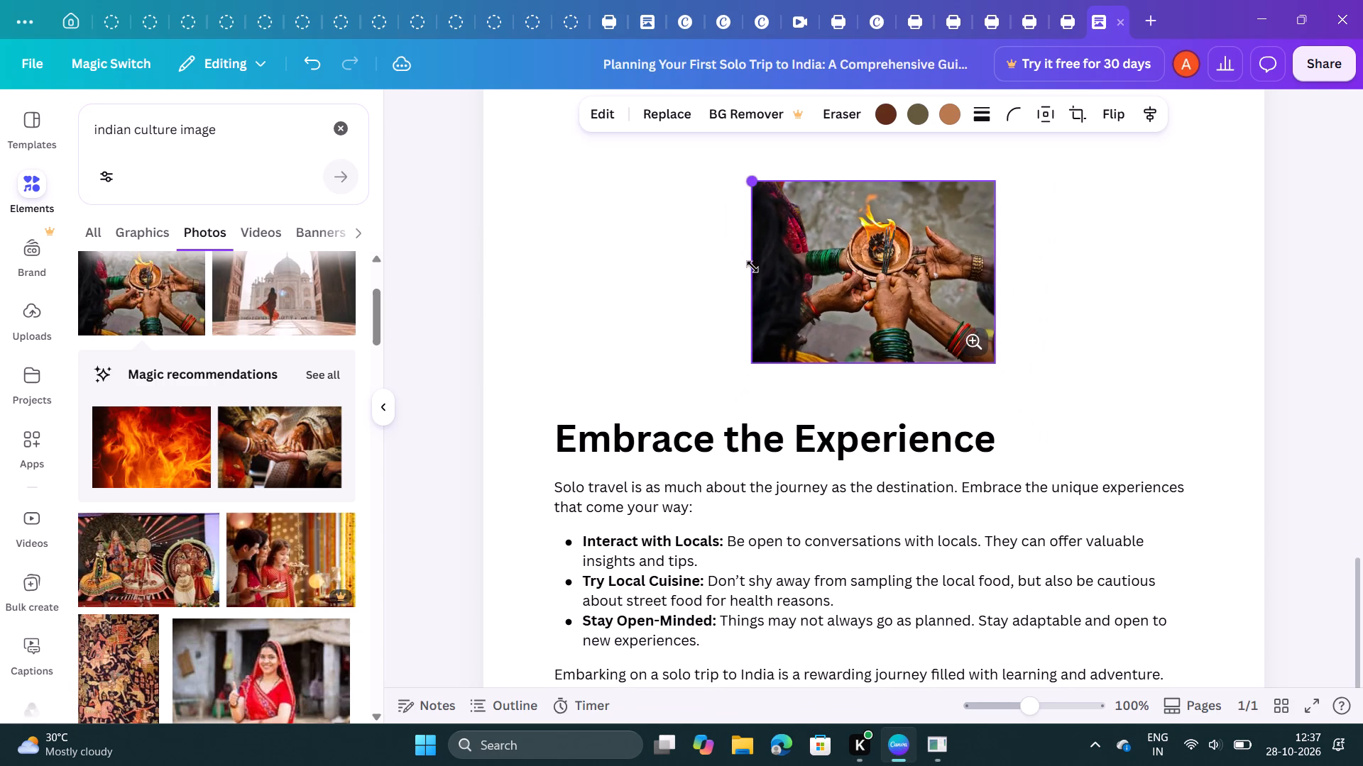
left_click_drag(752, 267, 748, 265)
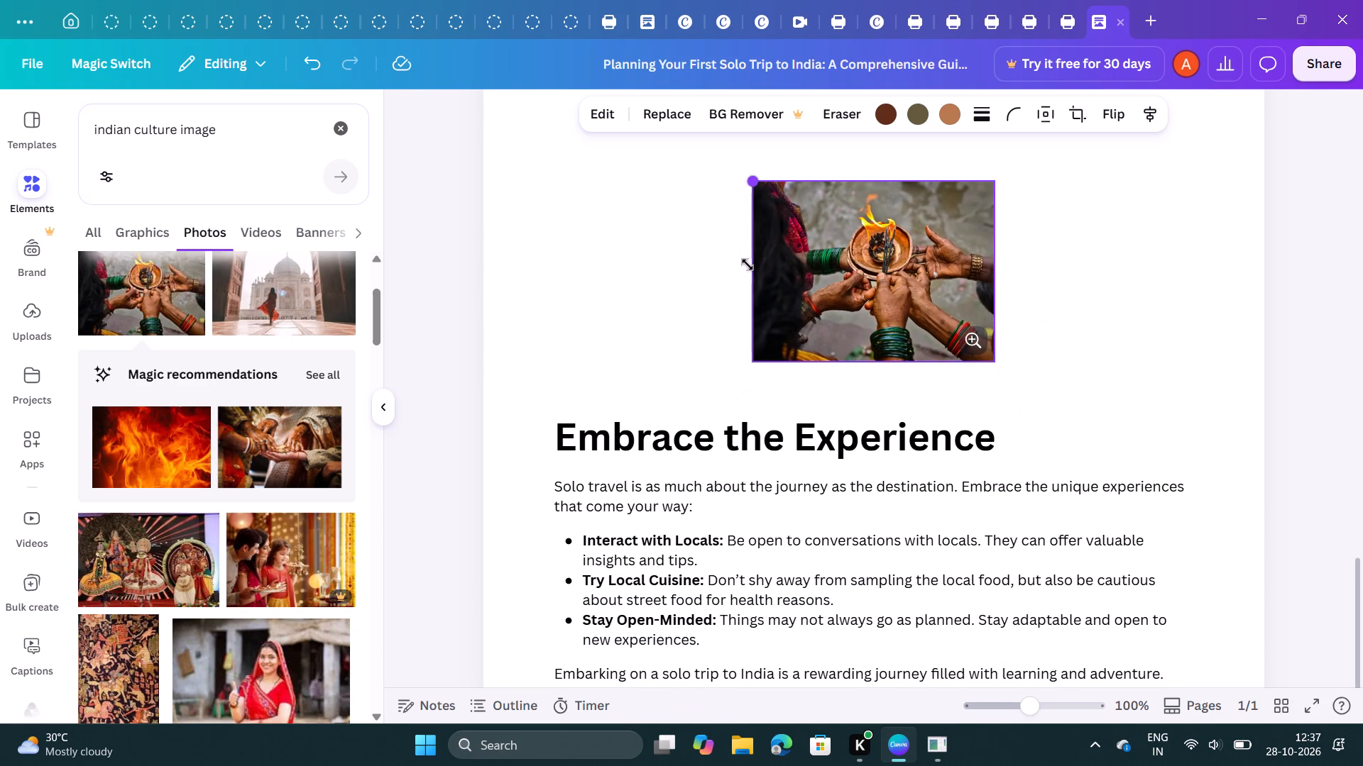
left_click_drag(748, 265, 745, 265)
left_click(601, 288)
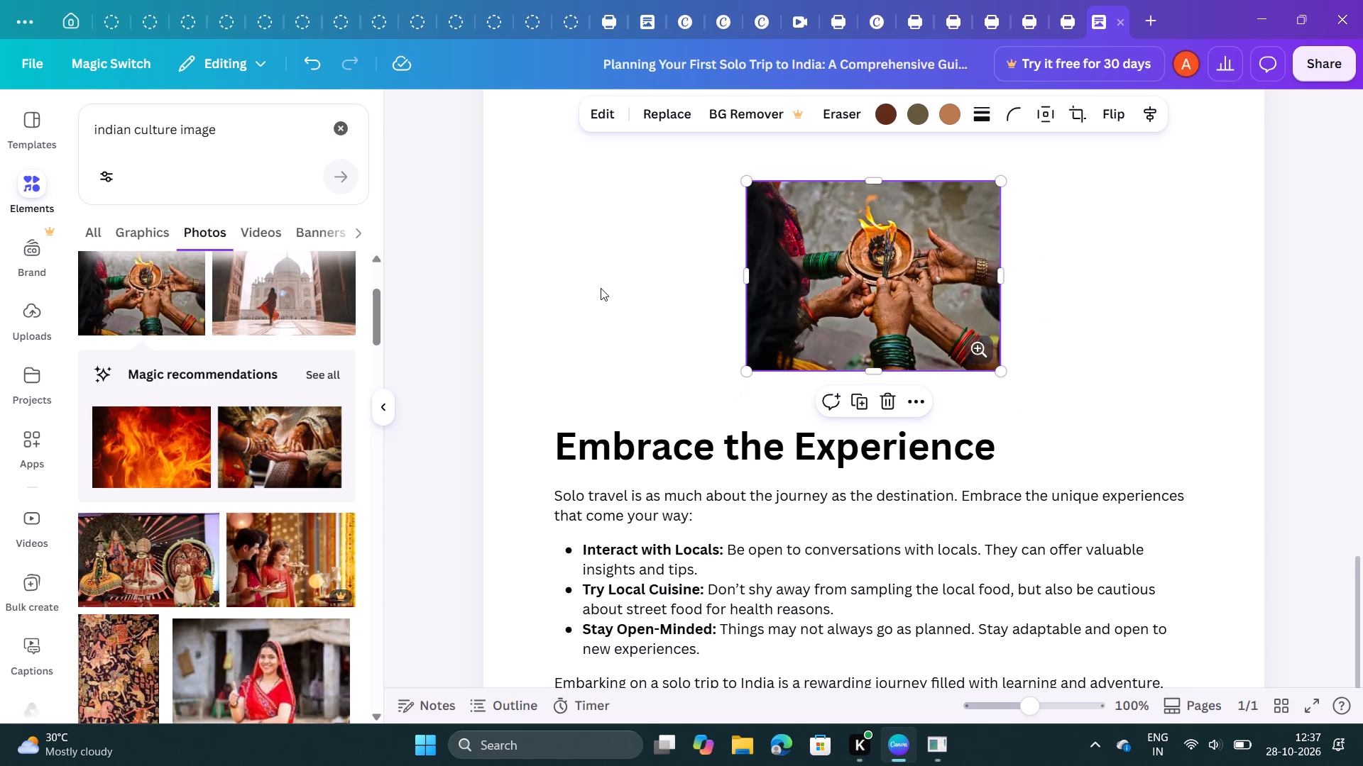
Delete three blank lines above the hands-and-flame photo and the one below it, leaving a single blank line above.
scroll(601, 288, "up", 2)
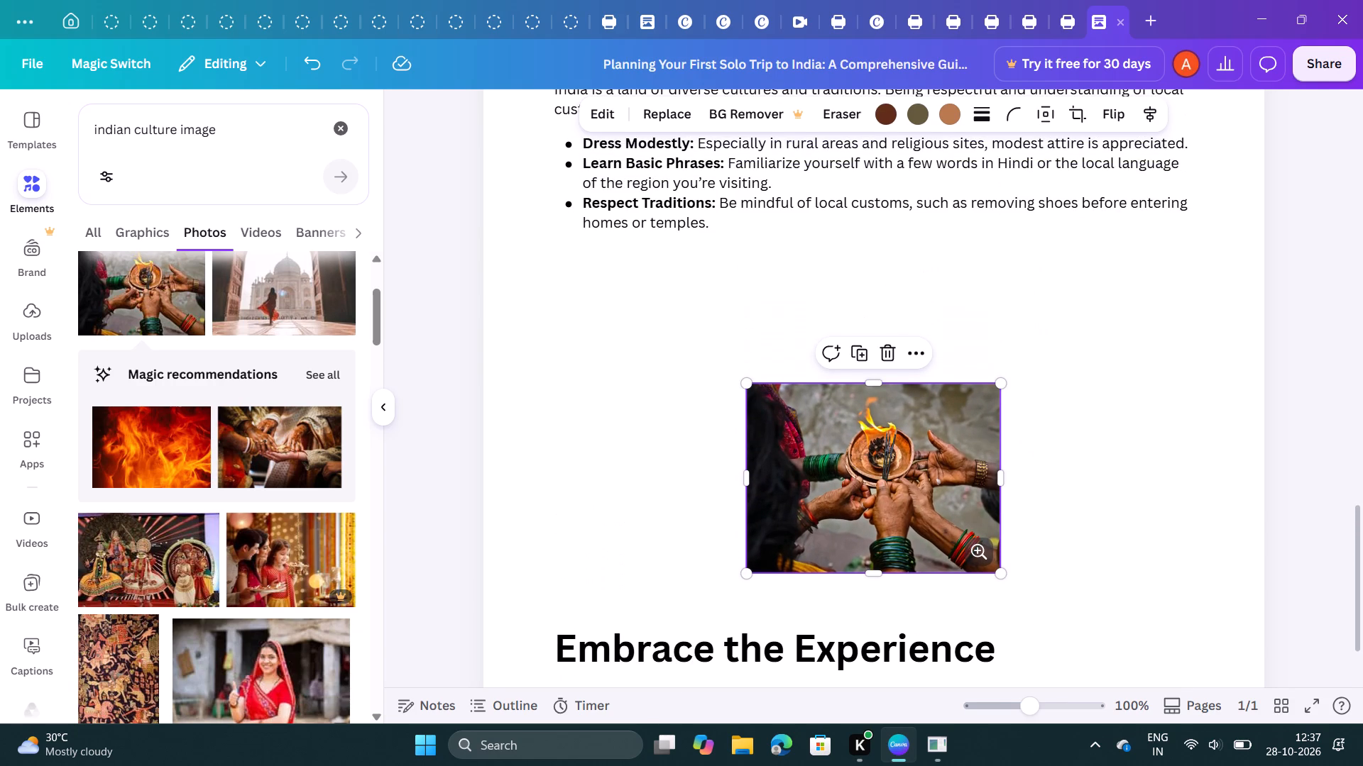
left_click(609, 304)
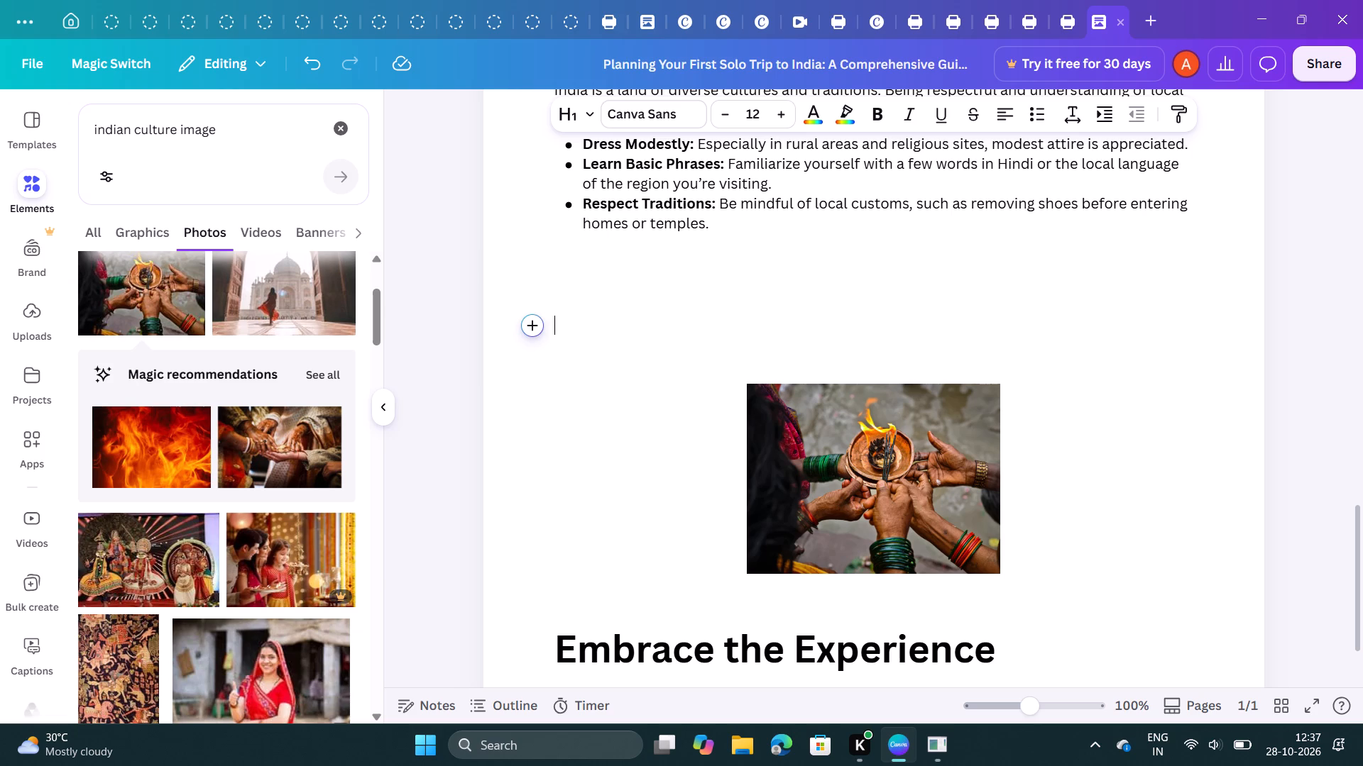
key("BackSpace")
key("BackSpace")
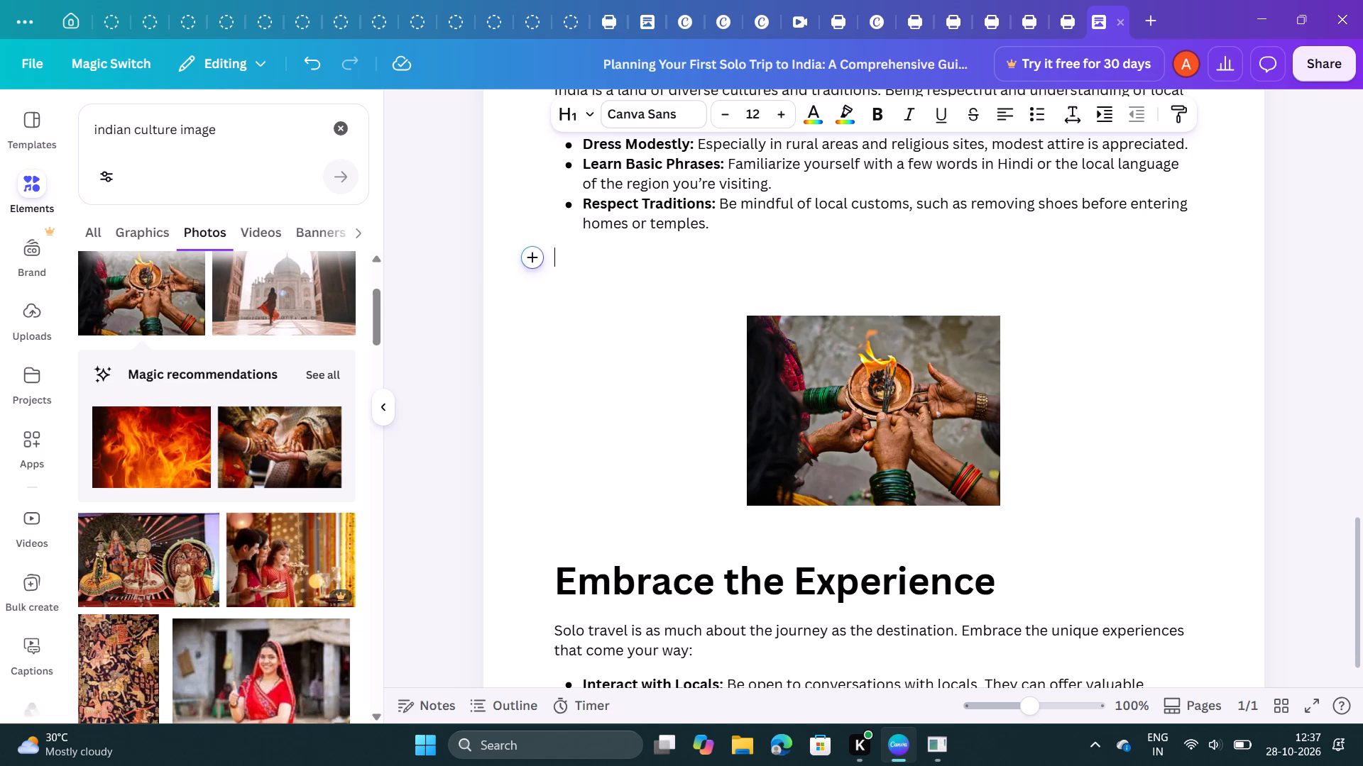
key("BackSpace")
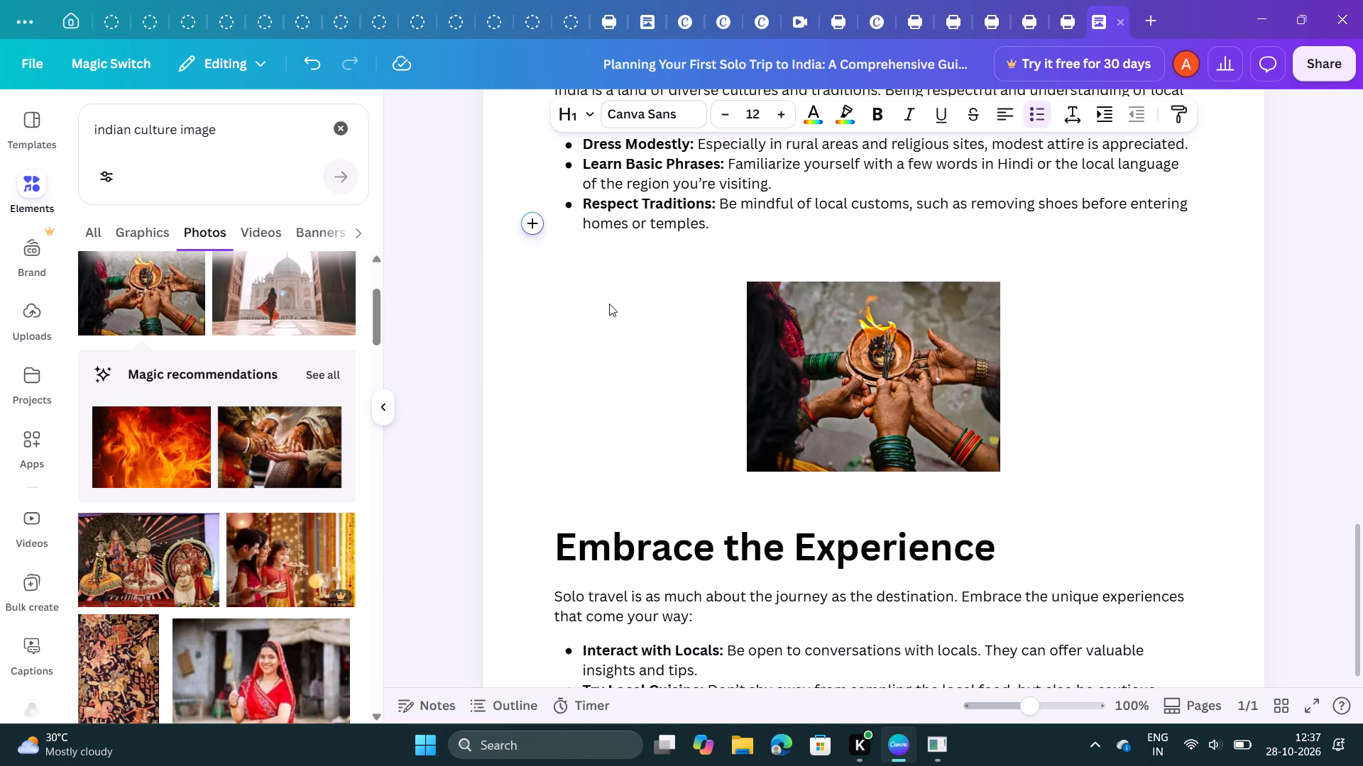
left_click(595, 479)
key("BackSpace")
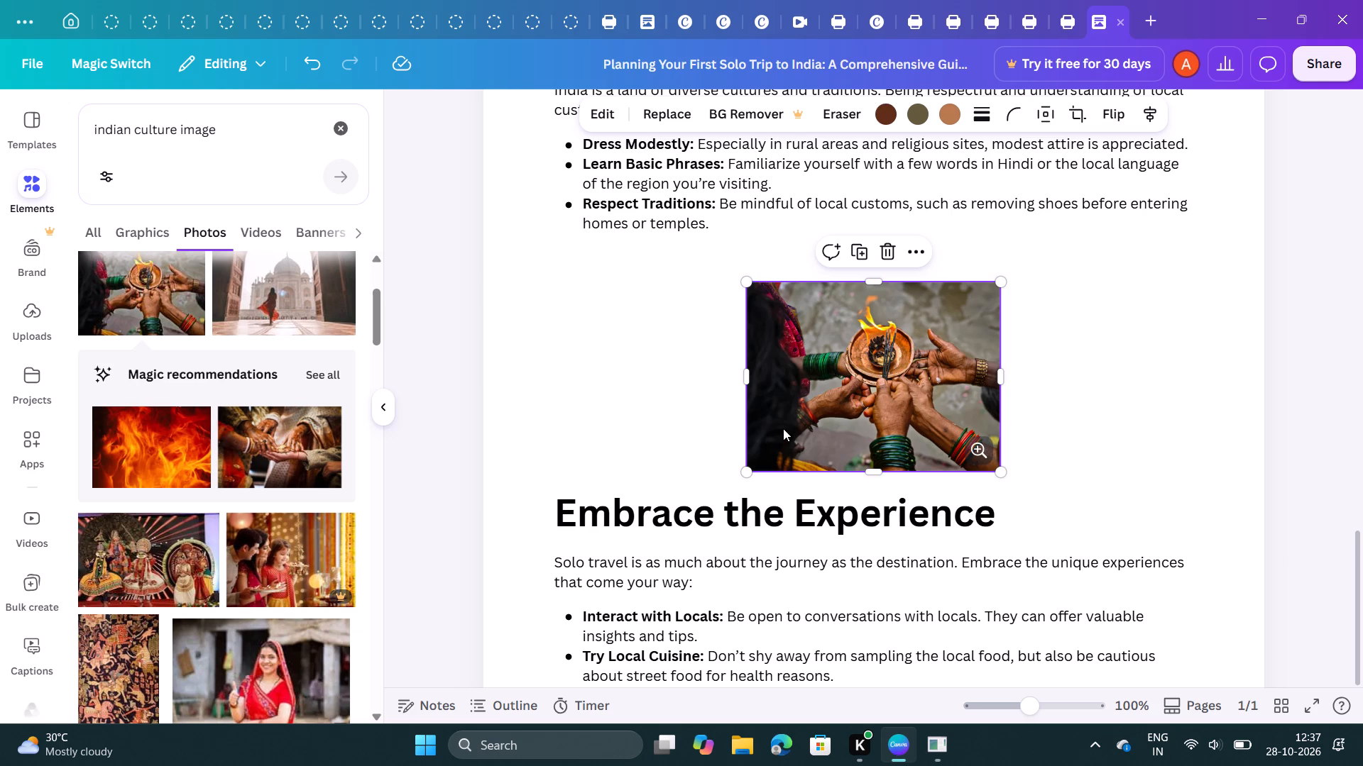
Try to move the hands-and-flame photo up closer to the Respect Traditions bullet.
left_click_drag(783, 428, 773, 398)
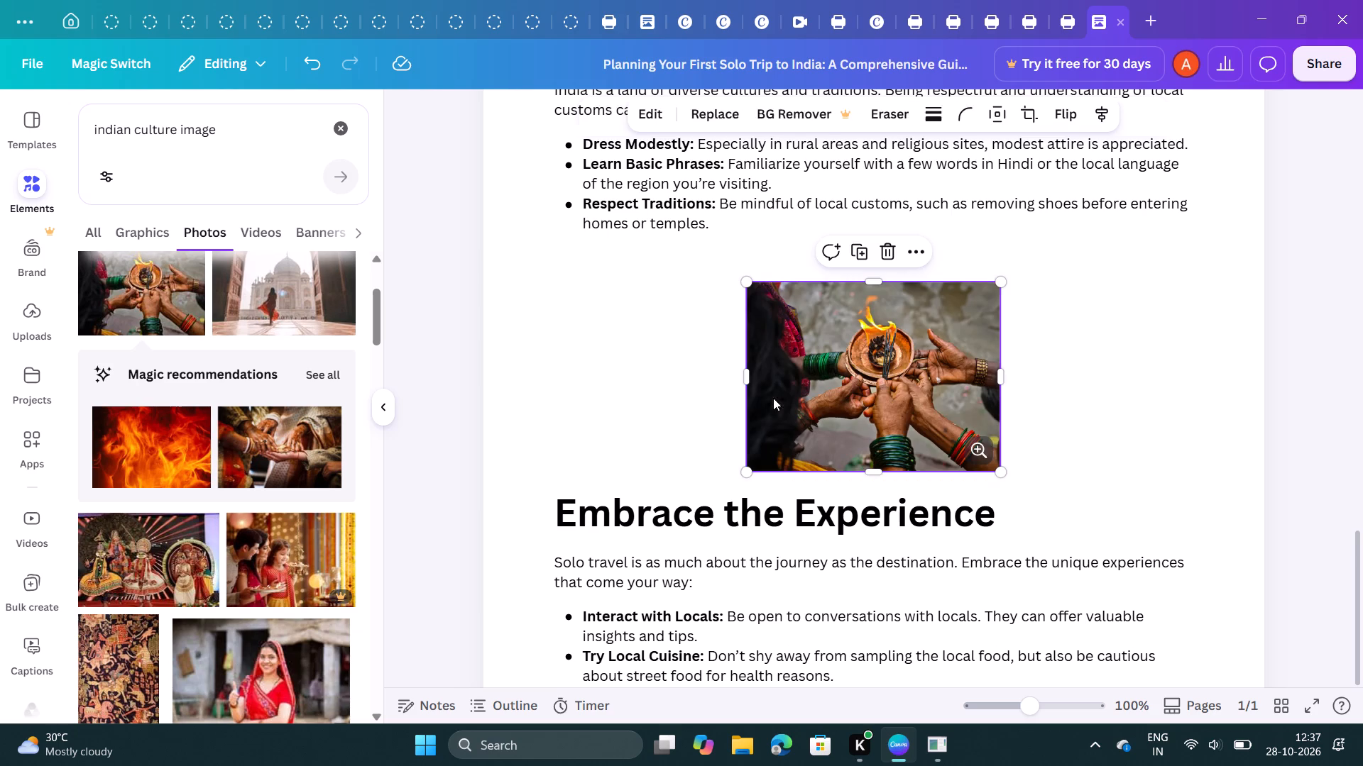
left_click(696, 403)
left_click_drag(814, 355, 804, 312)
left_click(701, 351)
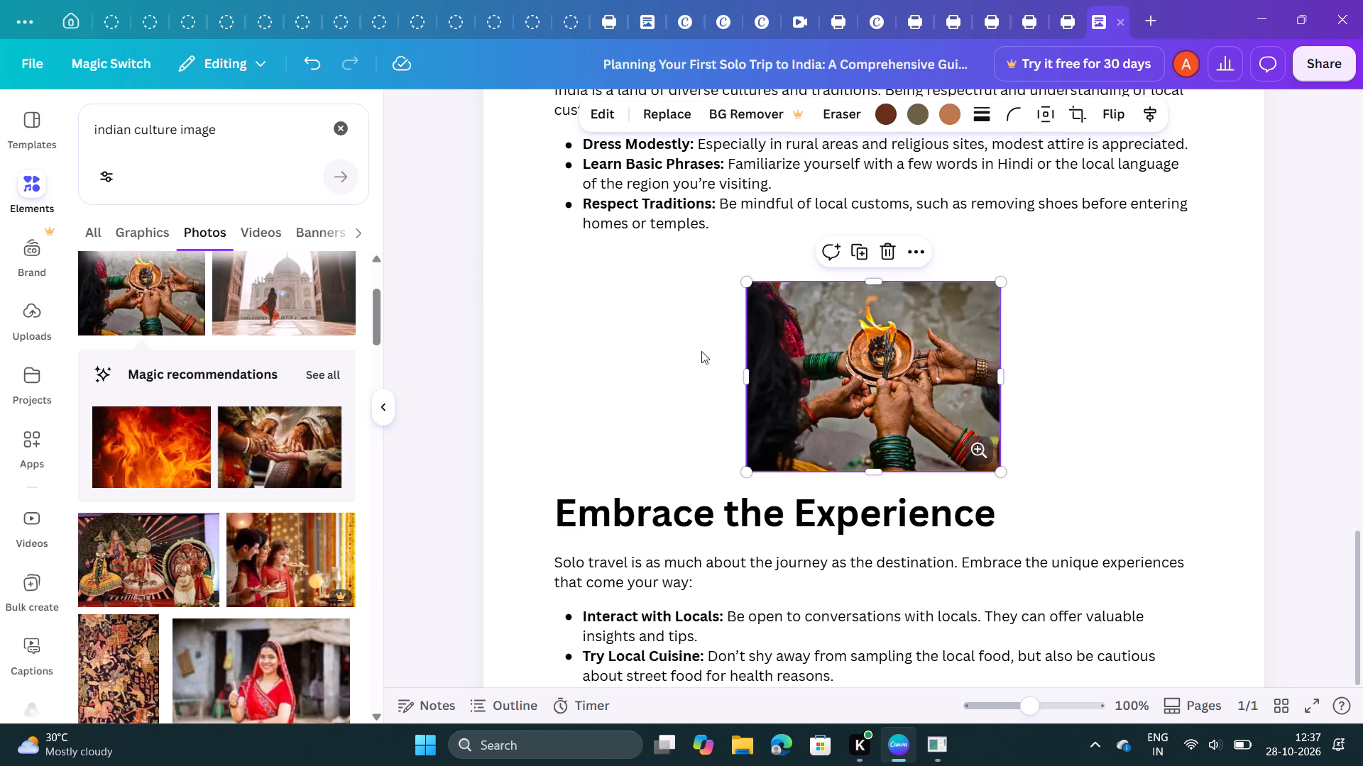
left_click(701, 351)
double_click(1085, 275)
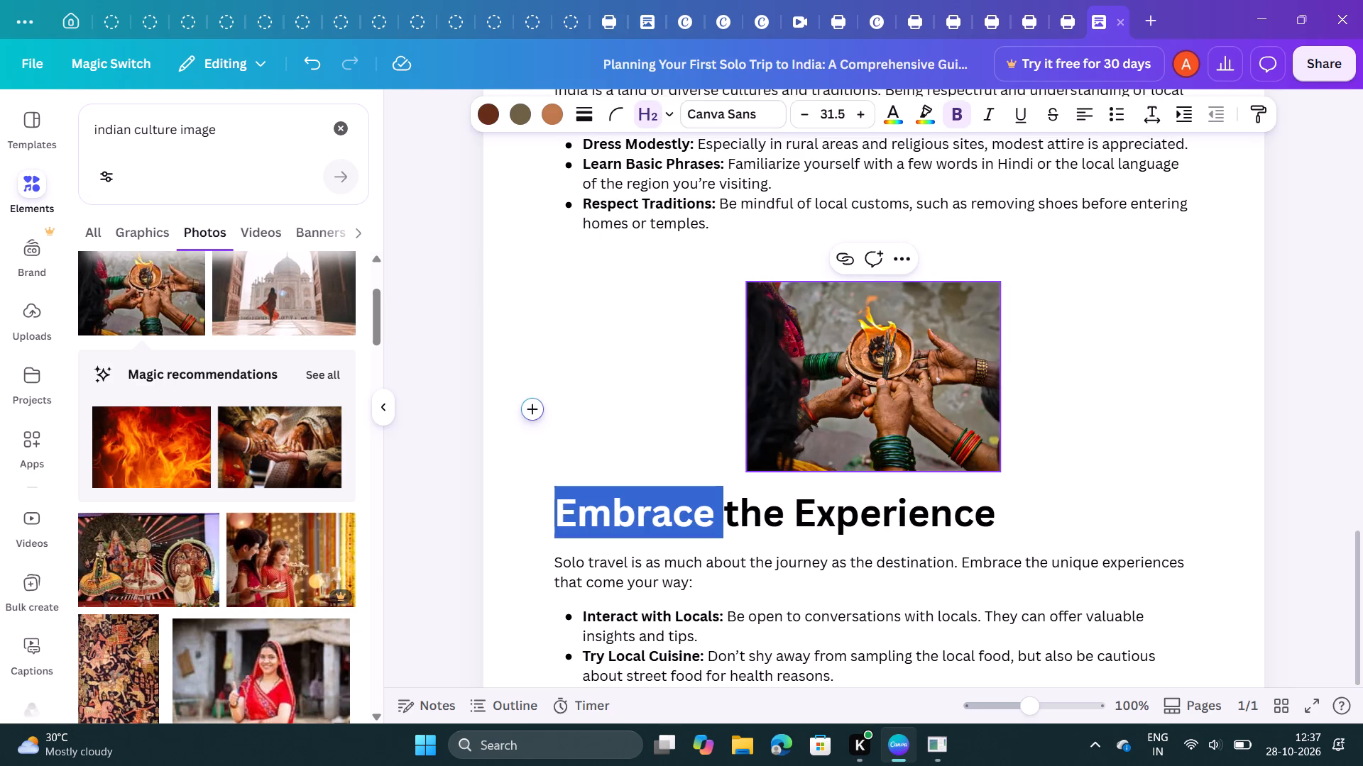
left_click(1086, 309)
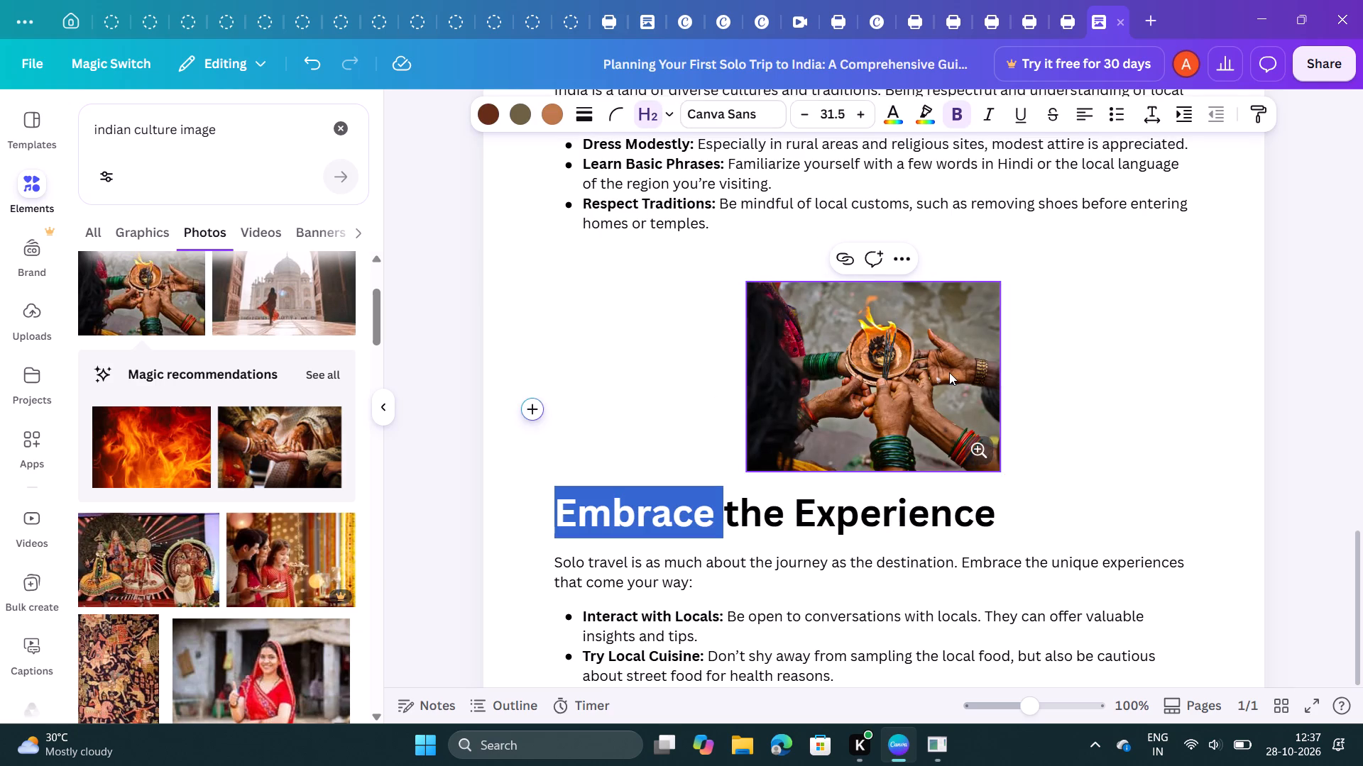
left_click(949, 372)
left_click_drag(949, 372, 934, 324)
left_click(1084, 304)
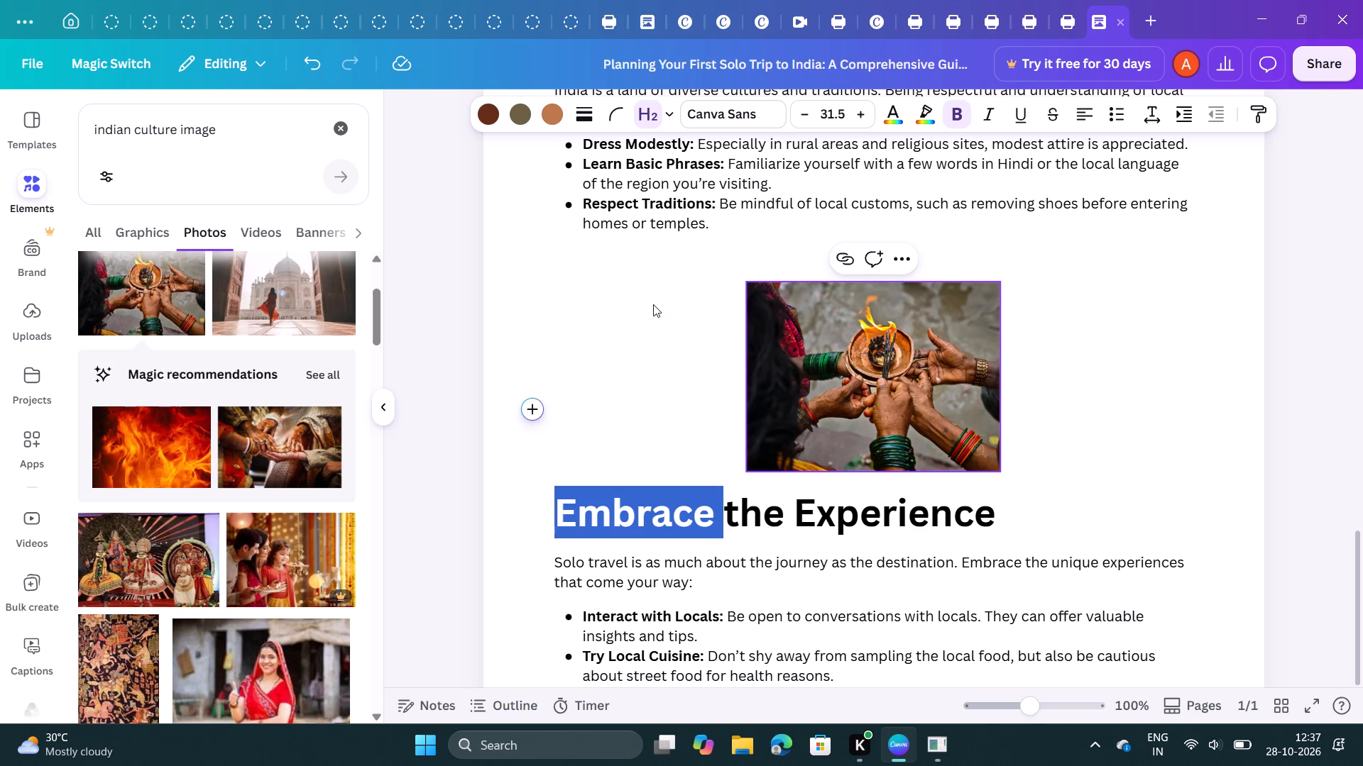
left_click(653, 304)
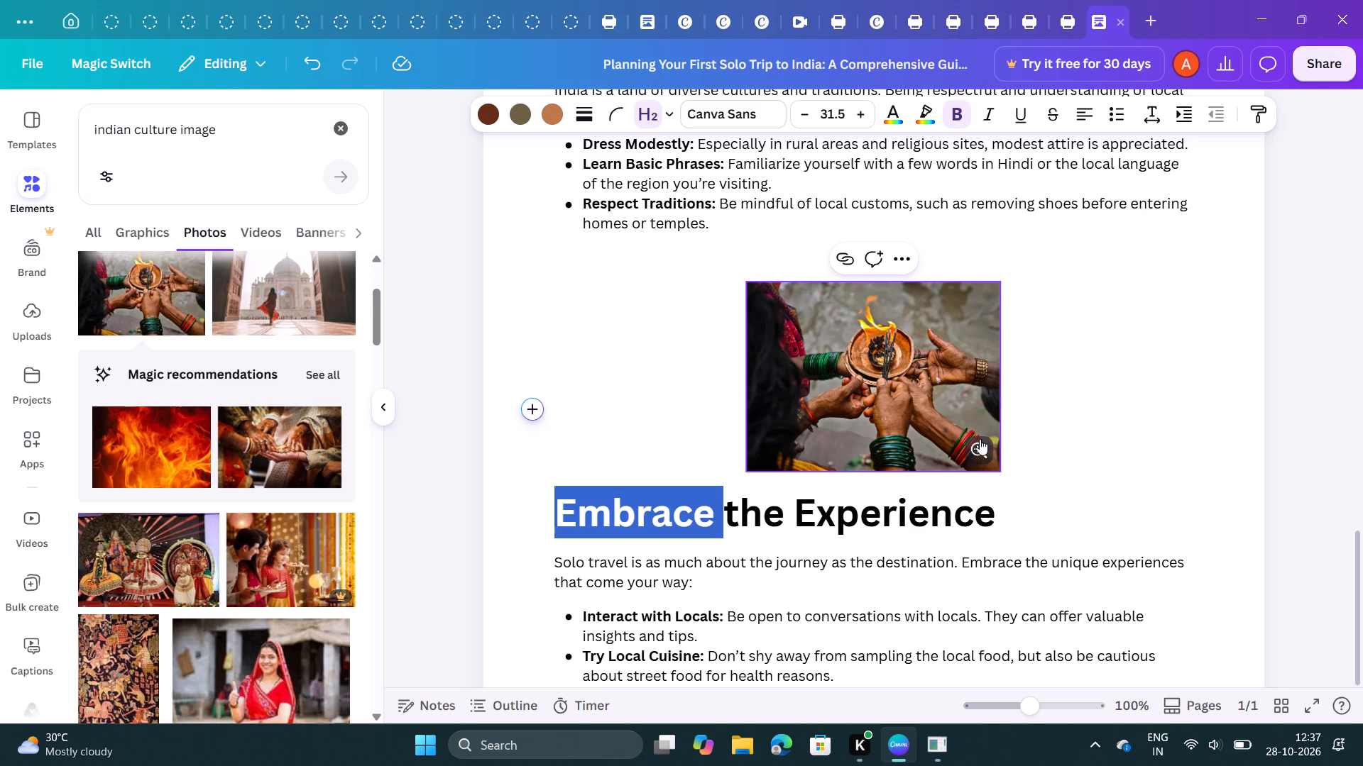
View the hands-and-flame photo enlarged, then return to the document.
left_click(980, 440)
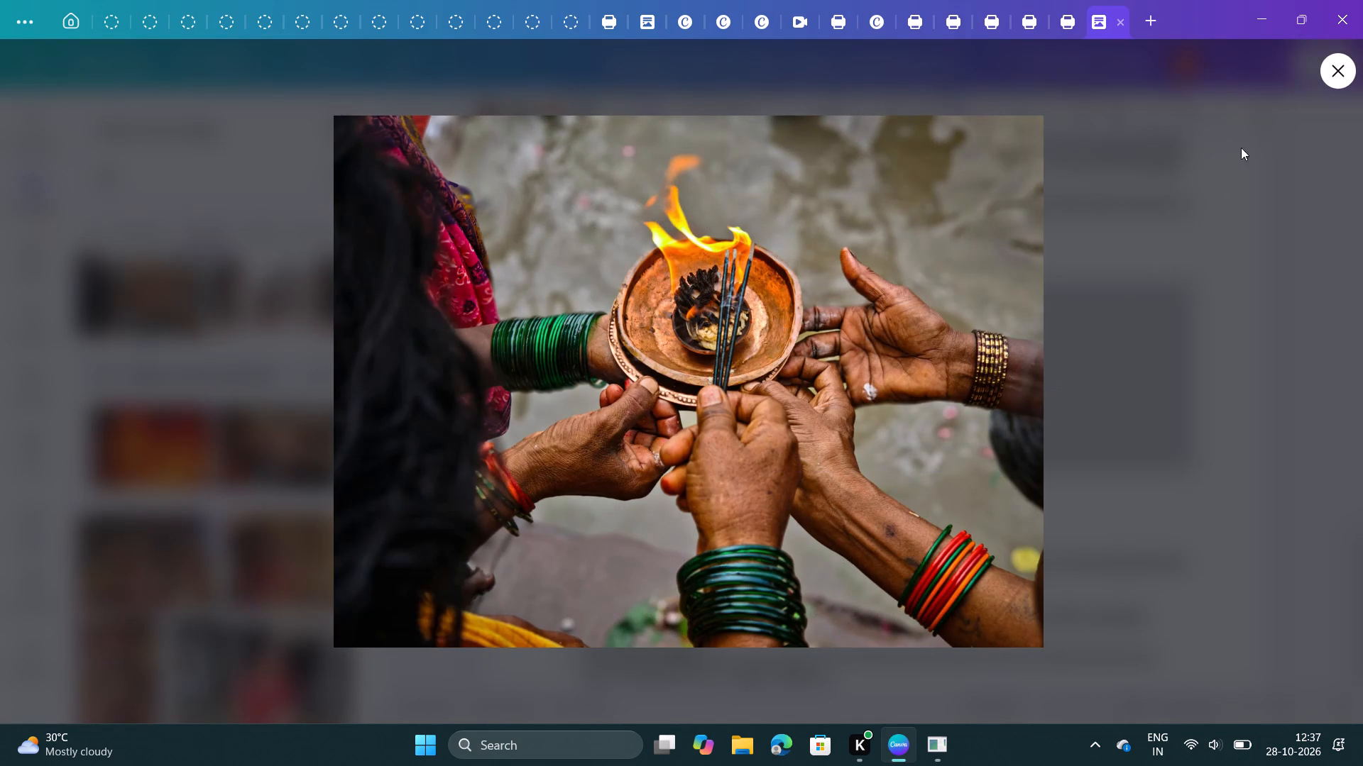
left_click(1342, 65)
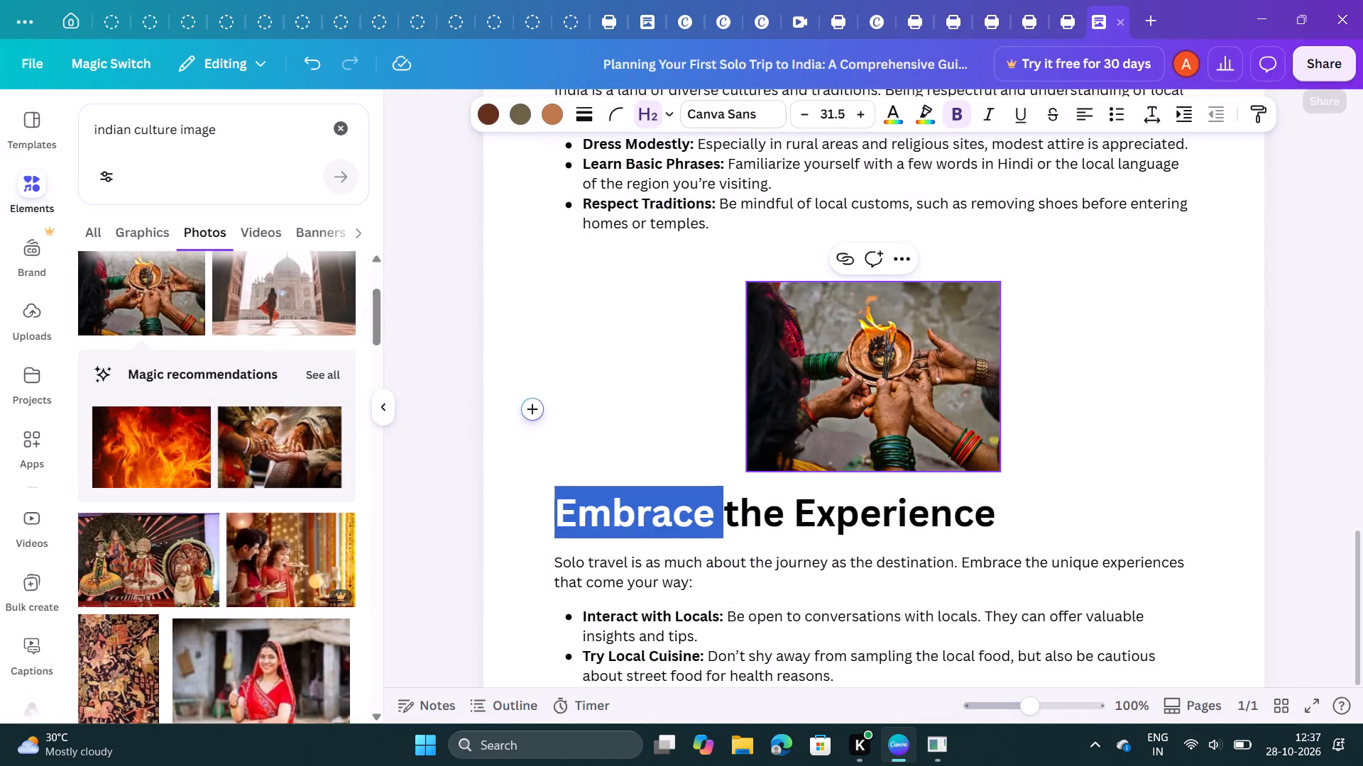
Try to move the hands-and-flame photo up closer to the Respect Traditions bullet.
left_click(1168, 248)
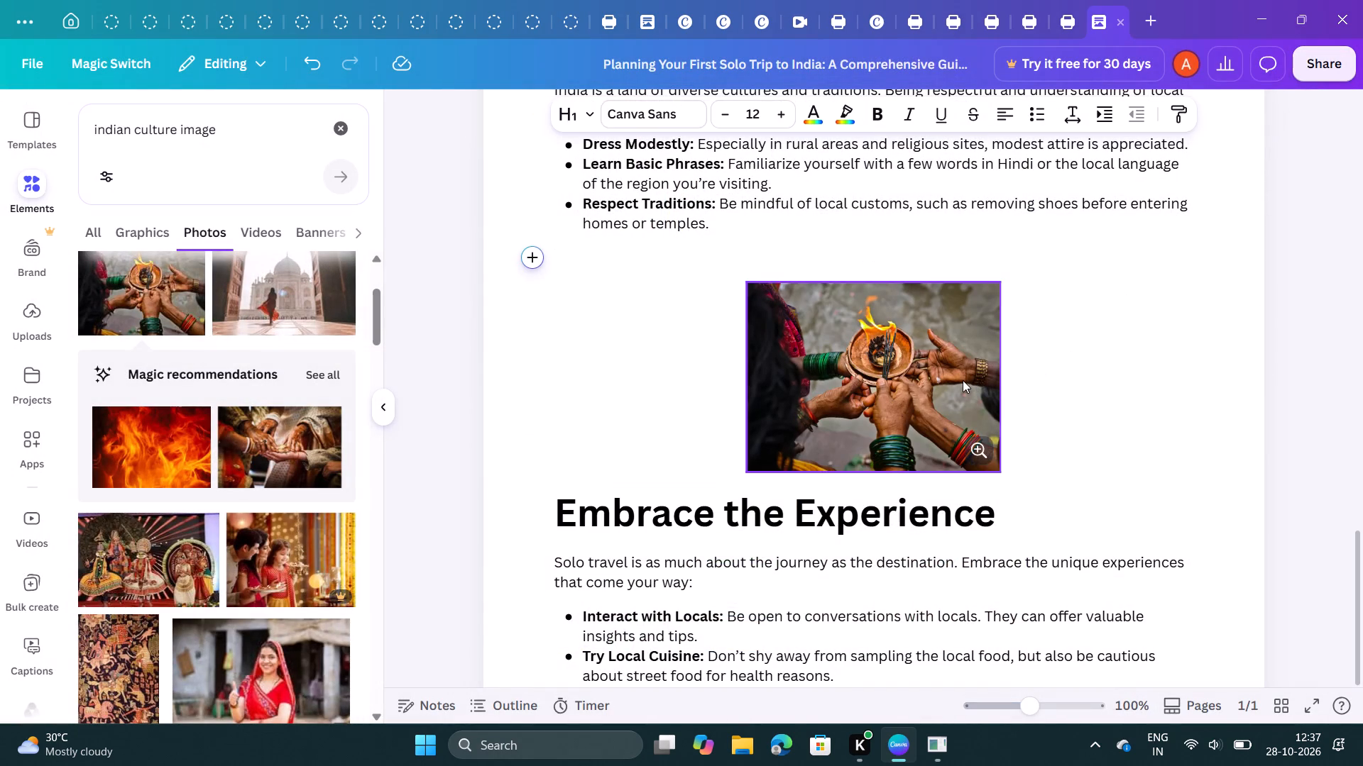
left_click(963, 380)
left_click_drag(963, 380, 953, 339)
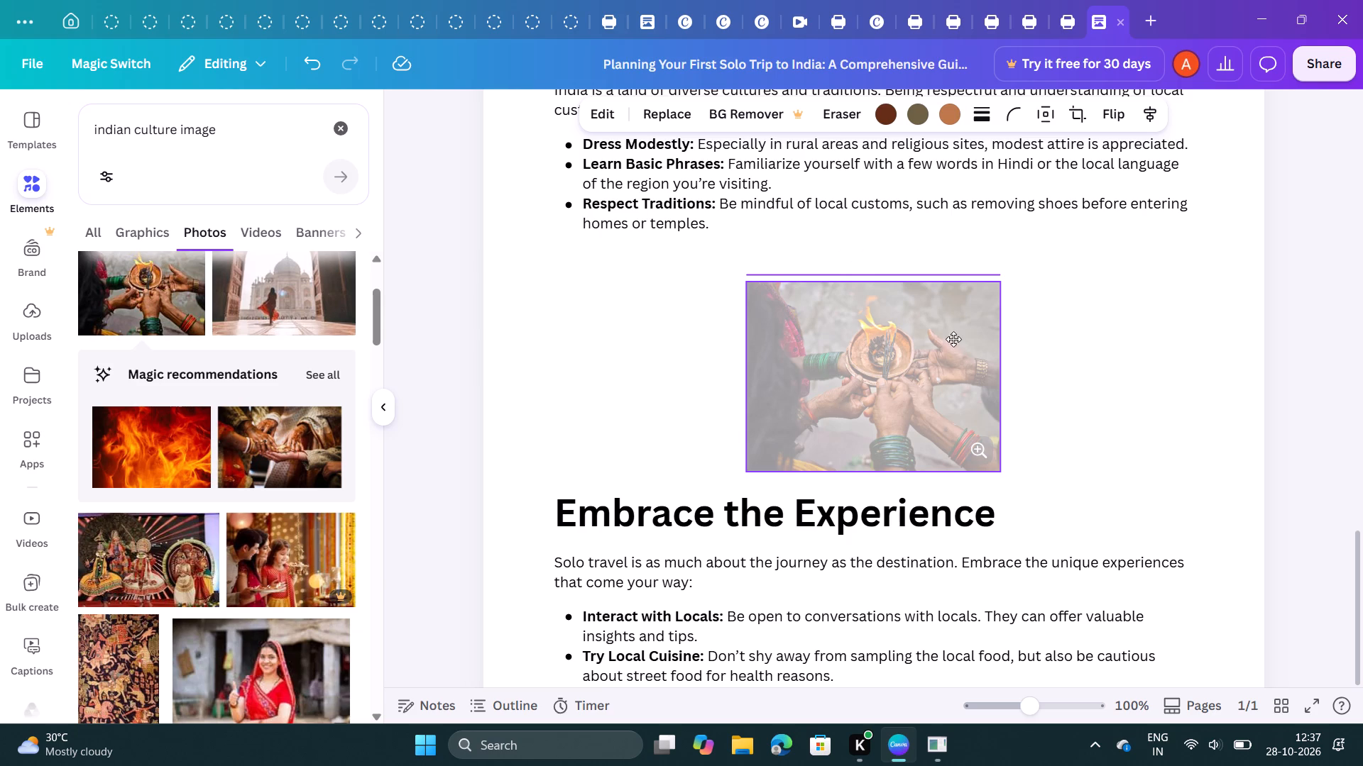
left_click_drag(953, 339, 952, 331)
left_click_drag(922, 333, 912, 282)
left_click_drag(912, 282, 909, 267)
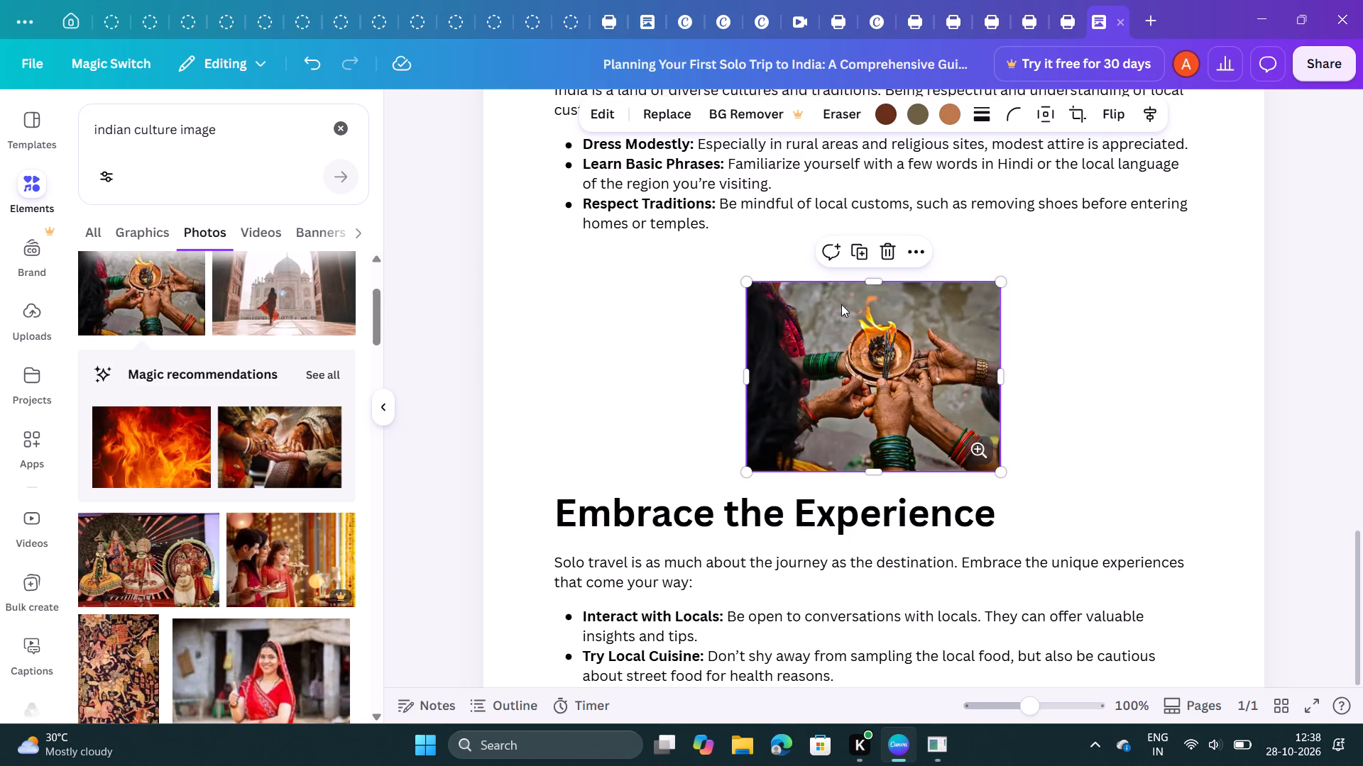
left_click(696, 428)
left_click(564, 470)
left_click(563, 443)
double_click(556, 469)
Enlarge the hands-and-flame photo slightly, to a little under half of the text width.
left_click_drag(1002, 277, 1014, 256)
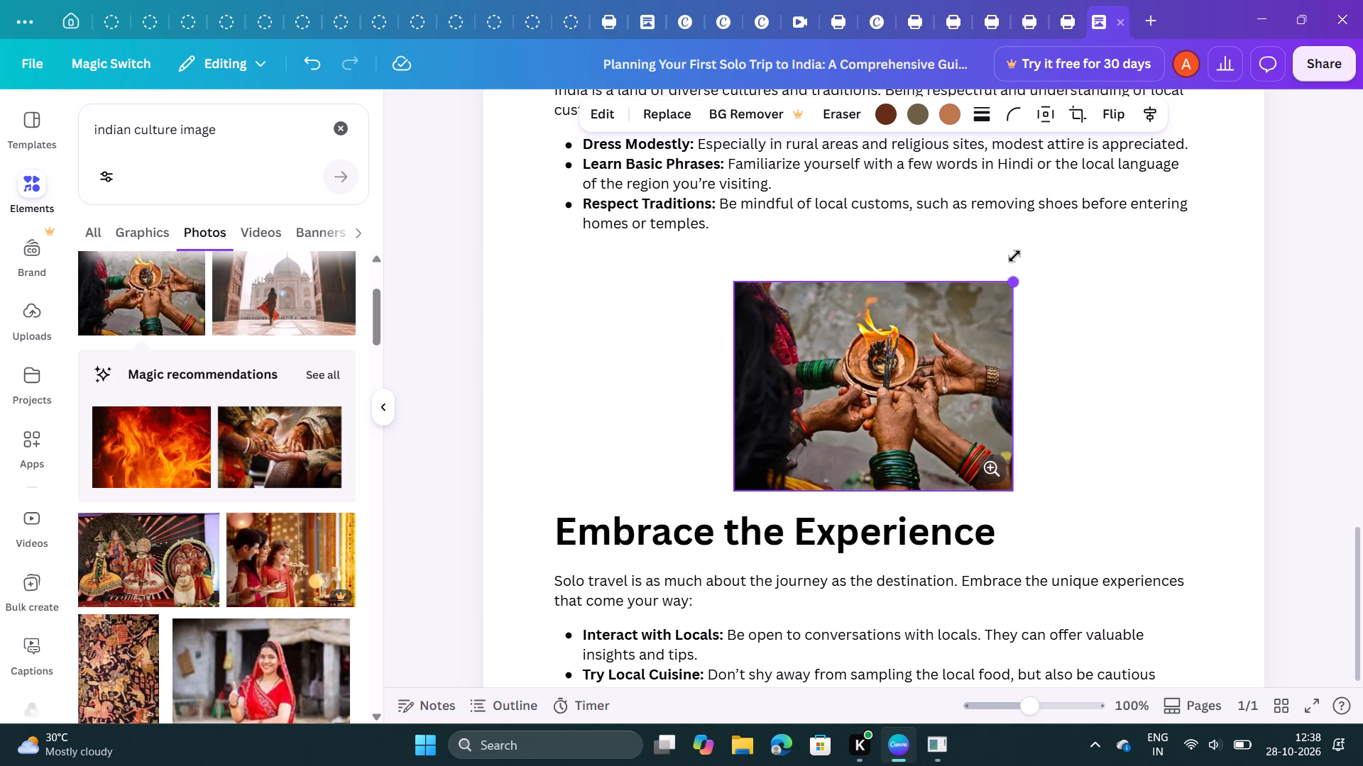
left_click_drag(1014, 256, 1014, 255)
left_click(1059, 262)
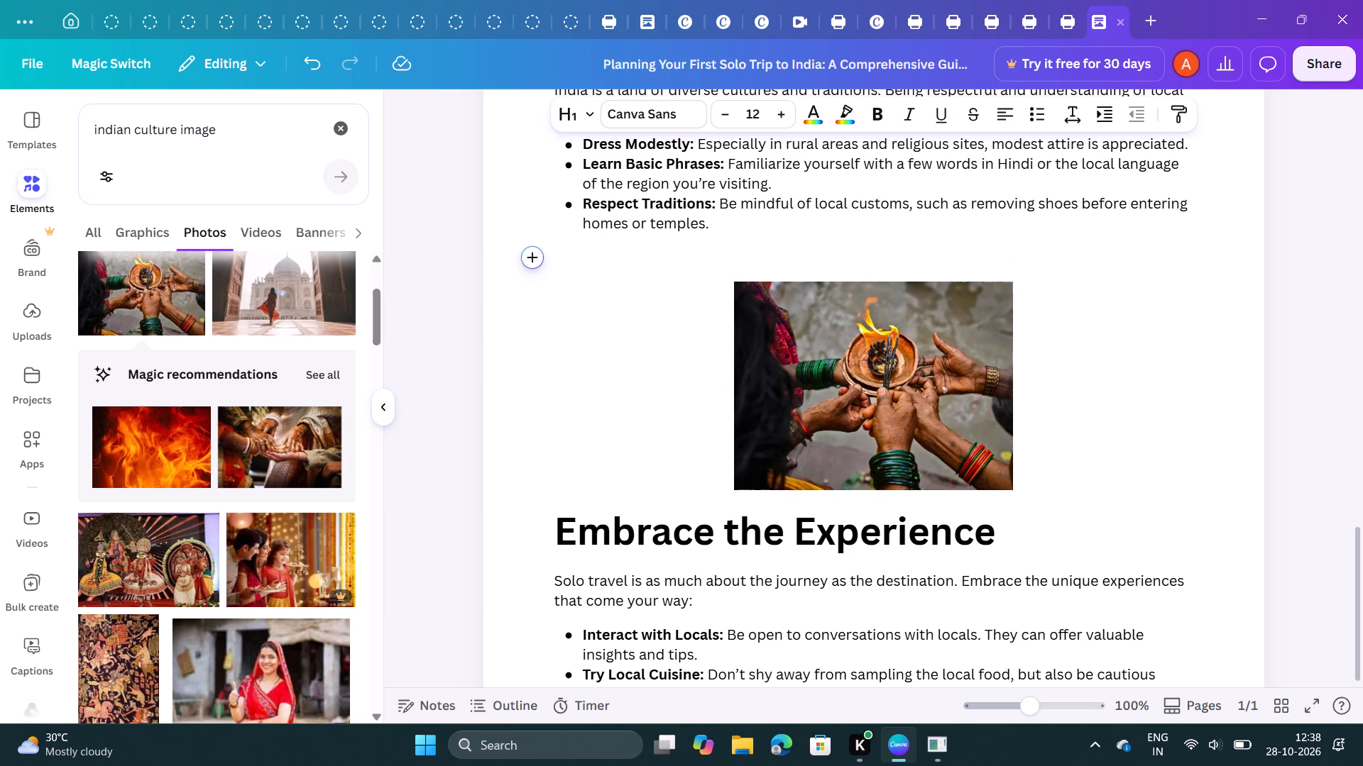
Delete the blank line between the Respect Traditions bullet and the hands-and-flame photo, keeping the full stop after "homes or temples".
left_click(728, 227)
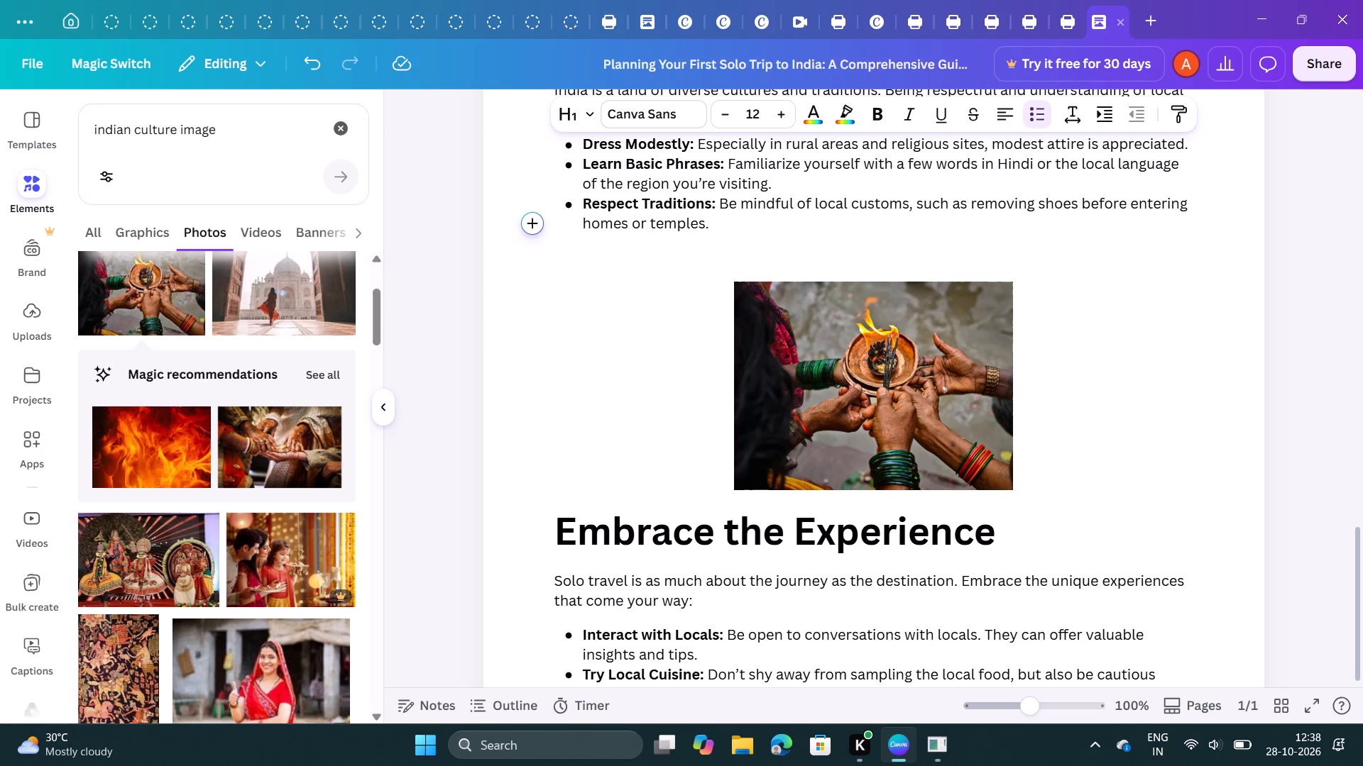
left_click(734, 227)
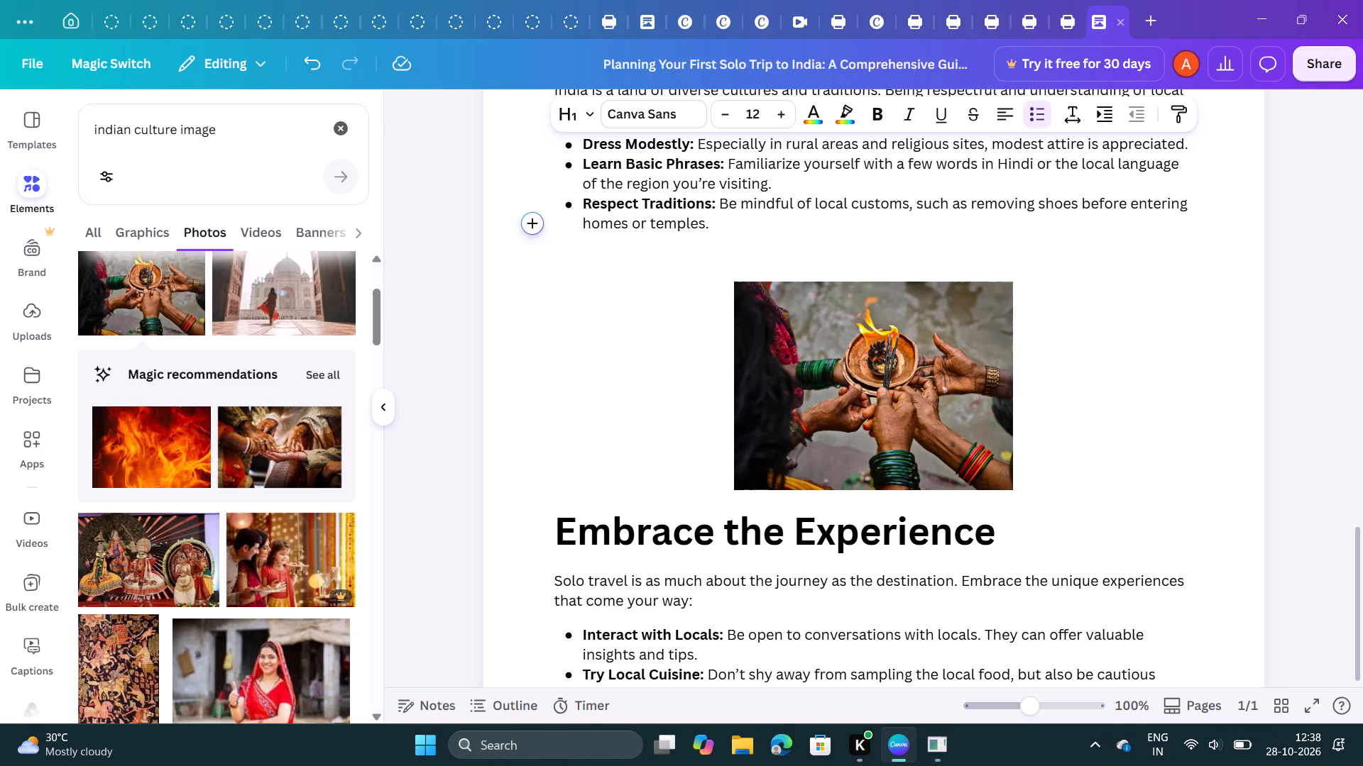
left_click(610, 264)
key("BackSpace")
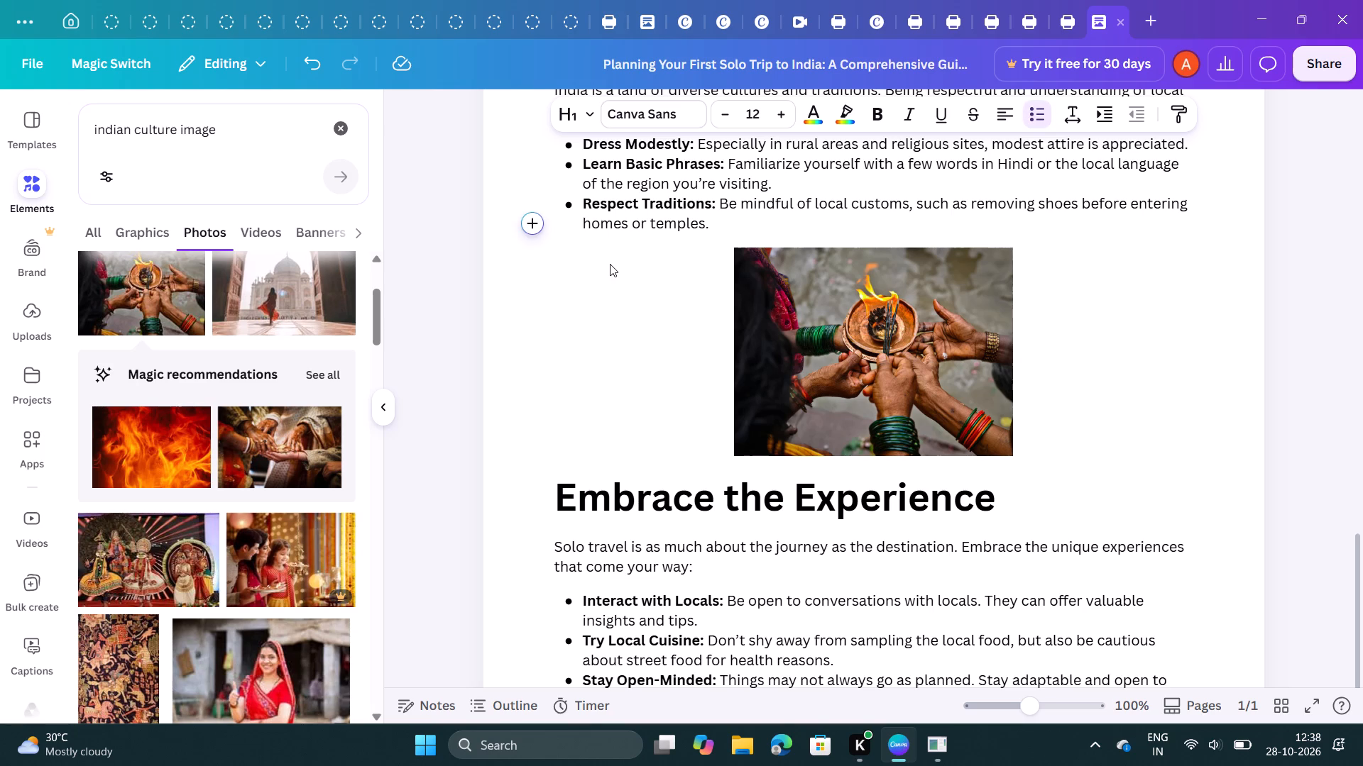
key("BackSpace")
key("period")
left_click(1102, 385)
Review the layout of the lower sections, from the budget bullets through the hands-and-flame photo to the closing paragraph.
scroll(1102, 385, "down", 1)
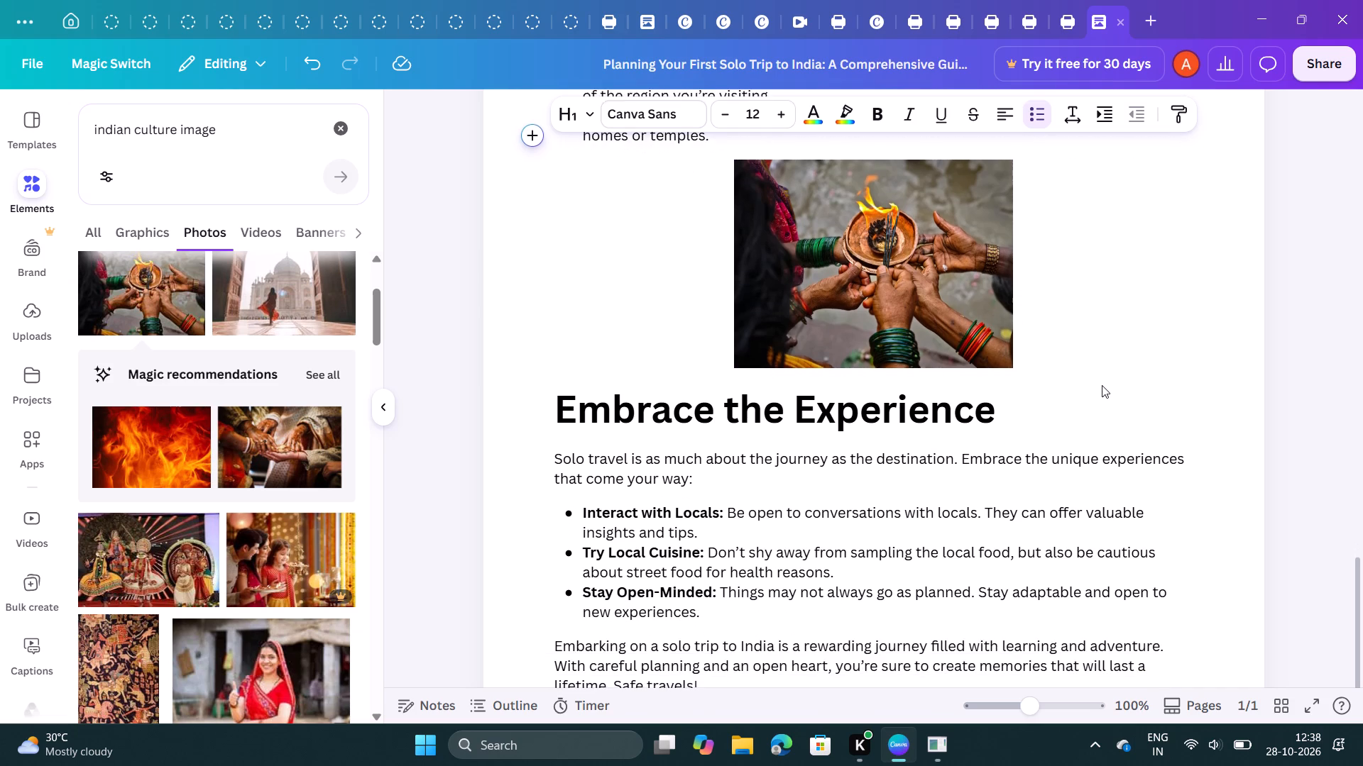
scroll(1102, 385, "down", 3)
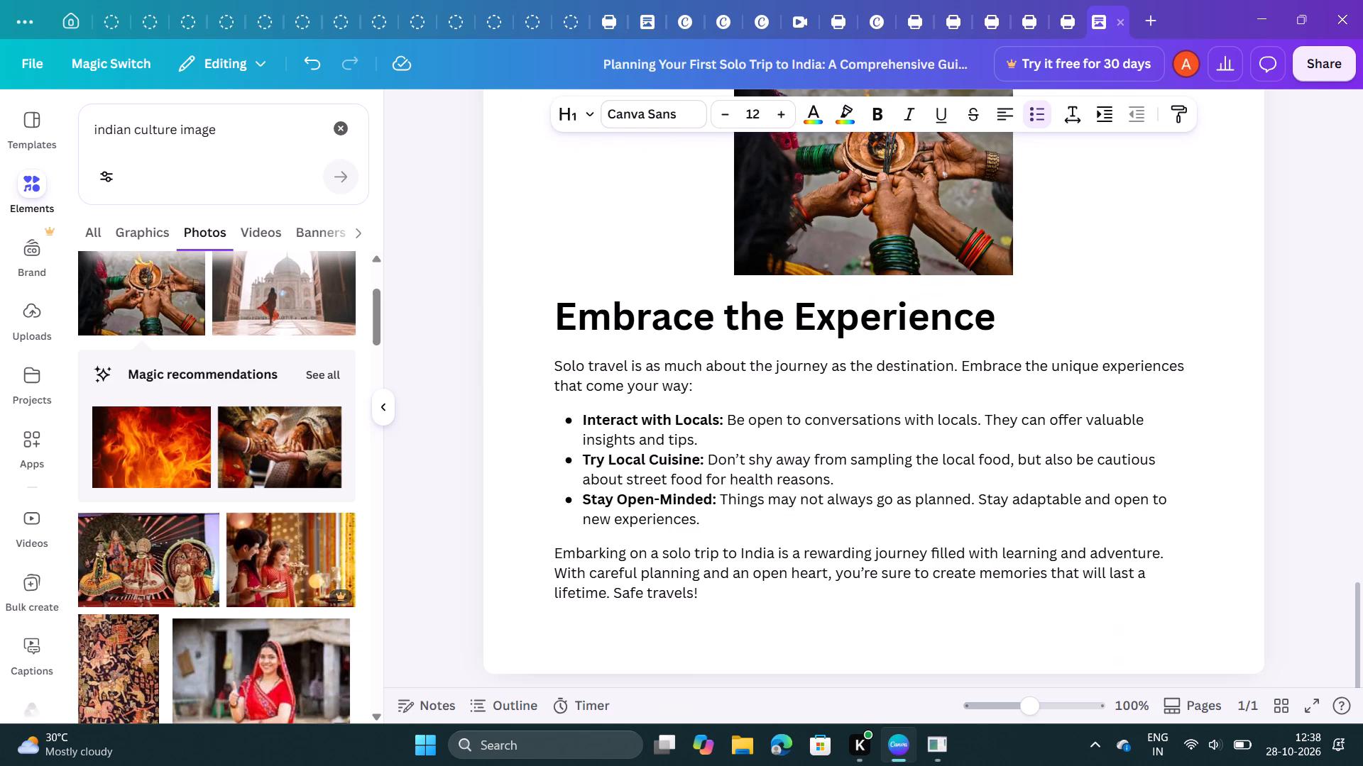
scroll(1102, 385, "up", 4)
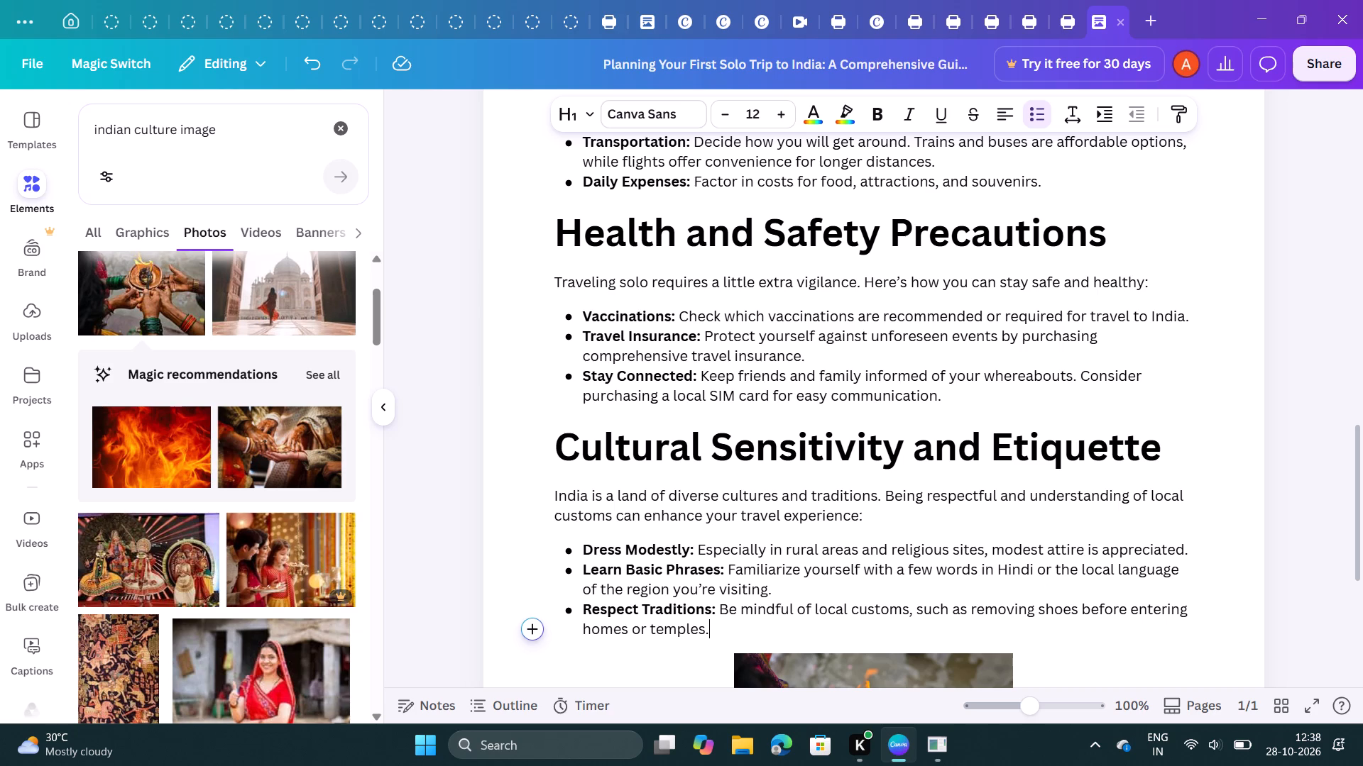
scroll(1102, 385, "up", 1)
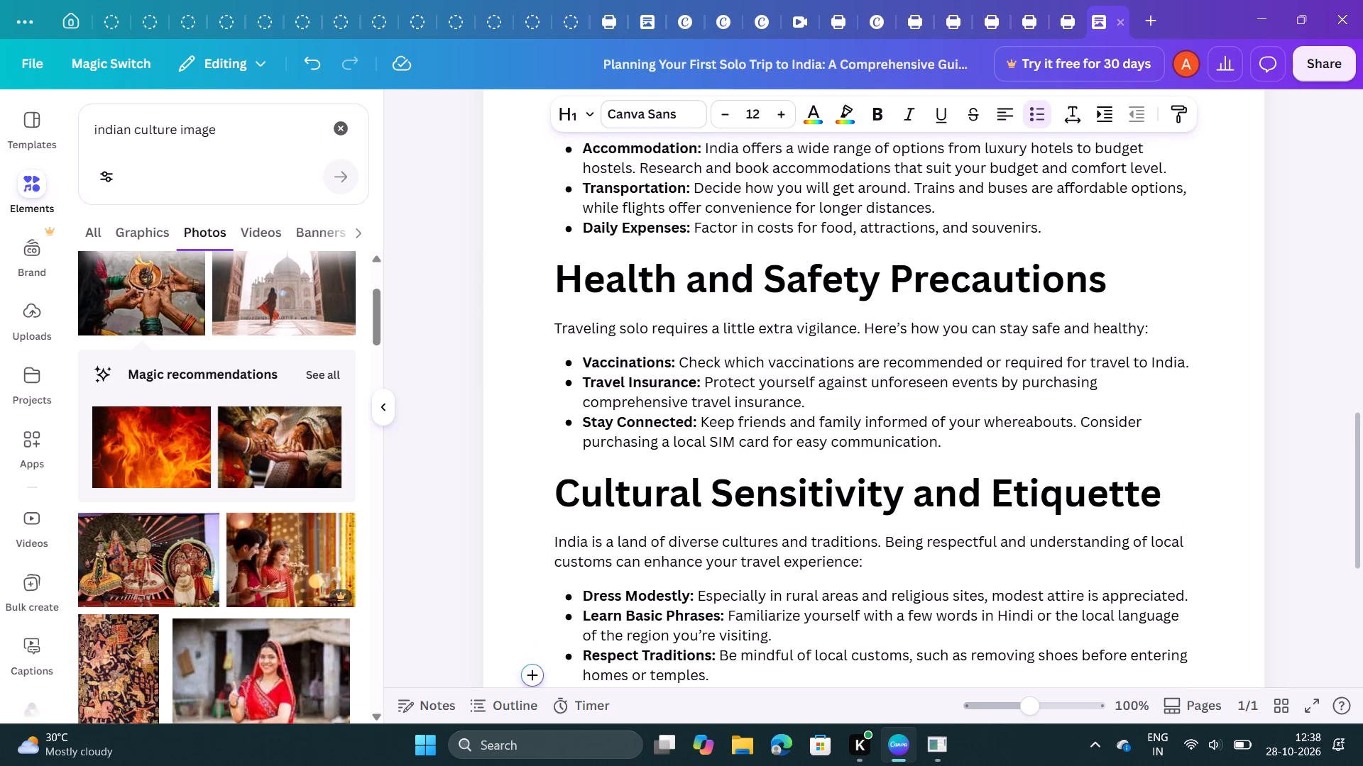
scroll(1102, 385, "up", 2)
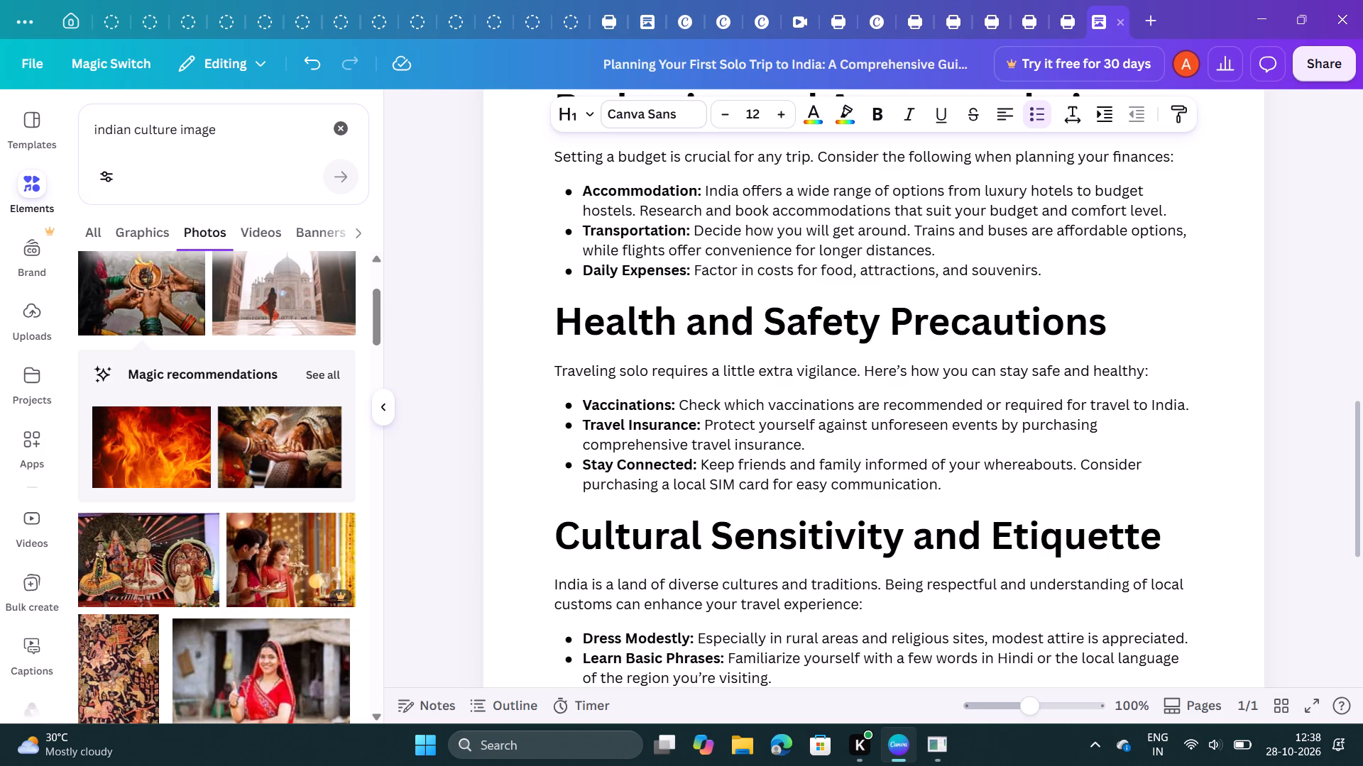
scroll(1102, 385, "down", 5)
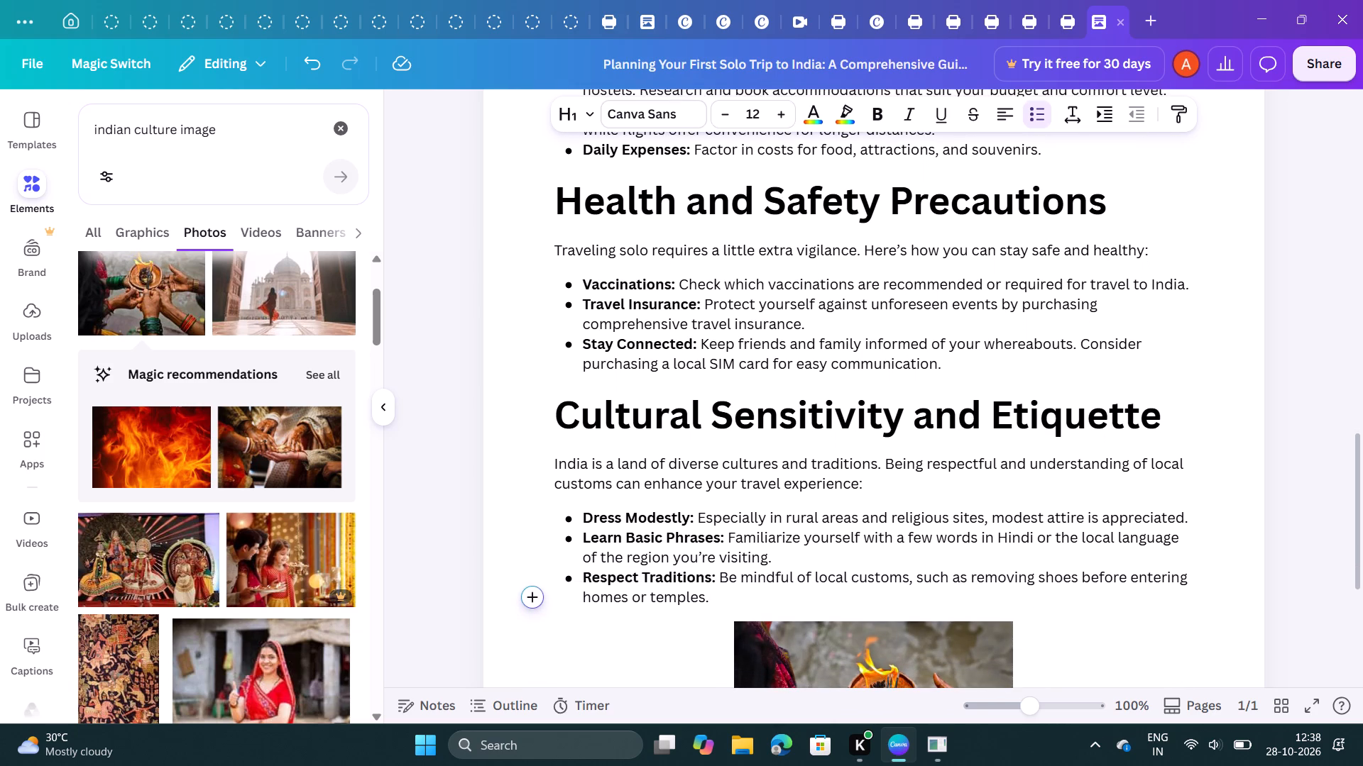
scroll(1102, 385, "down", 2)
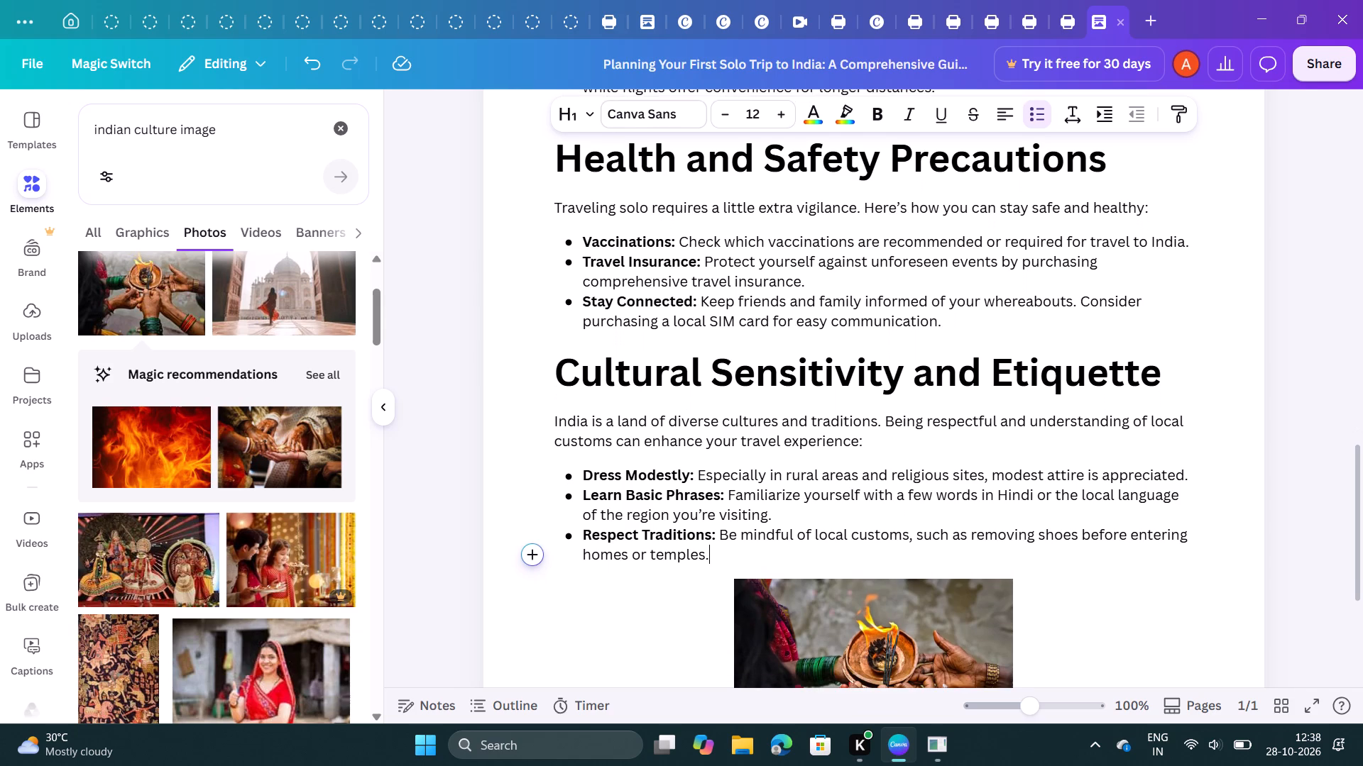
scroll(1102, 385, "down", 2)
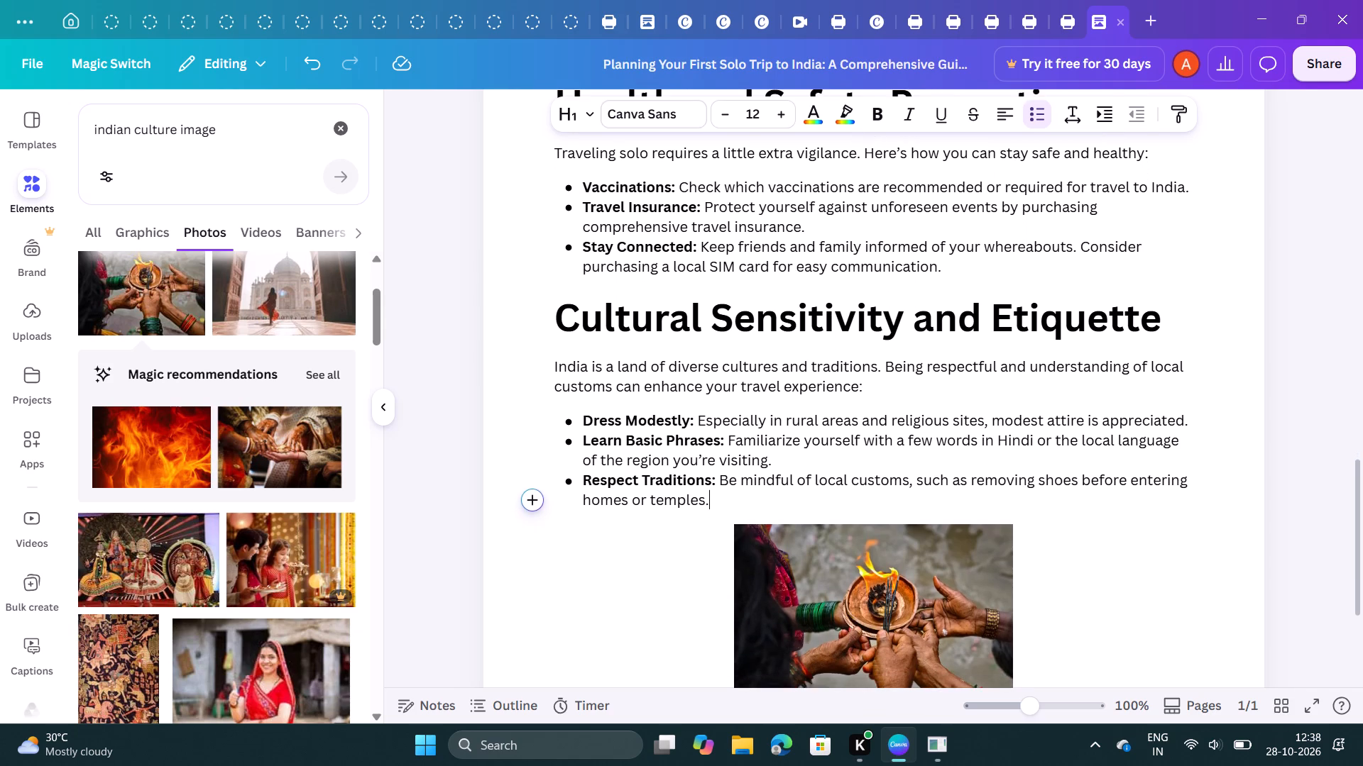
scroll(1102, 385, "down", 2)
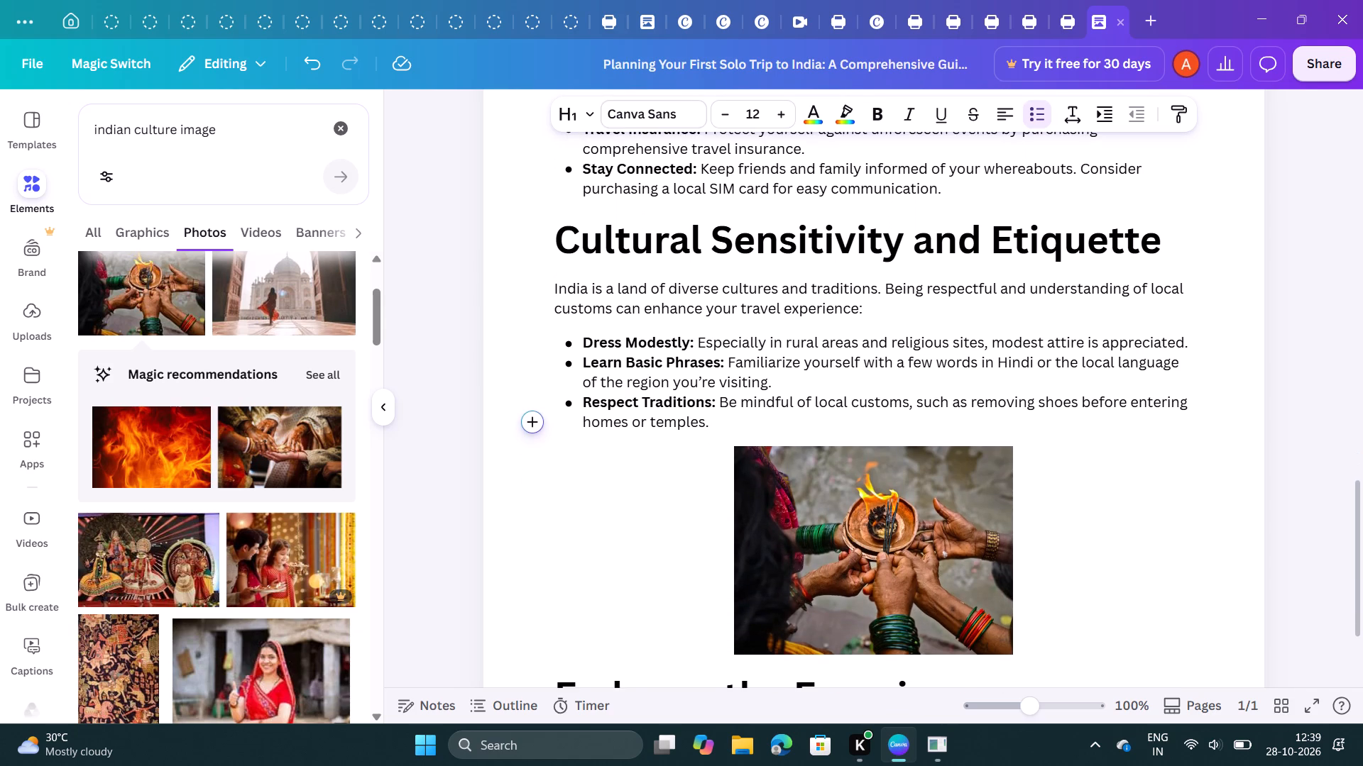
scroll(1102, 385, "down", 1)
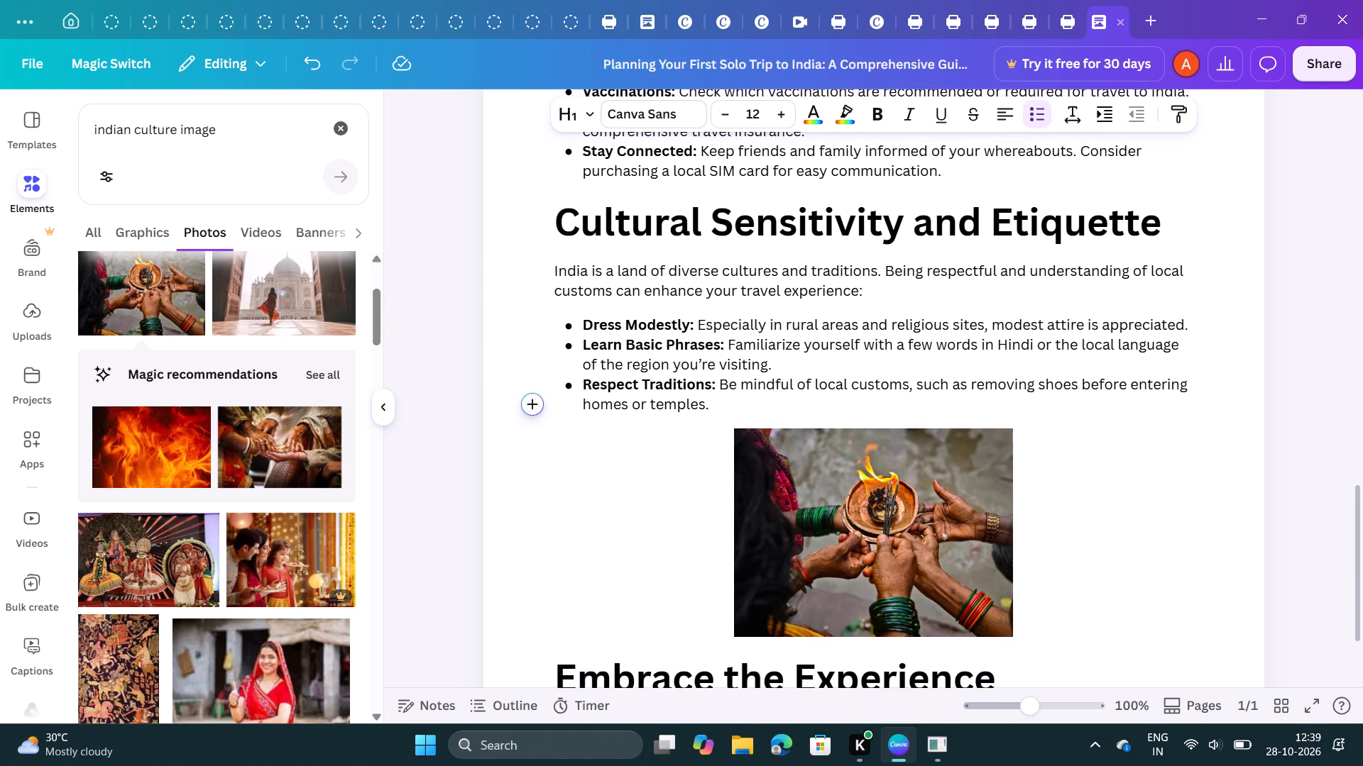
scroll(1102, 385, "down", 3)
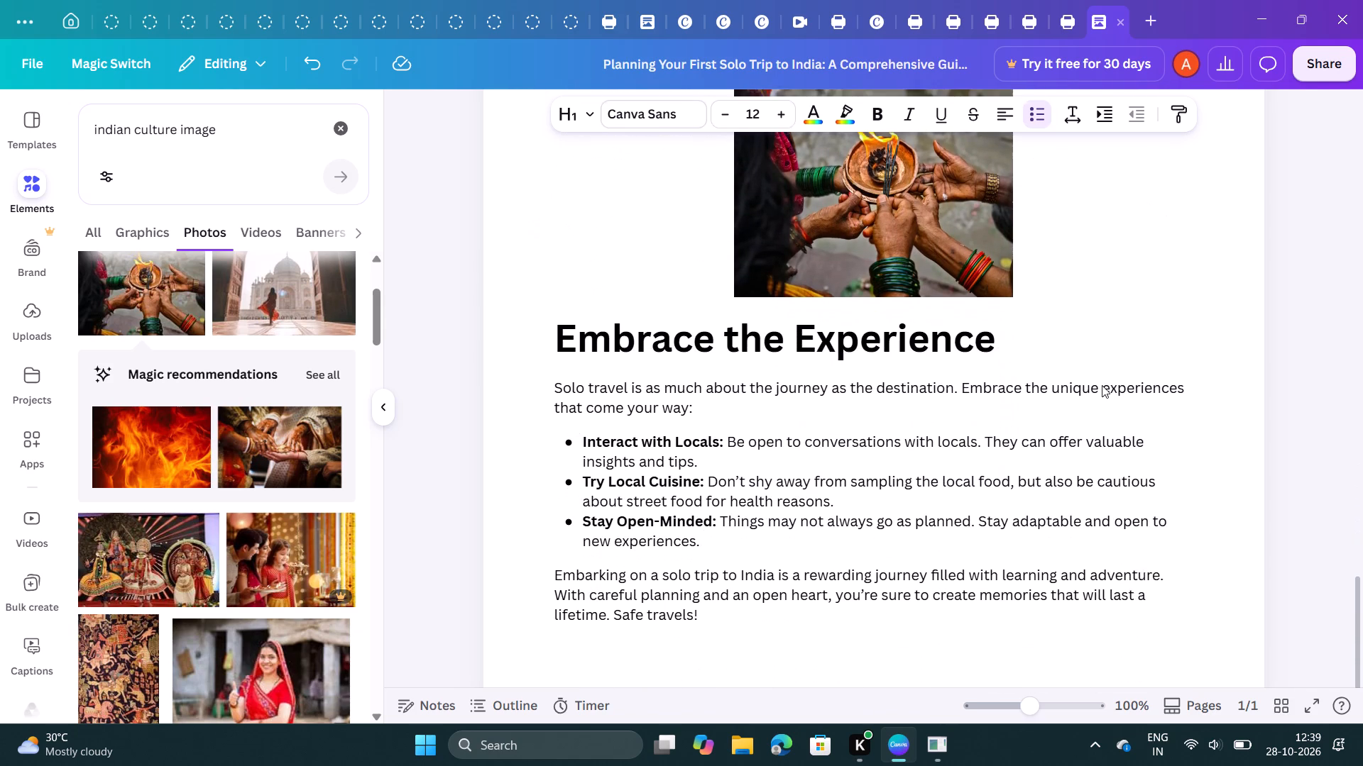
scroll(1102, 385, "down", 2)
Review the start of the document, covering the header banner, main title, introduction and Research and Choose Your Destinations section.
scroll(1102, 385, "up", 8)
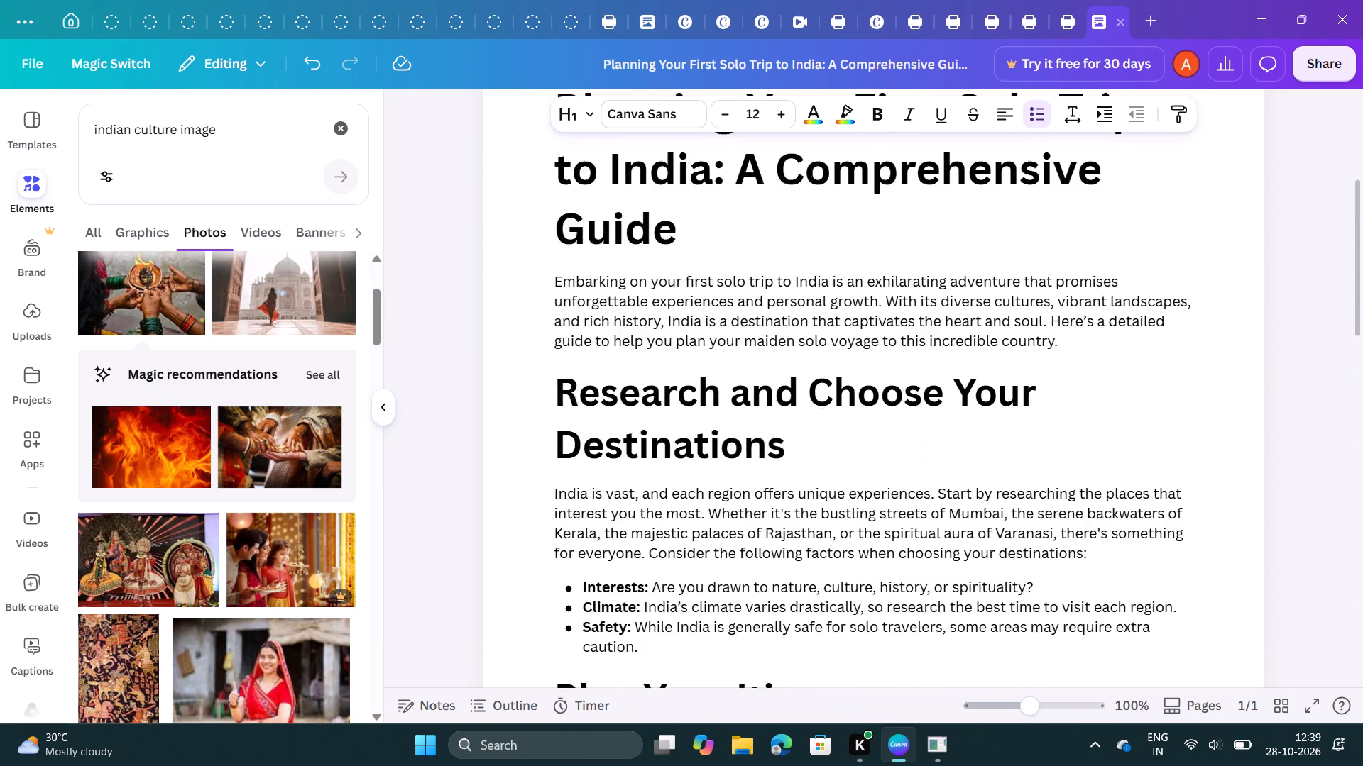
scroll(1102, 385, "down", 1)
scroll(1102, 385, "up", 1)
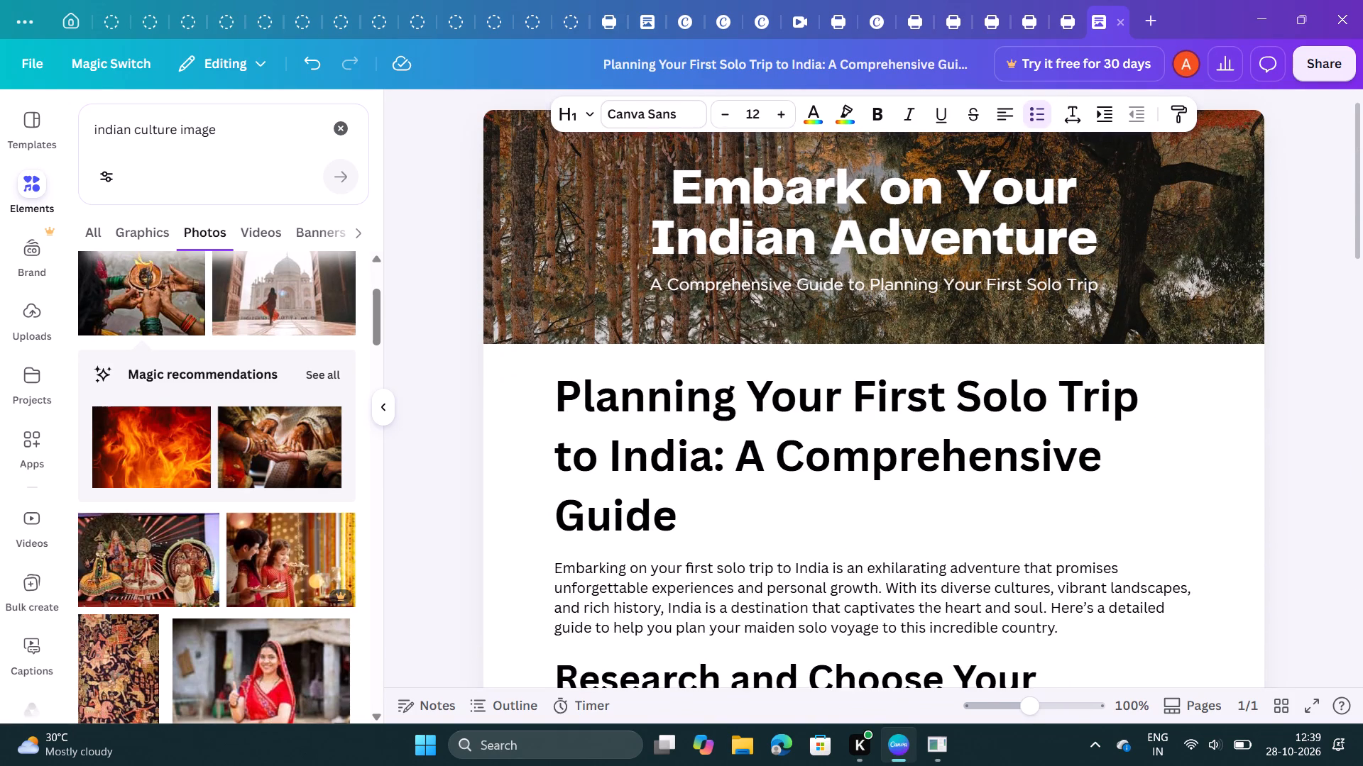
scroll(1102, 385, "up", 1)
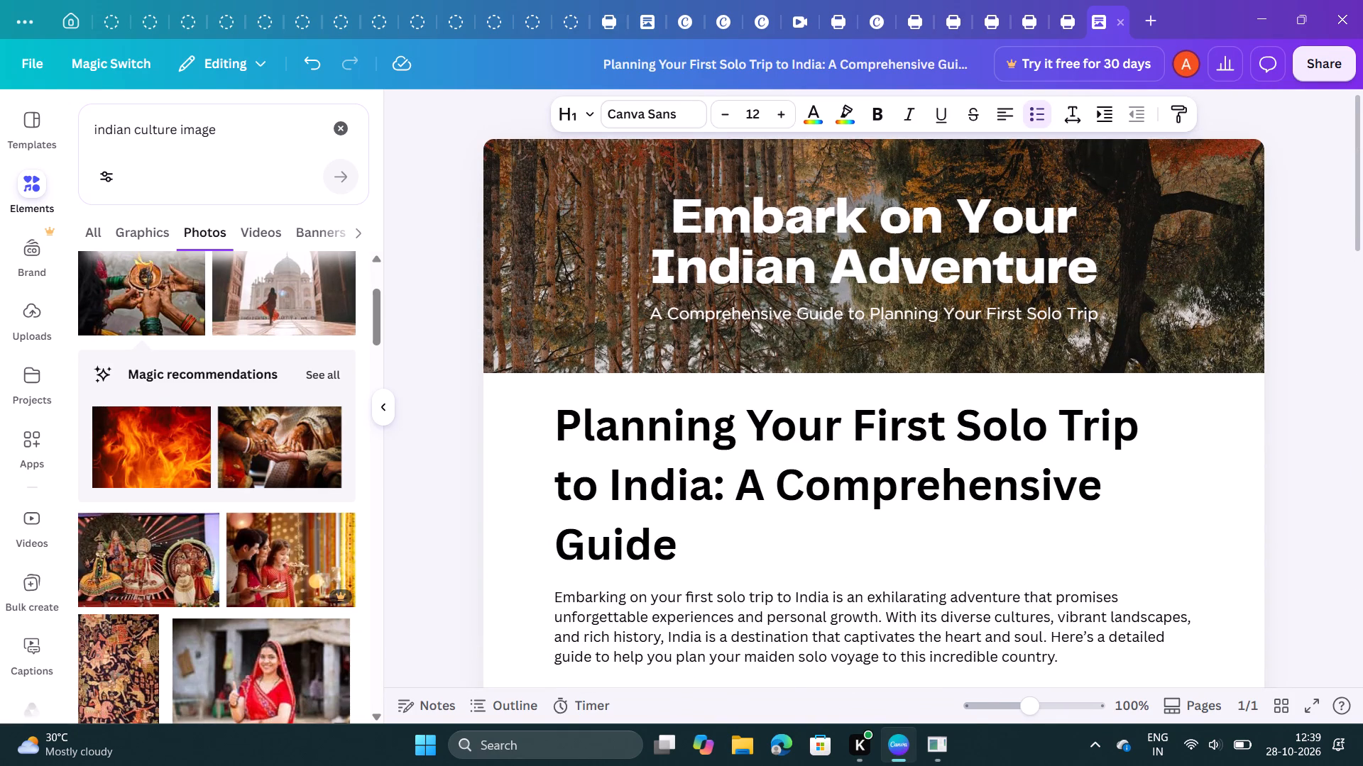
scroll(1102, 385, "down", 3)
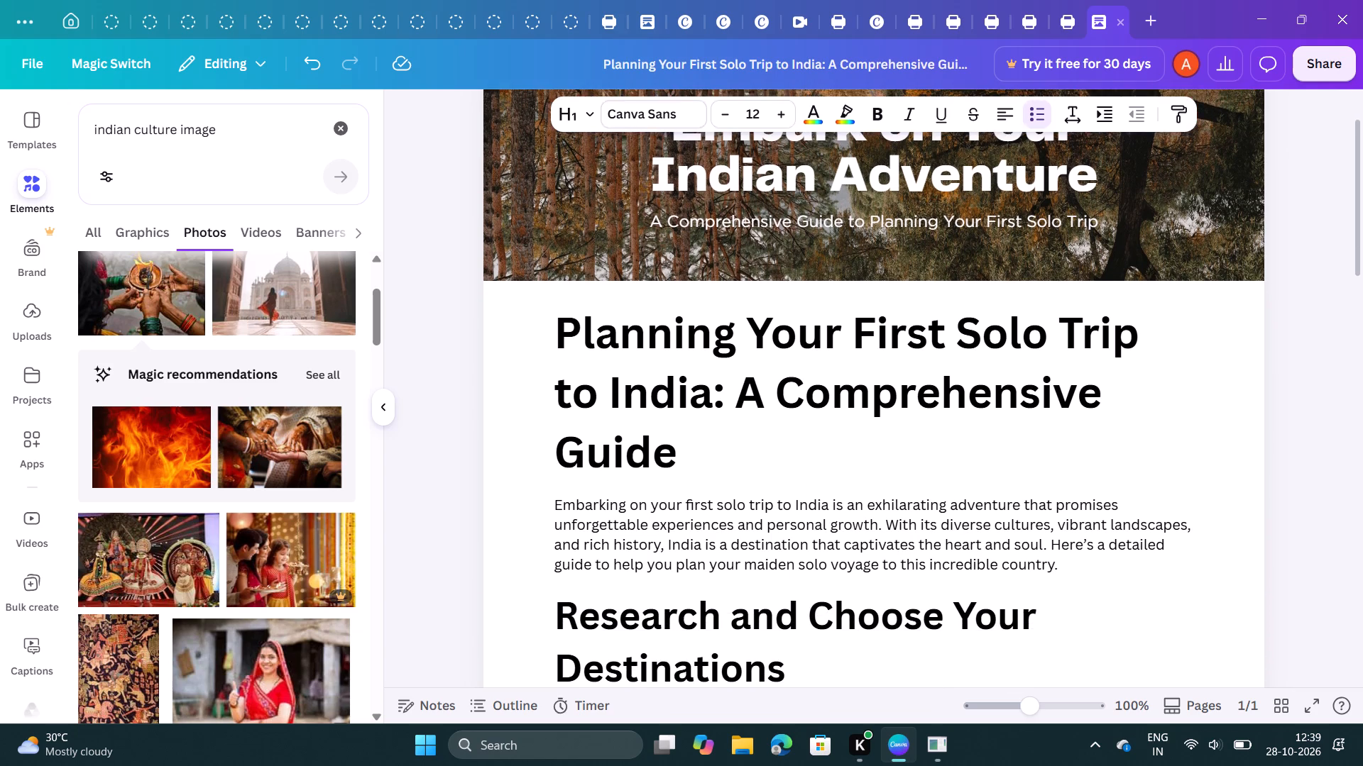
scroll(1102, 385, "down", 4)
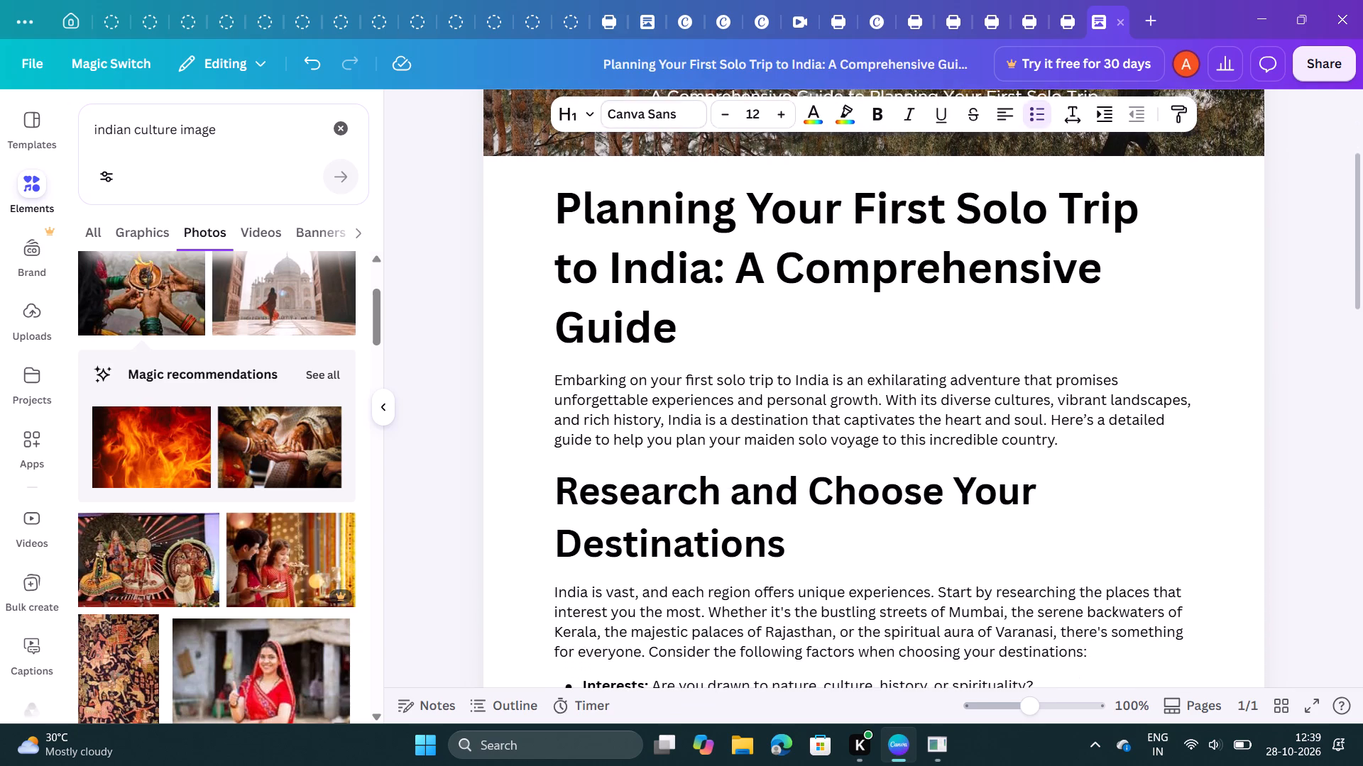
scroll(1102, 385, "down", 3)
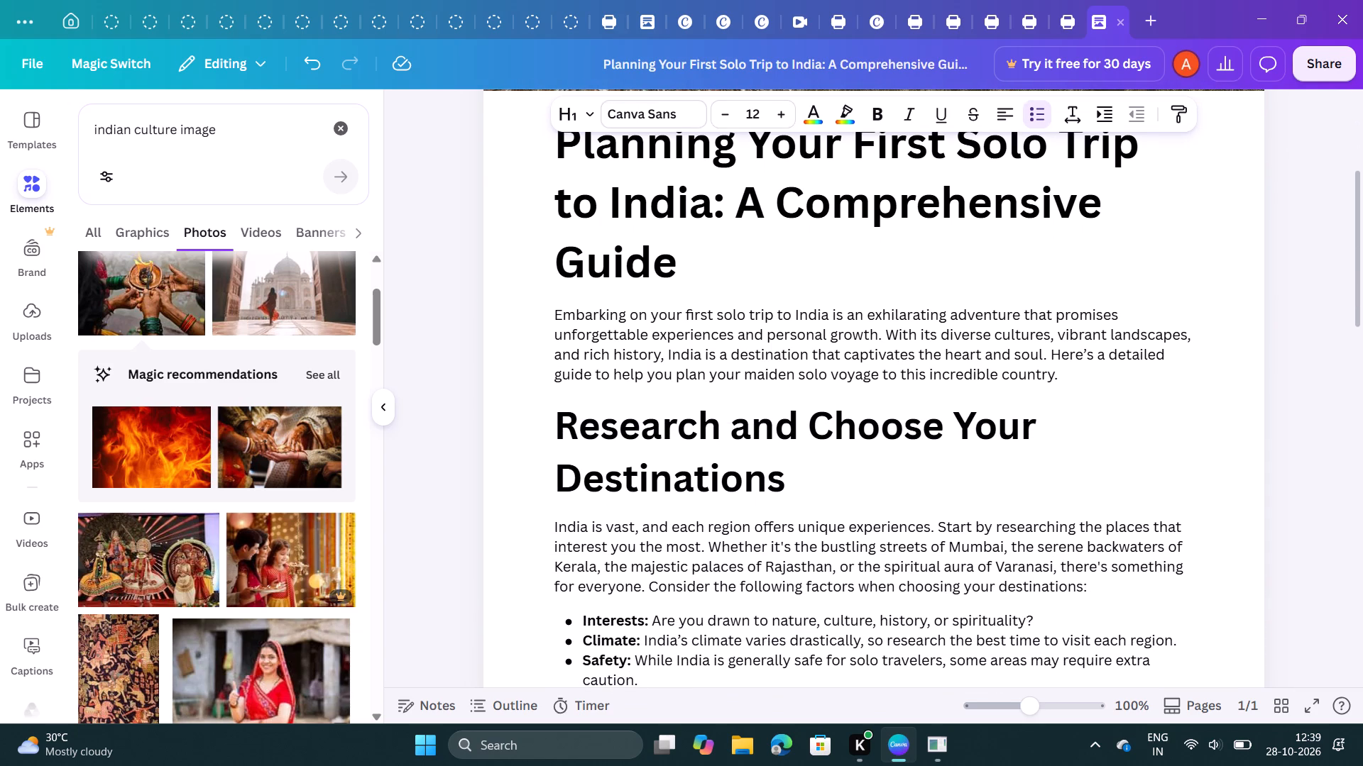
scroll(1102, 385, "down", 1)
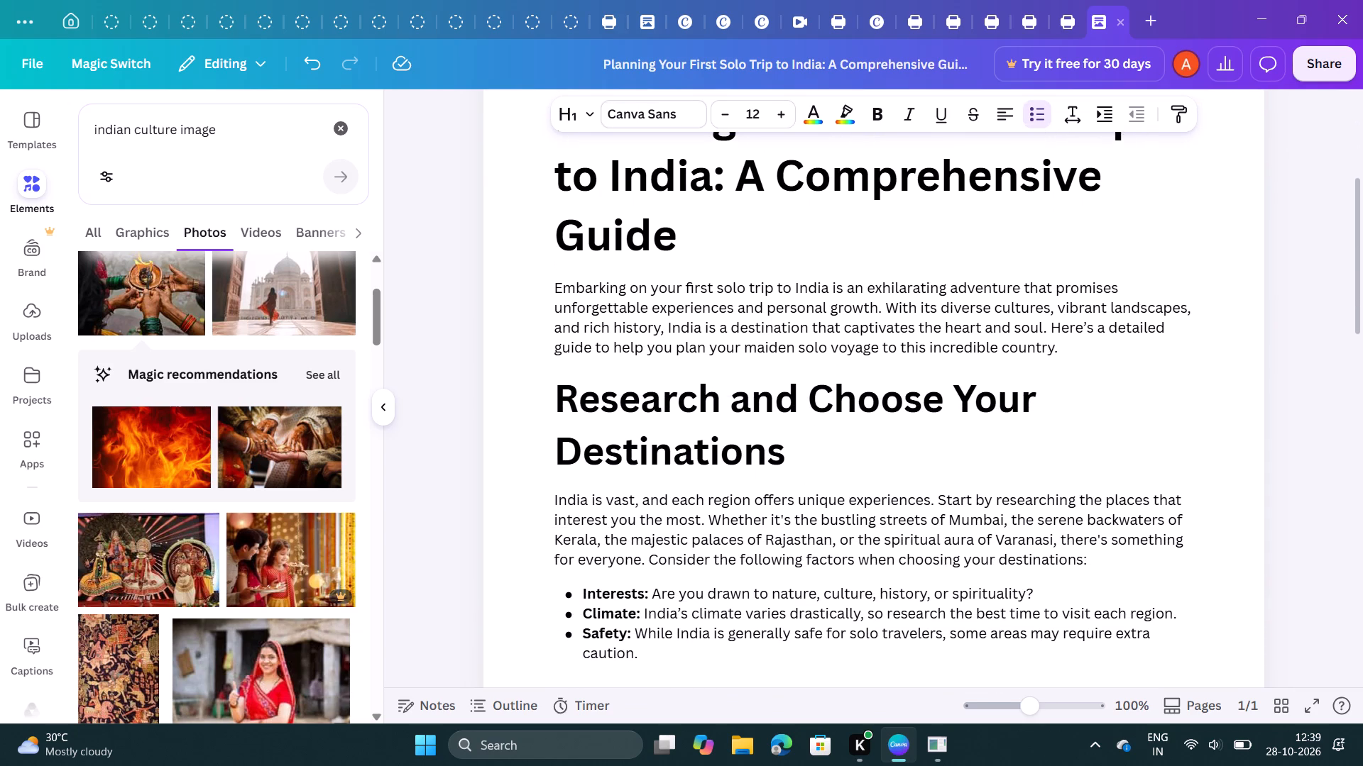
Apply the Title text style at the end of the Respect Traditions bullet and set its font size to 35.
left_click(593, 109)
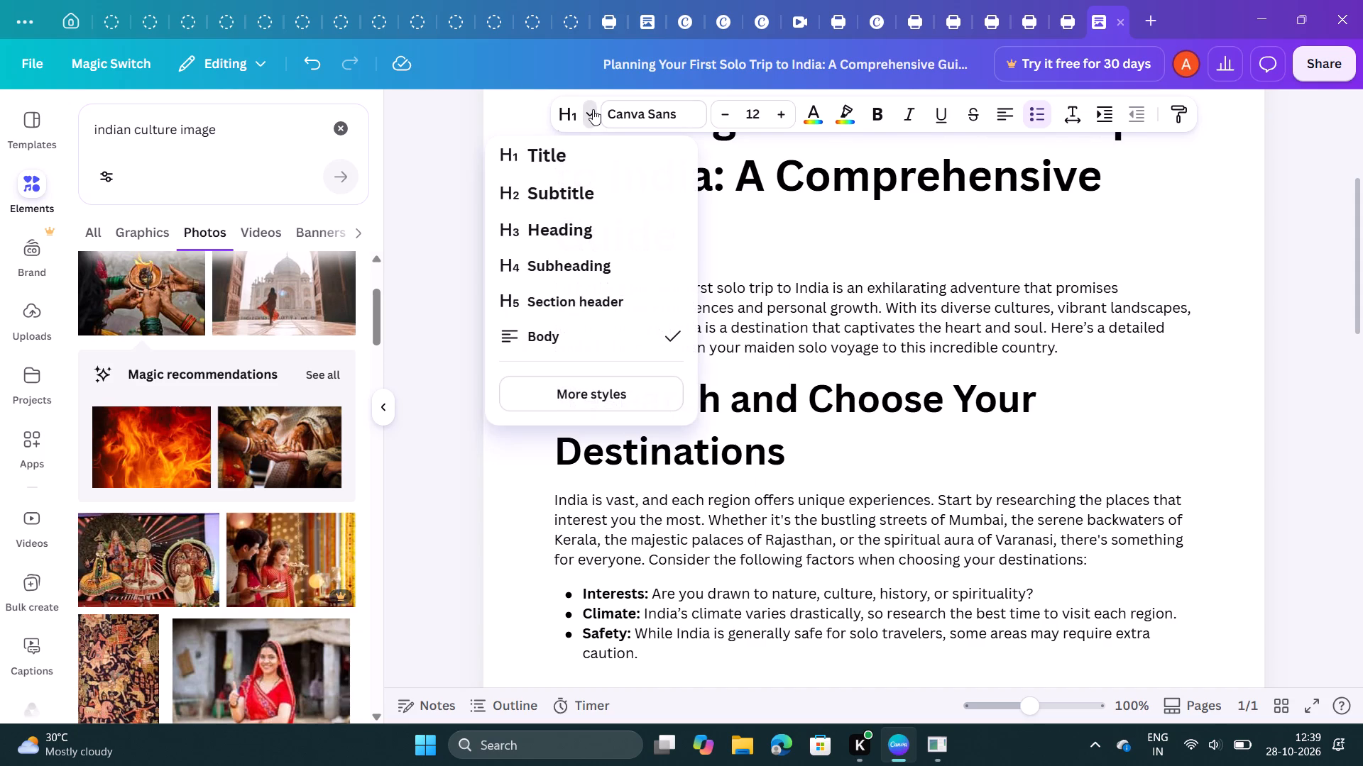
left_click(589, 150)
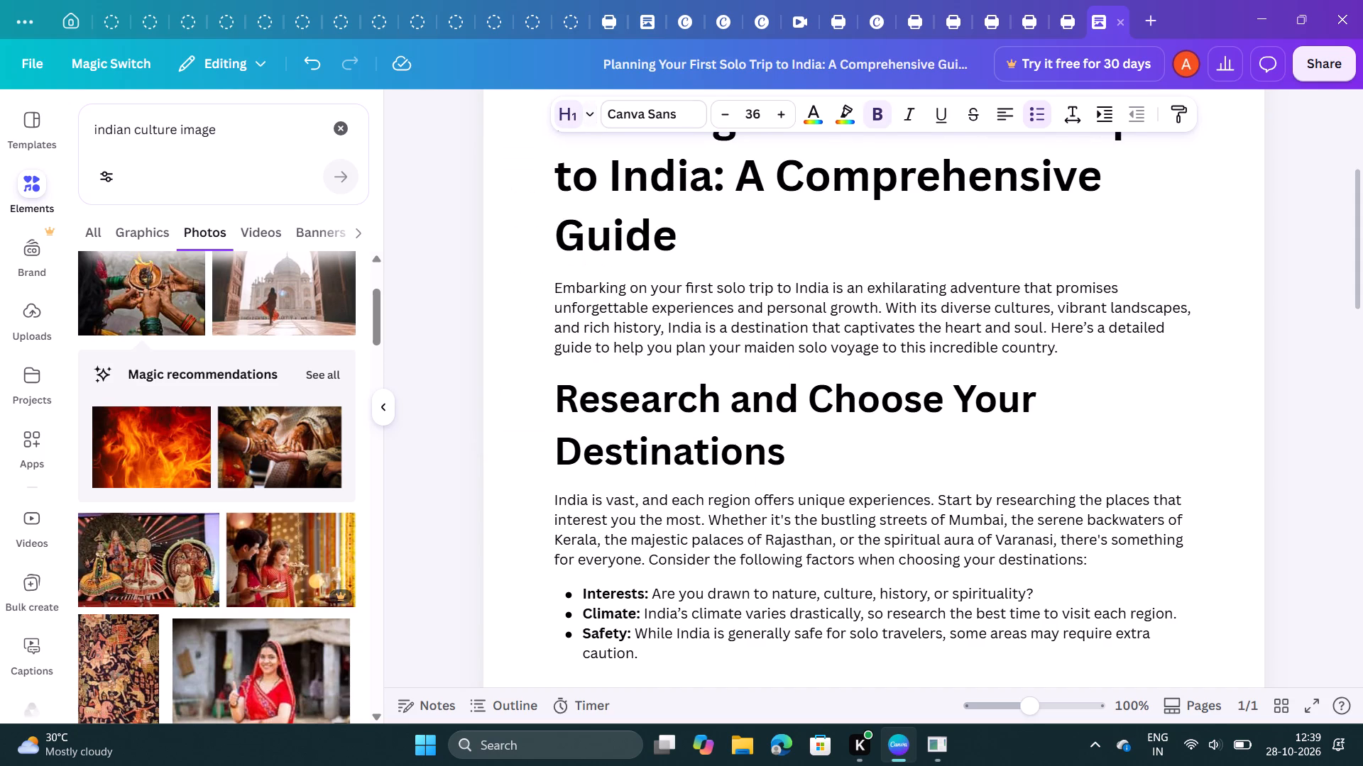
left_click(726, 111)
scroll(540, 218, "up", 3)
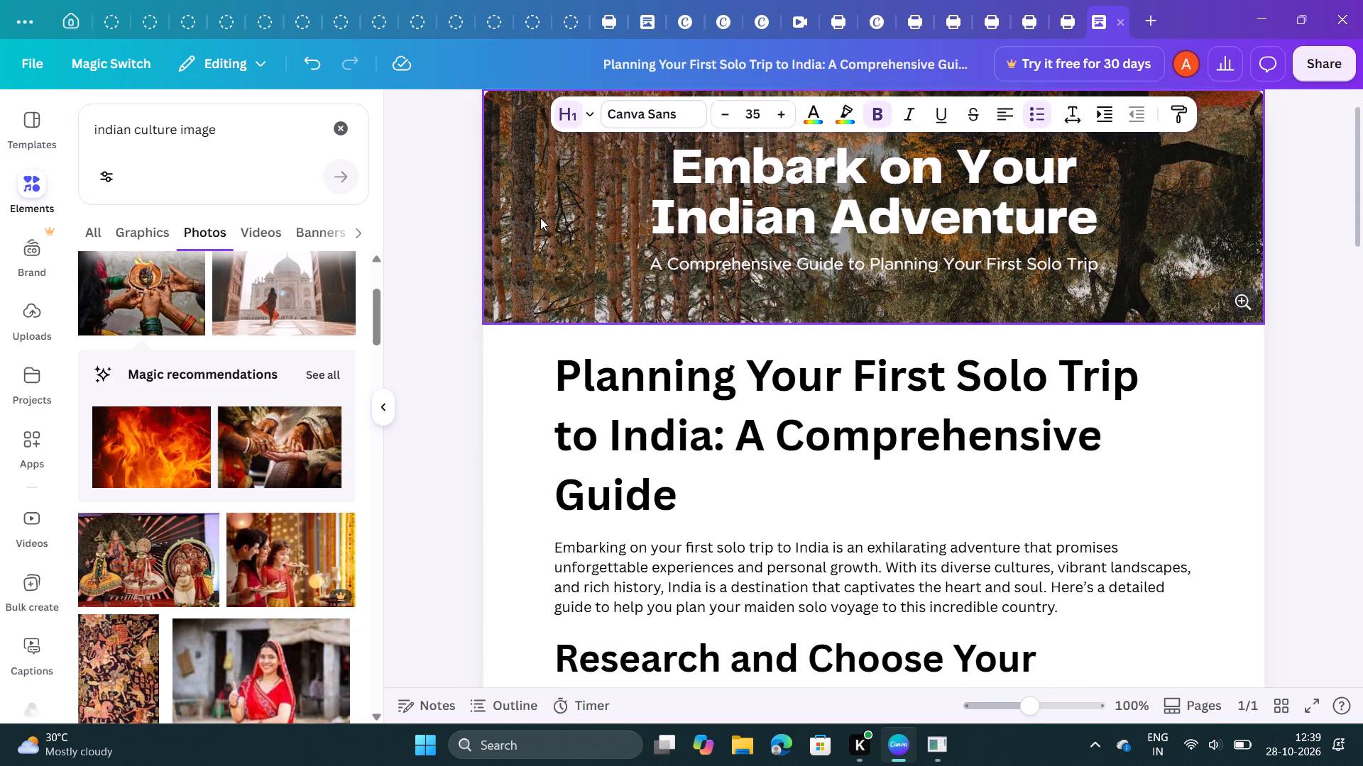
Reduce the font size at the end of the Respect Traditions bullet to 33.
left_click(727, 109)
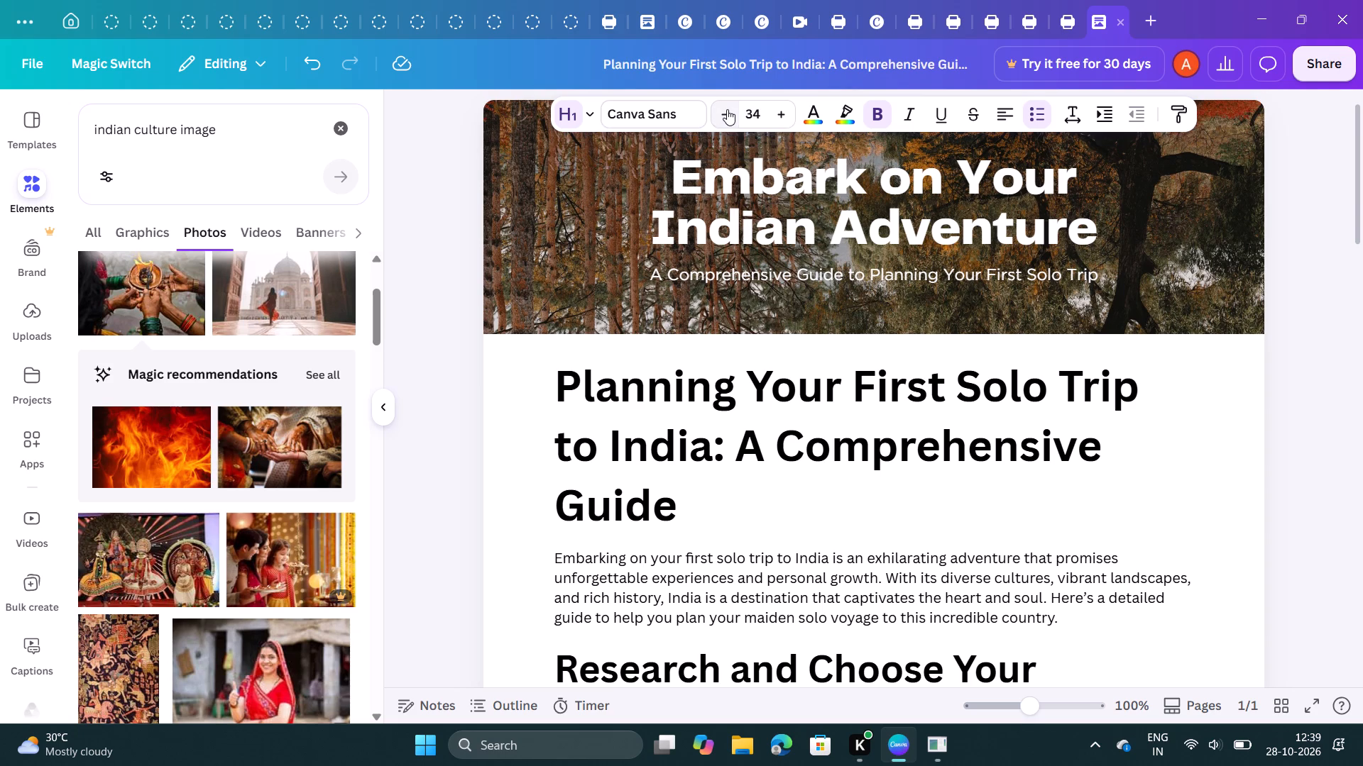
left_click(727, 109)
left_click(501, 398)
Review the opening sections, from the main title and introduction through Research and Choose Your Destinations to Plan Your Itinerary.
scroll(501, 398, "down", 3)
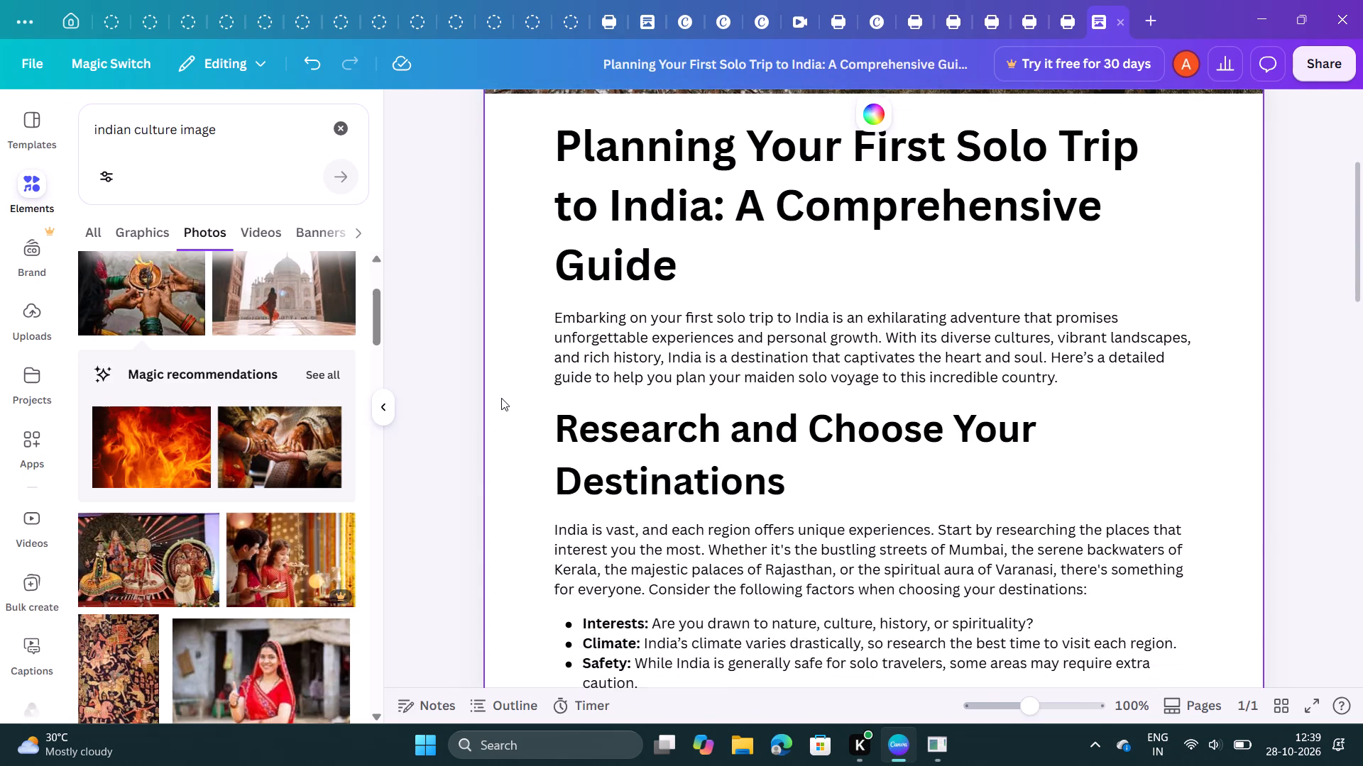
scroll(501, 398, "down", 1)
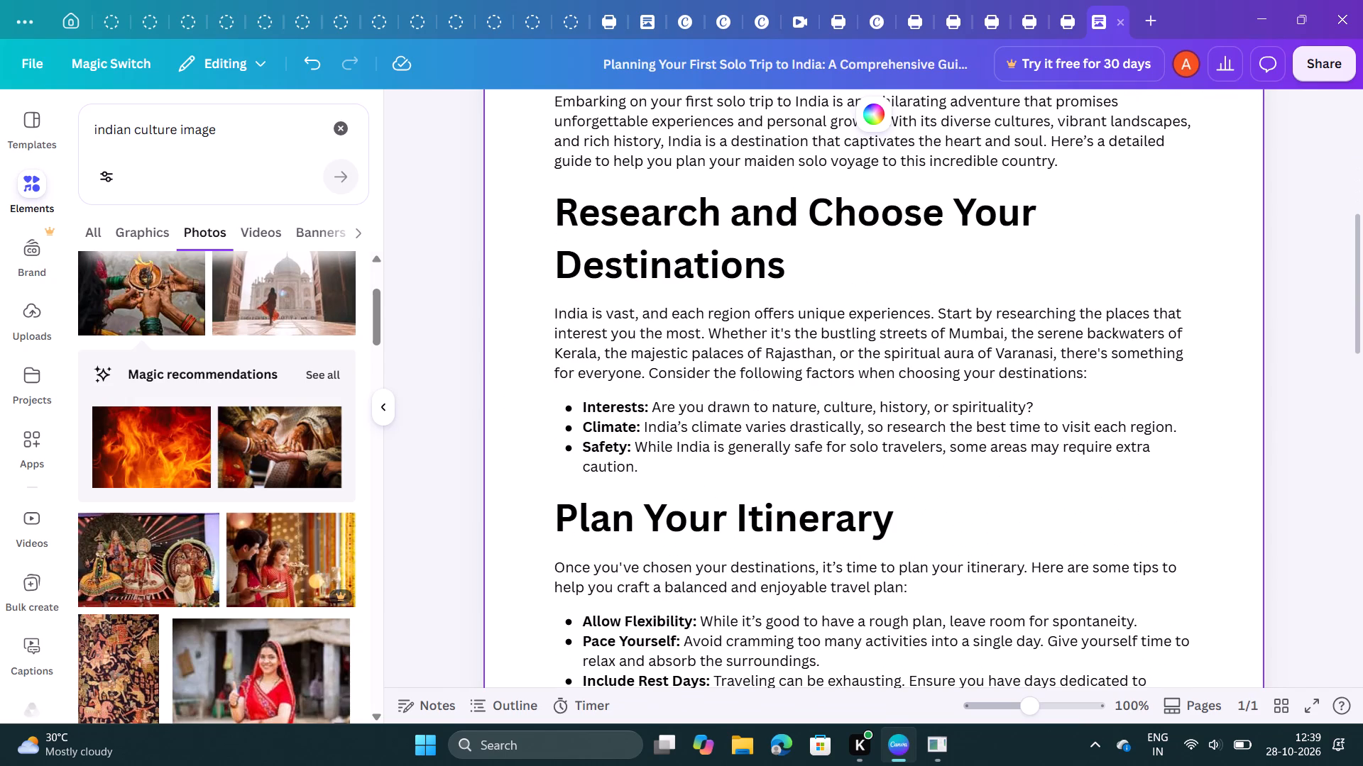
left_click(531, 337)
left_click(531, 337)
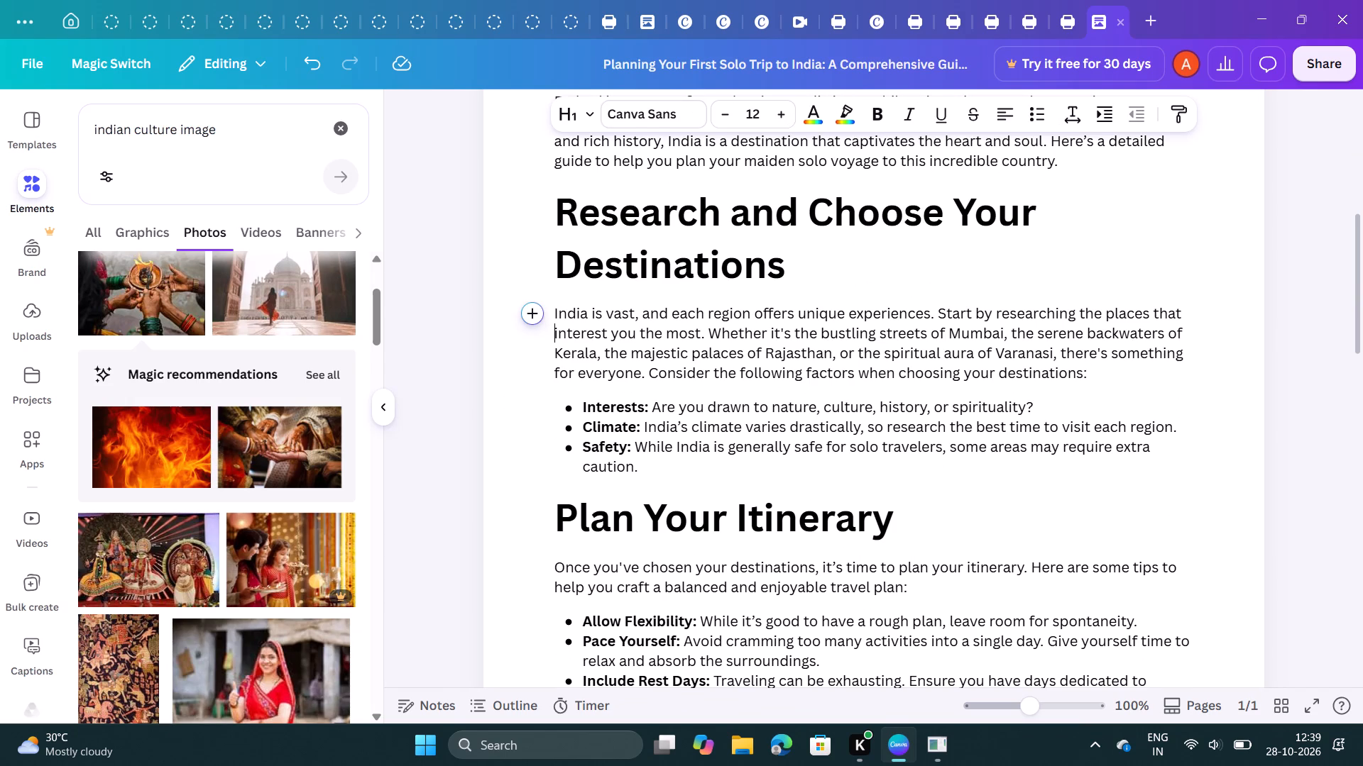
left_click(664, 315)
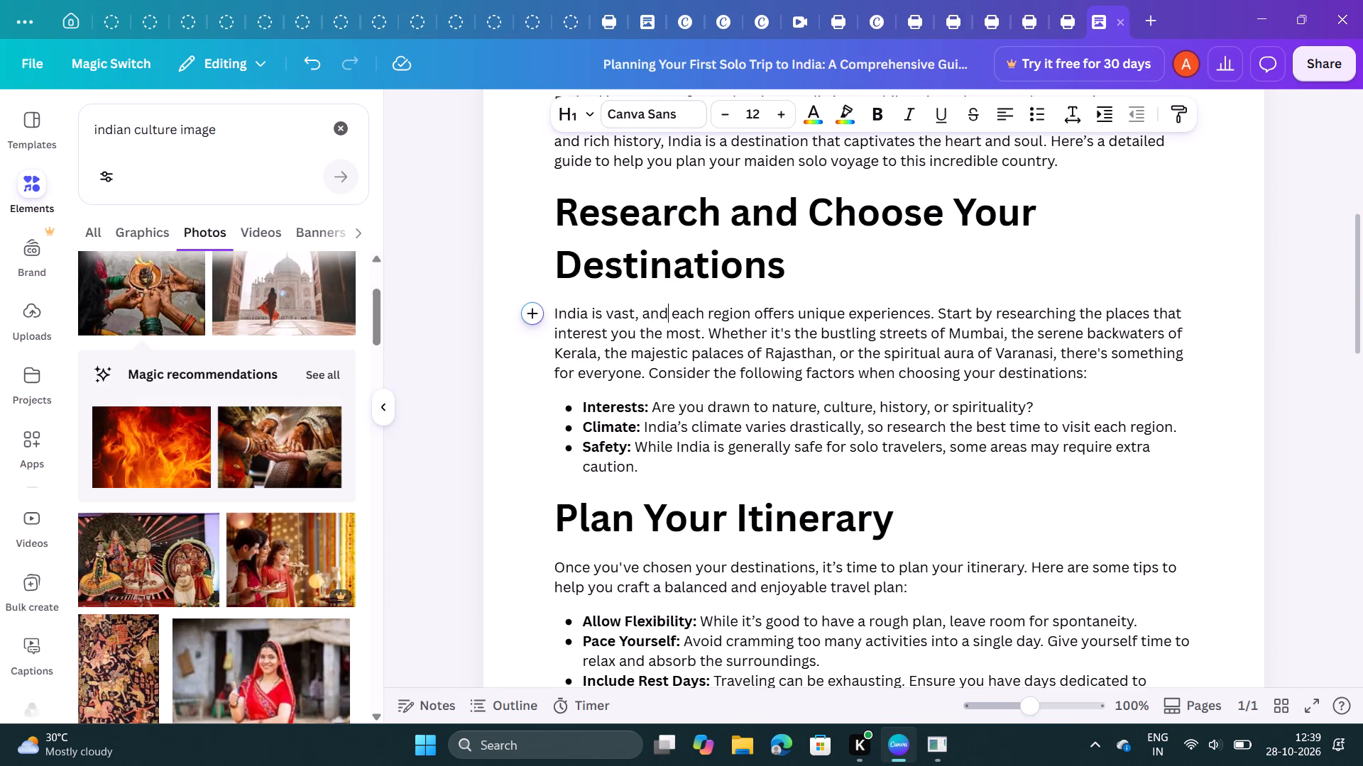
left_click(790, 277)
left_click(806, 217)
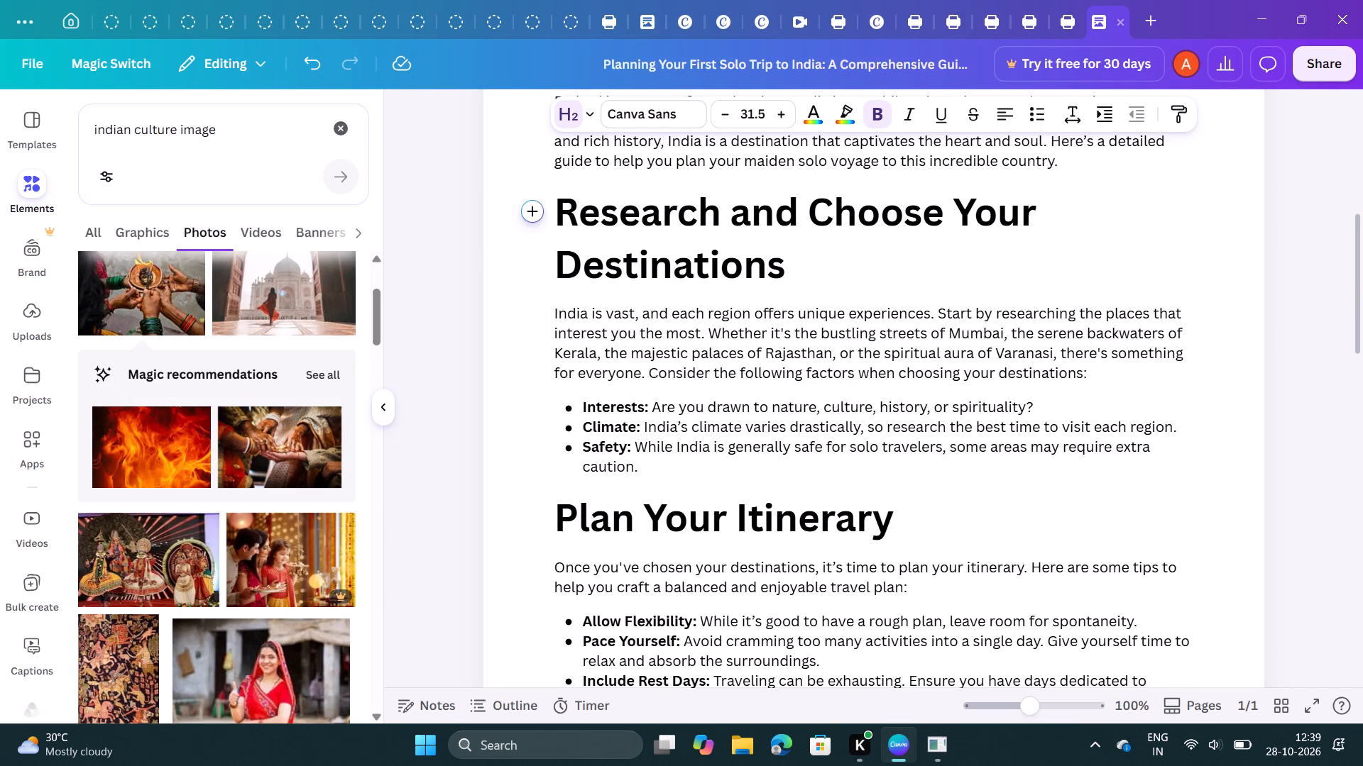
left_click(1073, 182)
scroll(1073, 182, "up", 1)
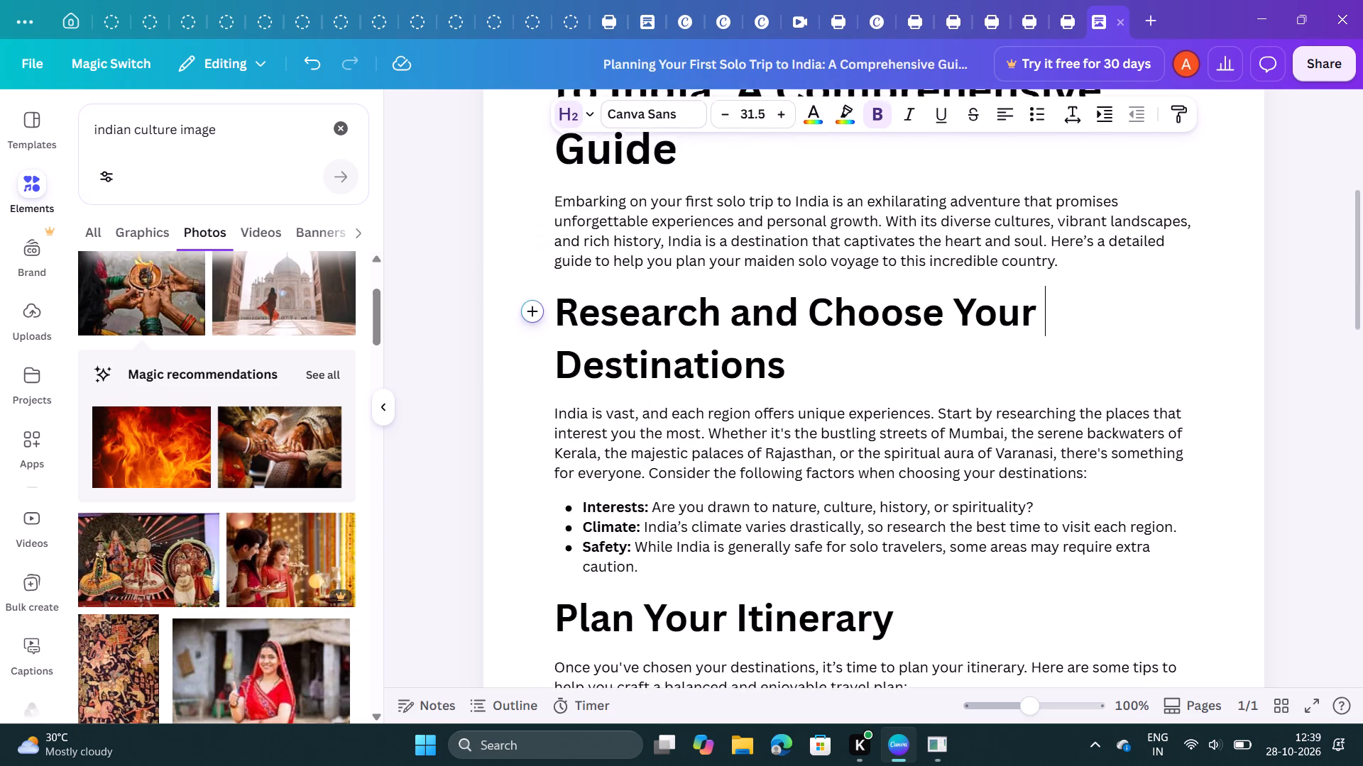
scroll(1073, 182, "up", 2)
scroll(1073, 182, "down", 2)
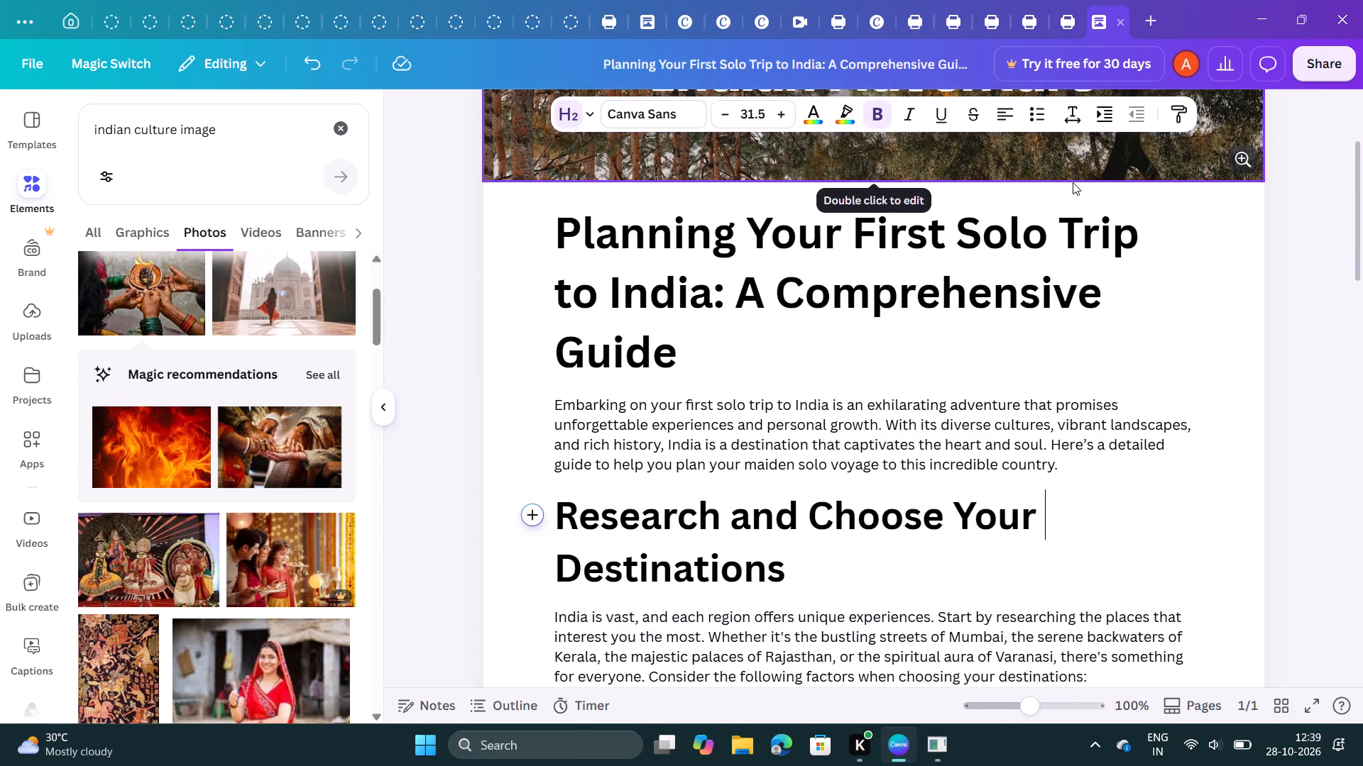
scroll(1073, 182, "down", 4)
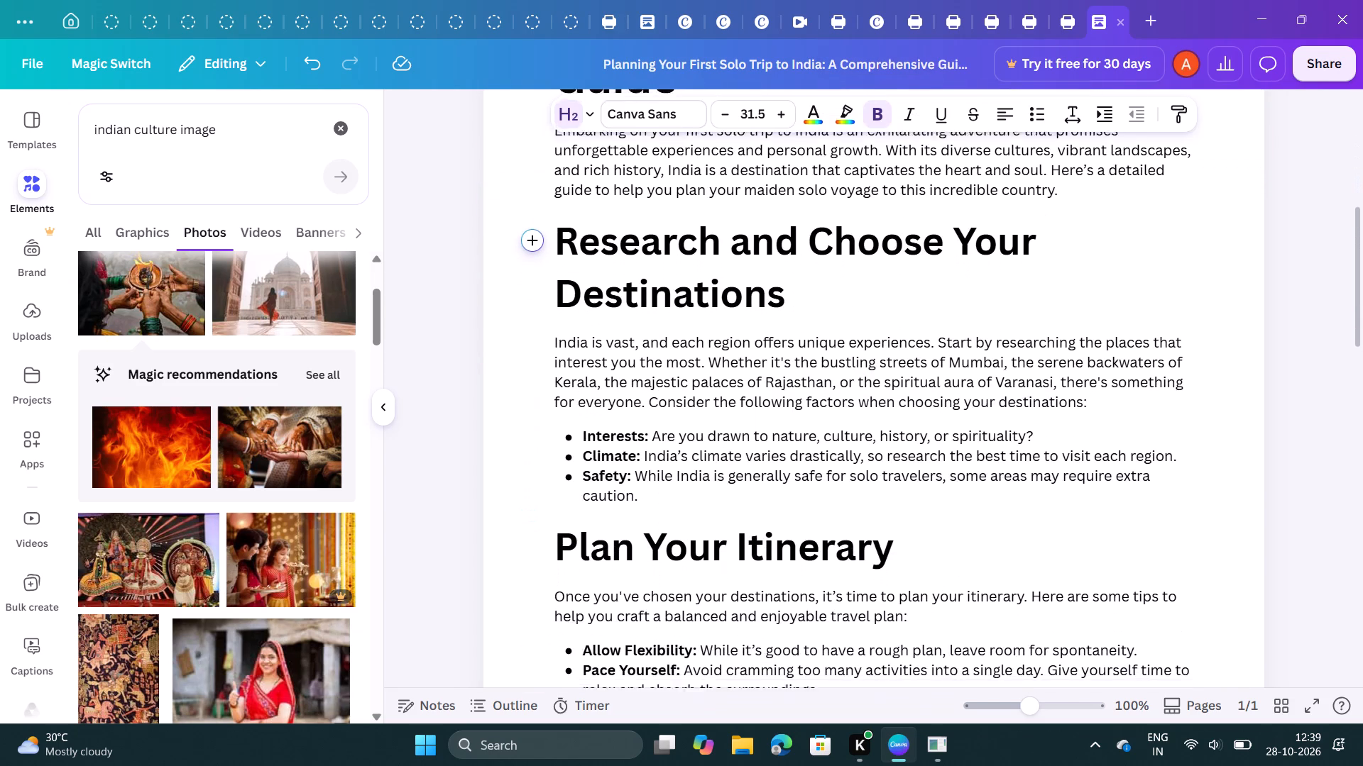
scroll(1073, 182, "down", 1)
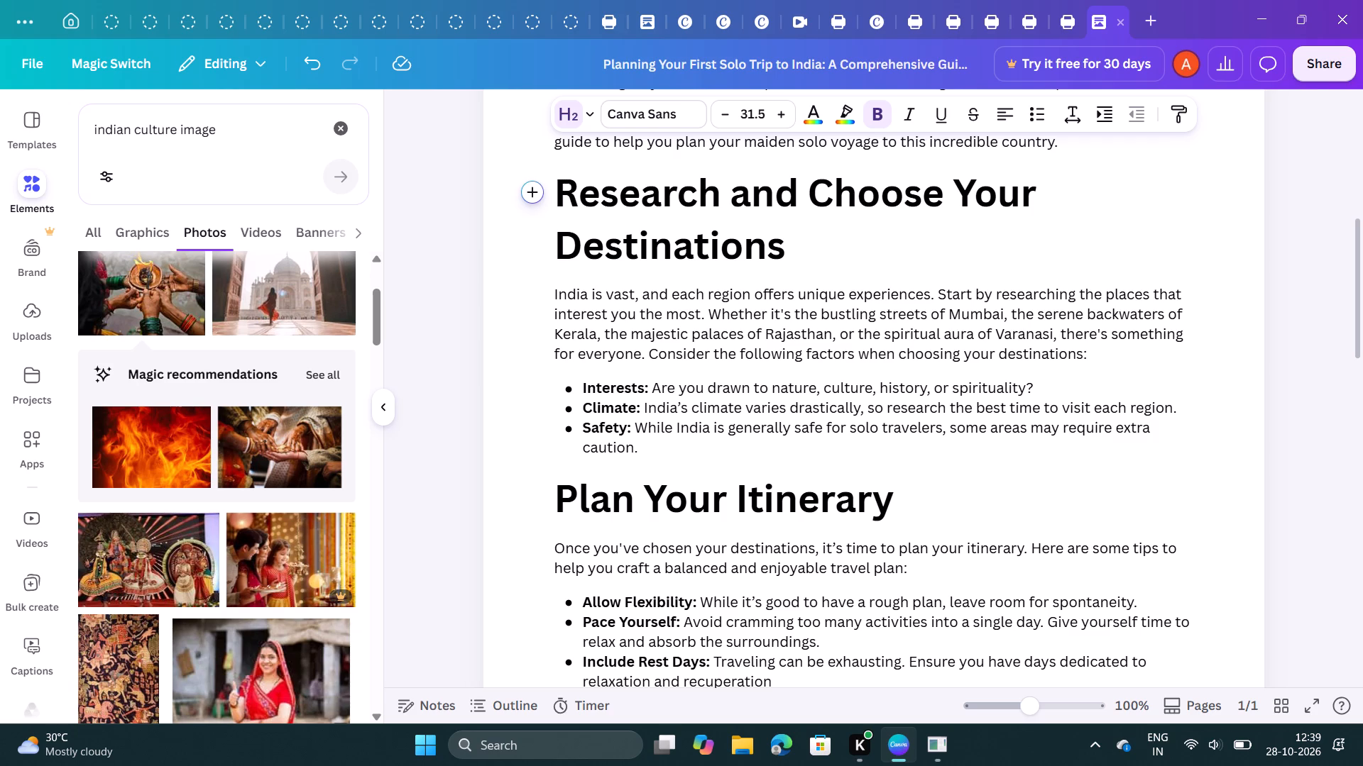
Insert five blank lines between the Safety bullet and the Plan Your Itinerary heading.
left_click(557, 466)
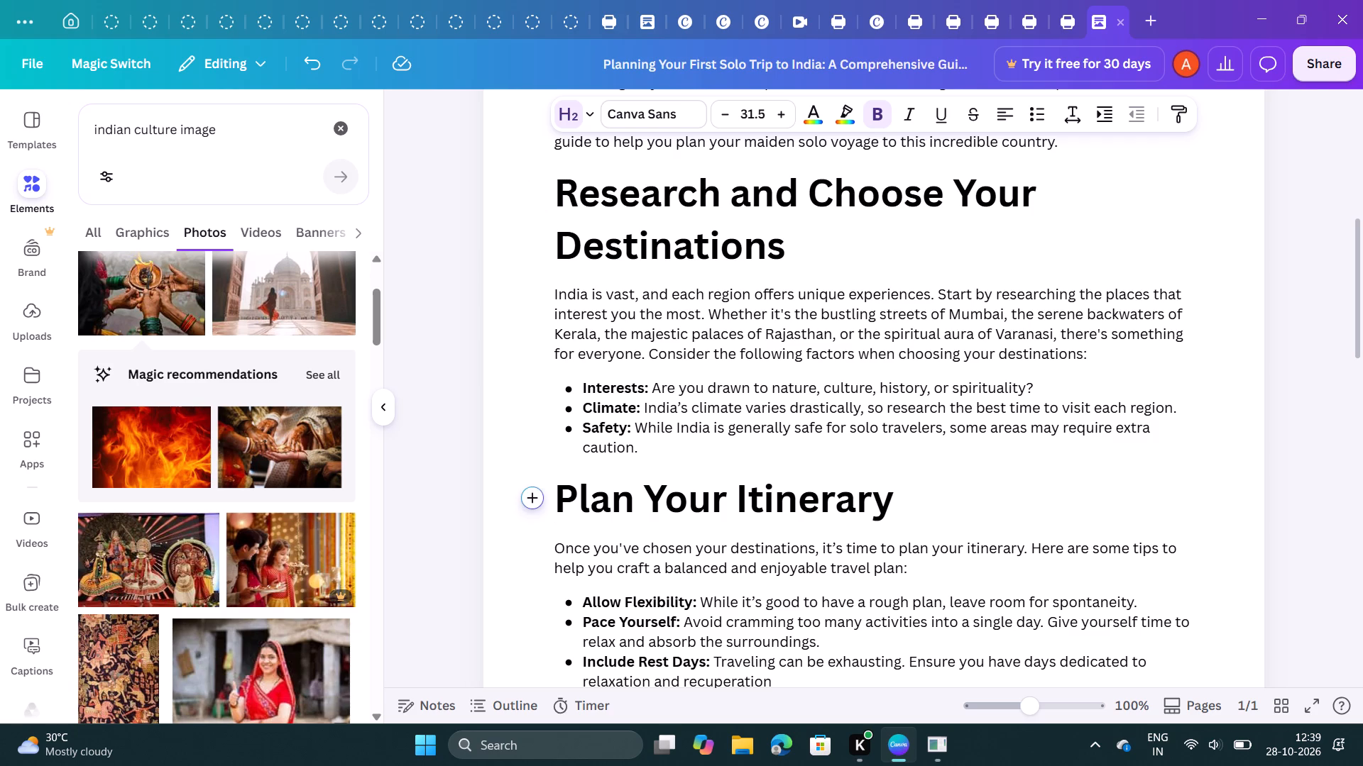
left_click(557, 450)
left_click(658, 450)
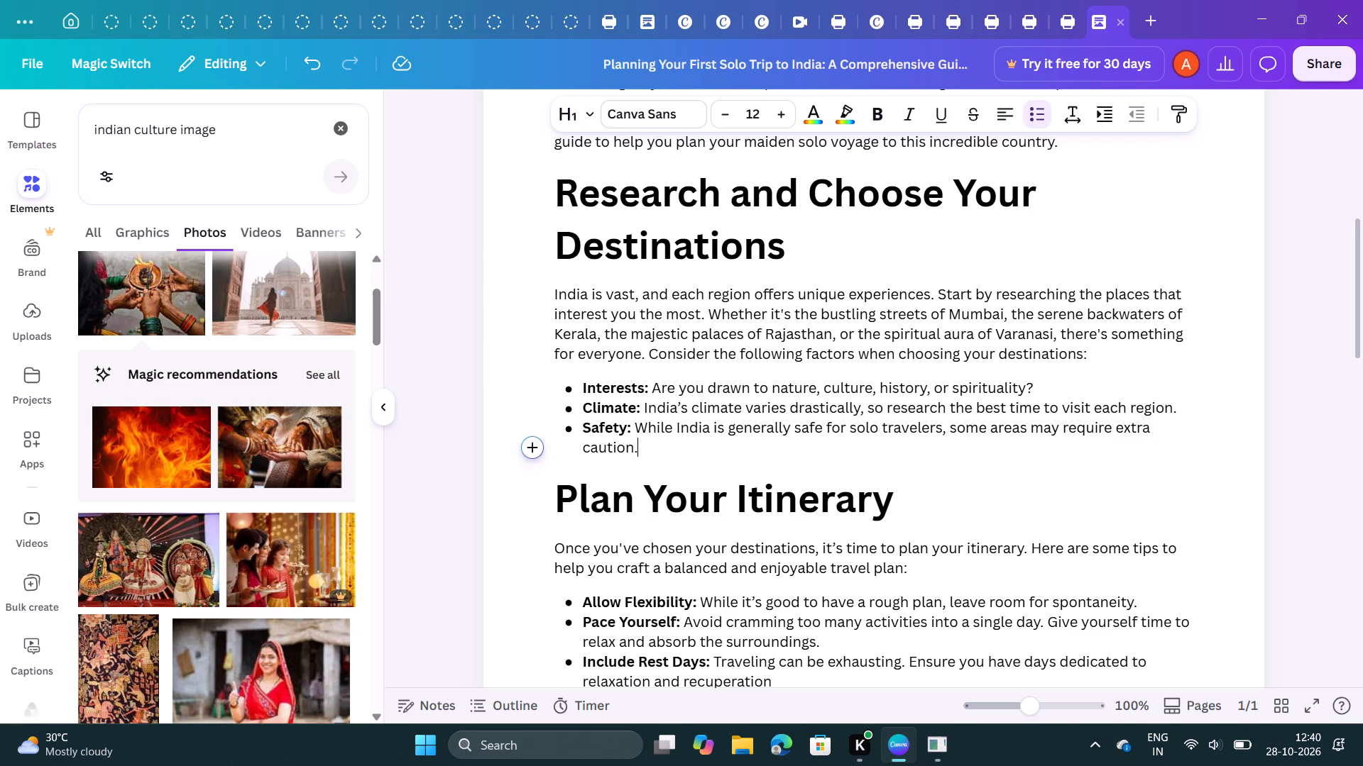
key("Return")
key("Return")
key("Return")
key("Return")
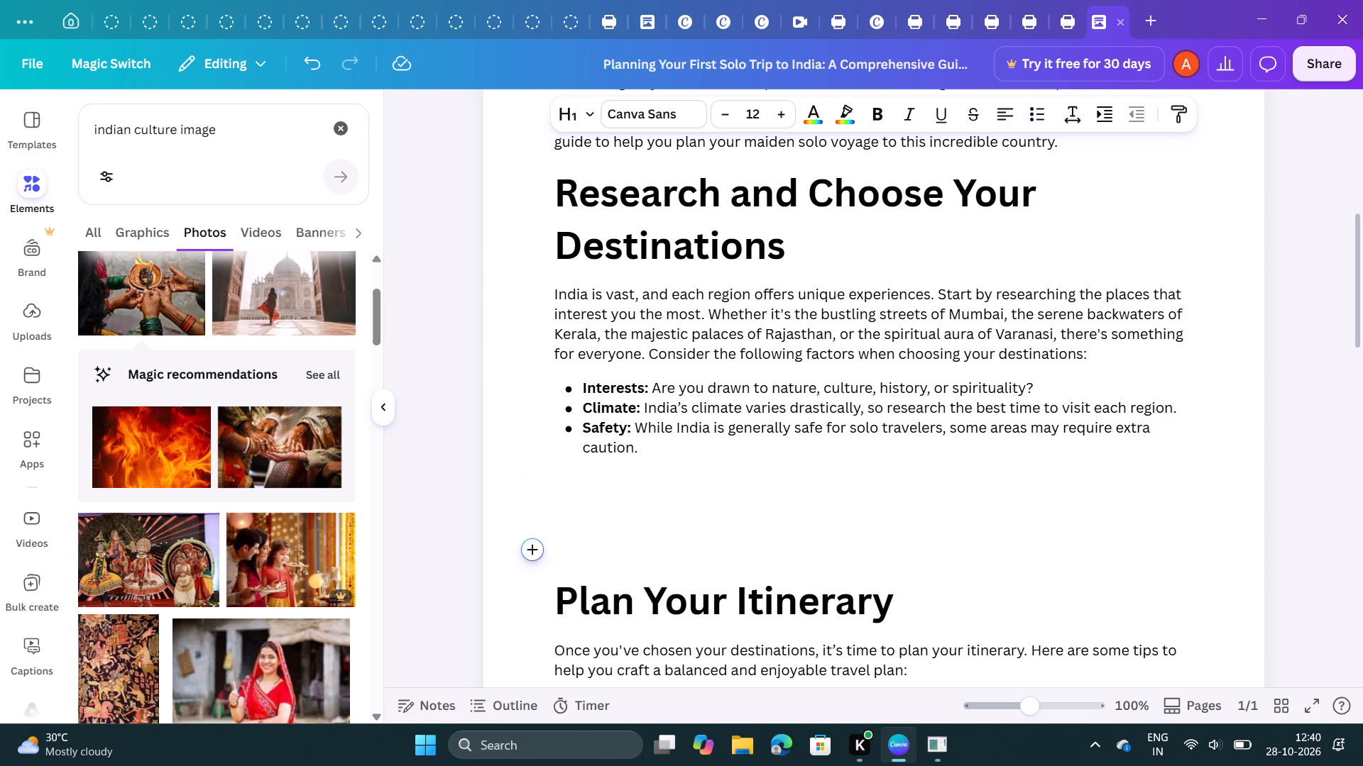
key("Return")
key("Return")
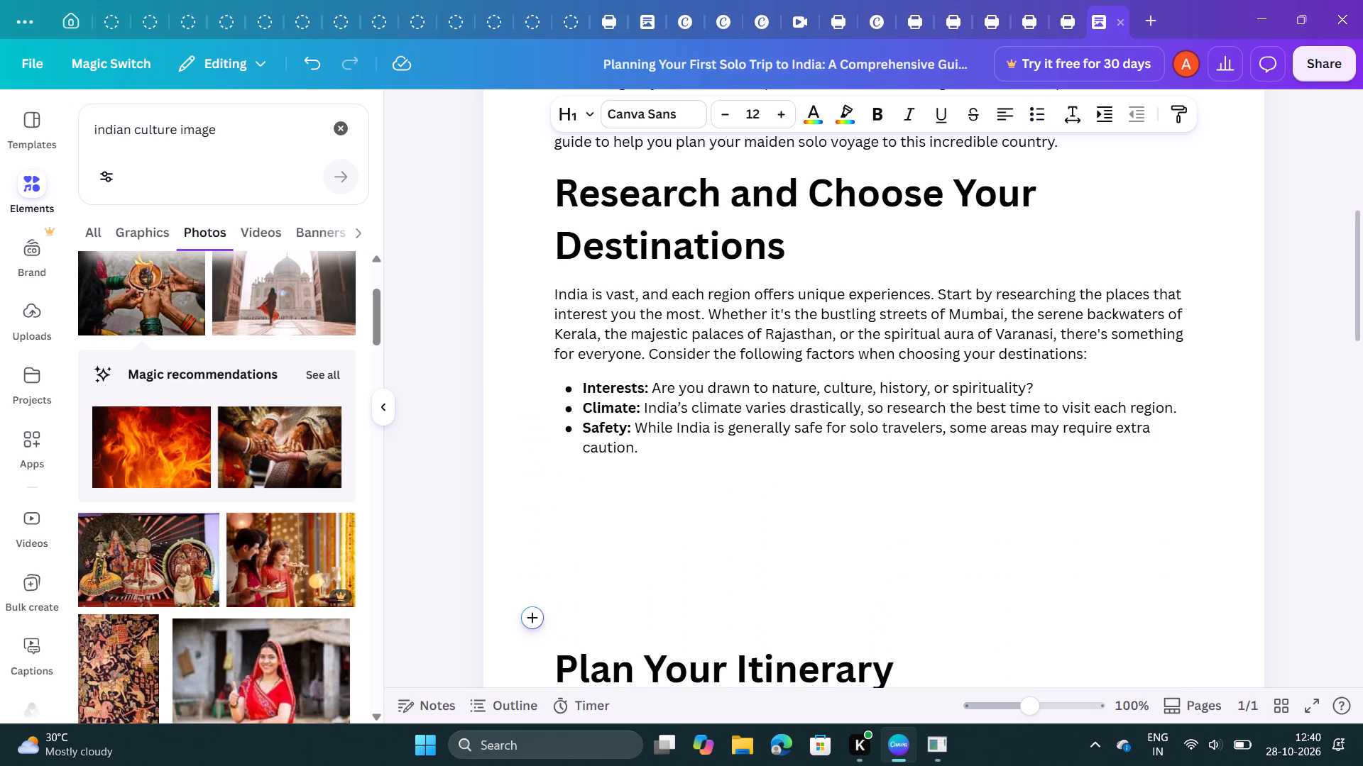
Browse the full set of Magic recommendations photos for an image to fill the gap above Plan Your Itinerary, and return to the search results.
scroll(730, 489, "down", 2)
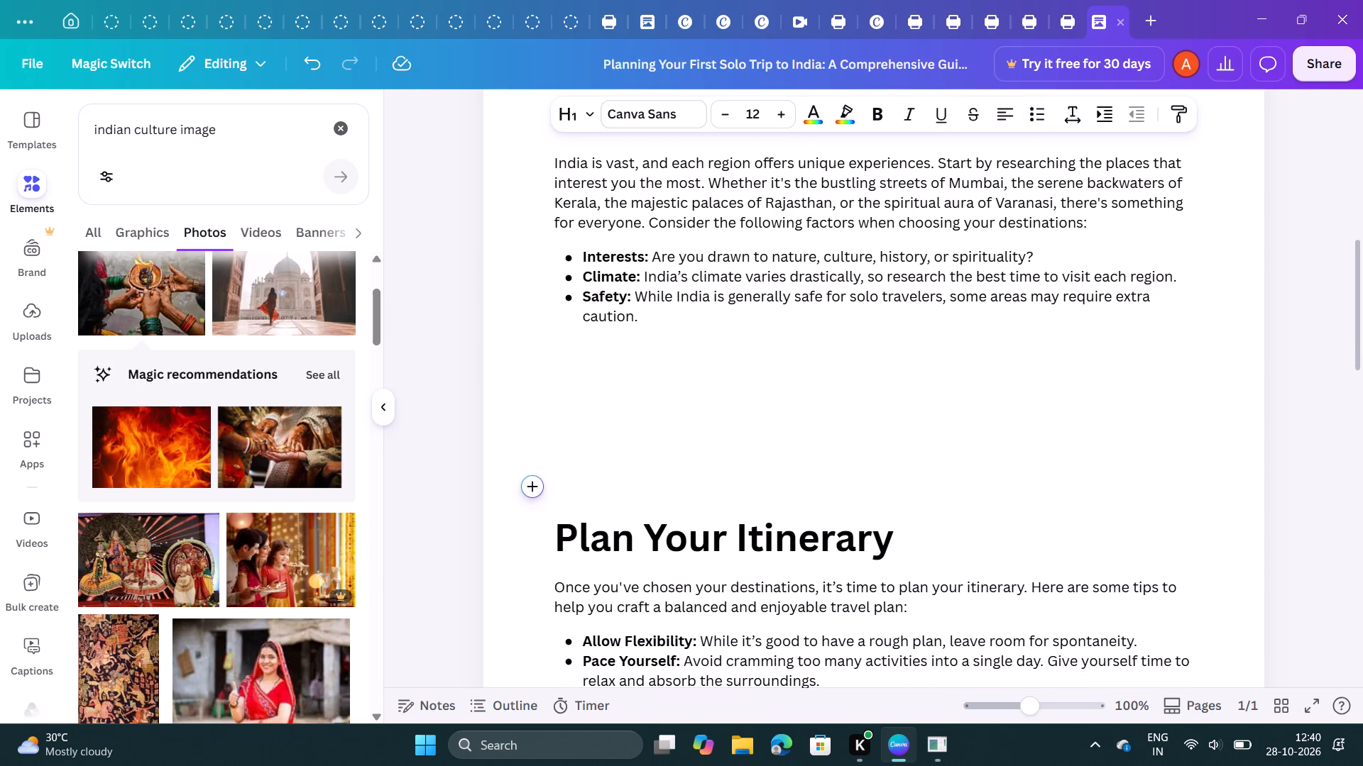
scroll(730, 489, "down", 1)
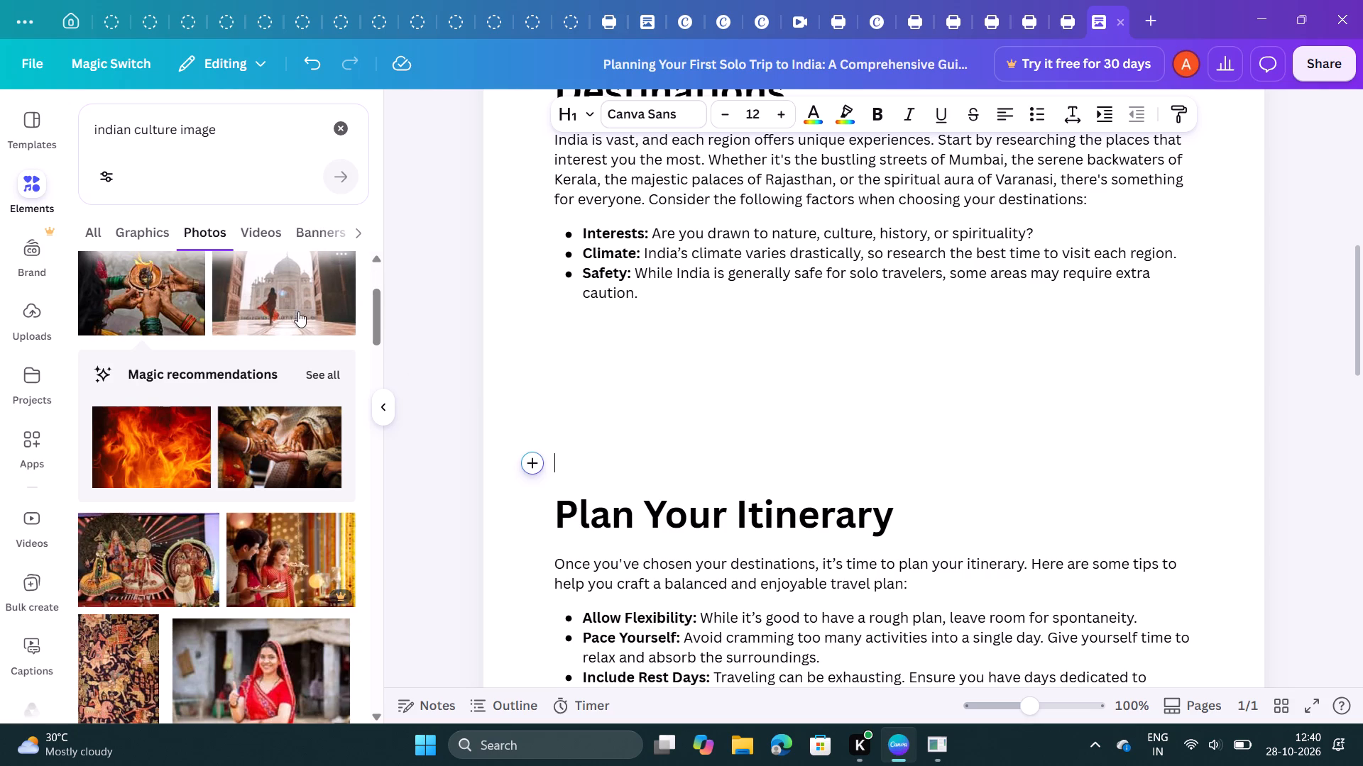
left_click(322, 371)
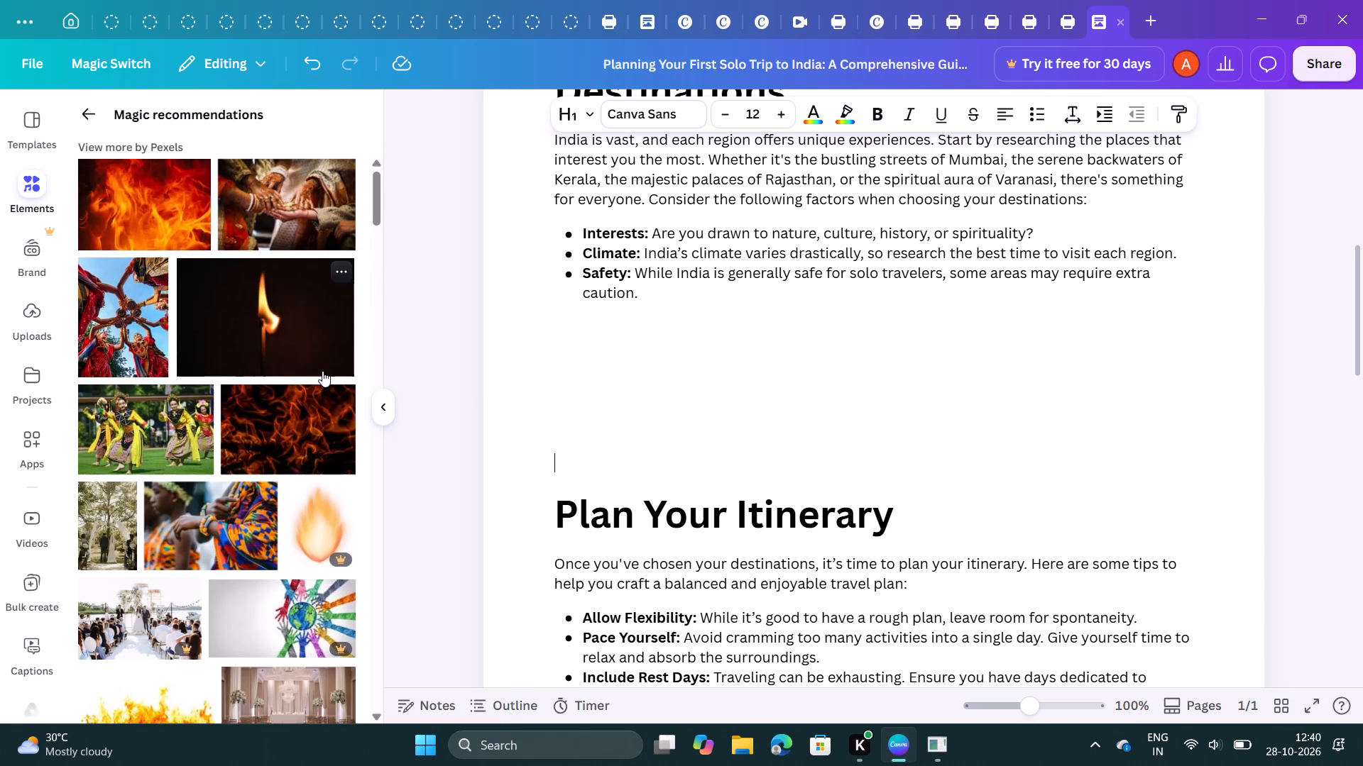
scroll(254, 431, "down", 1)
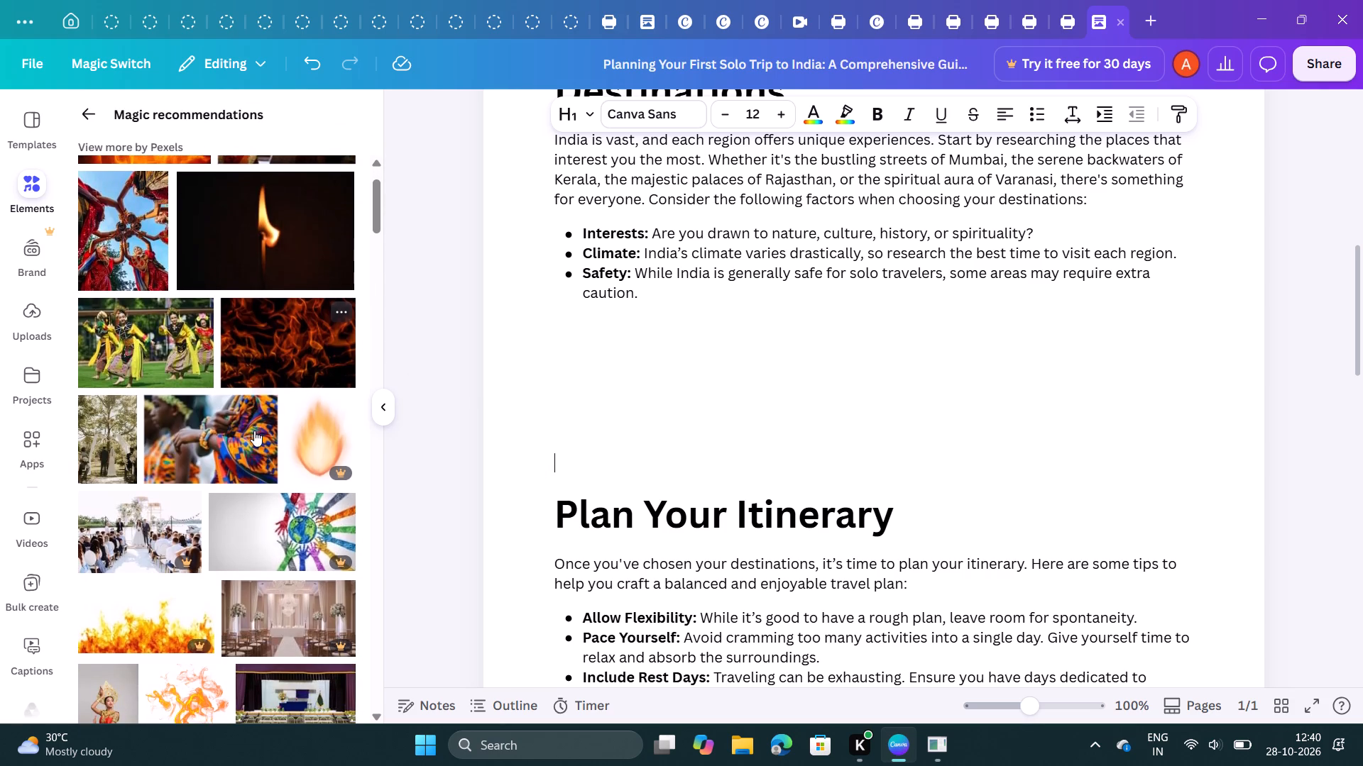
scroll(254, 431, "down", 3)
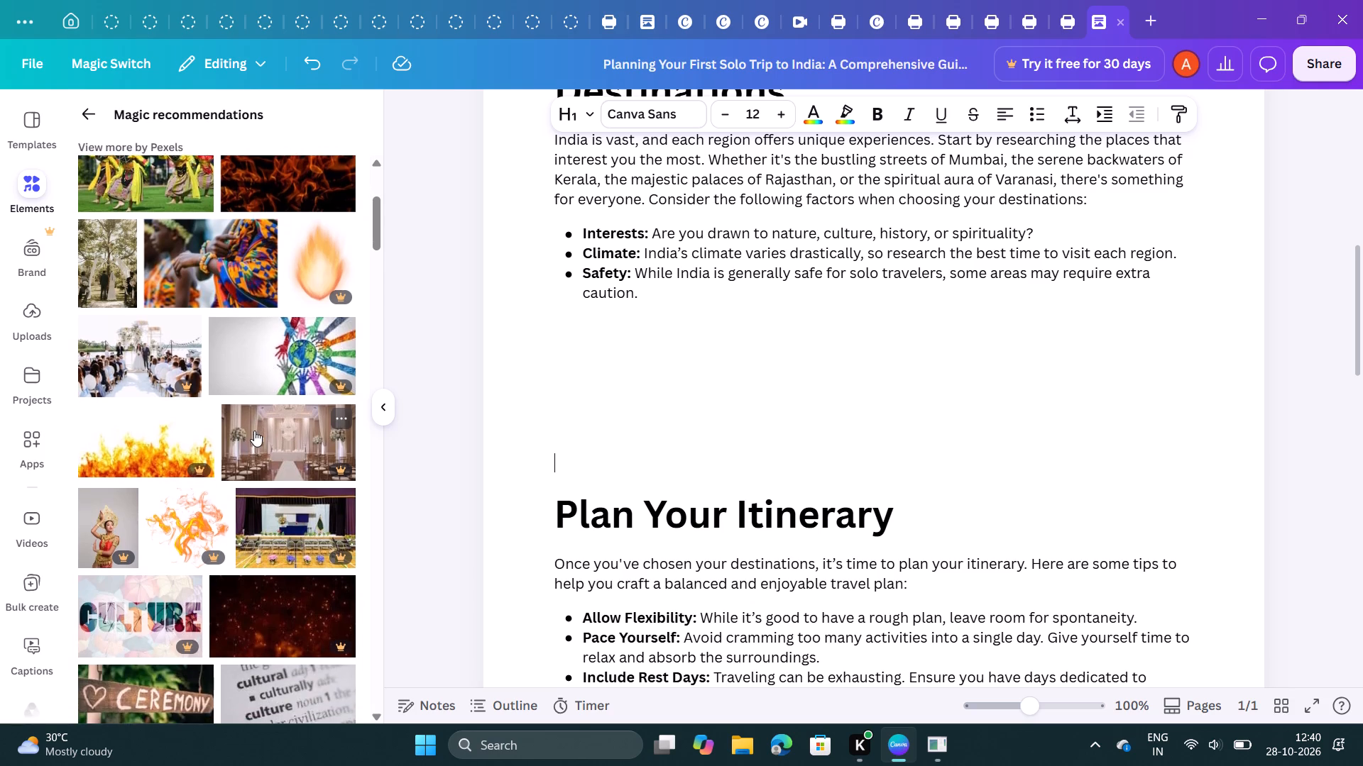
scroll(254, 431, "down", 4)
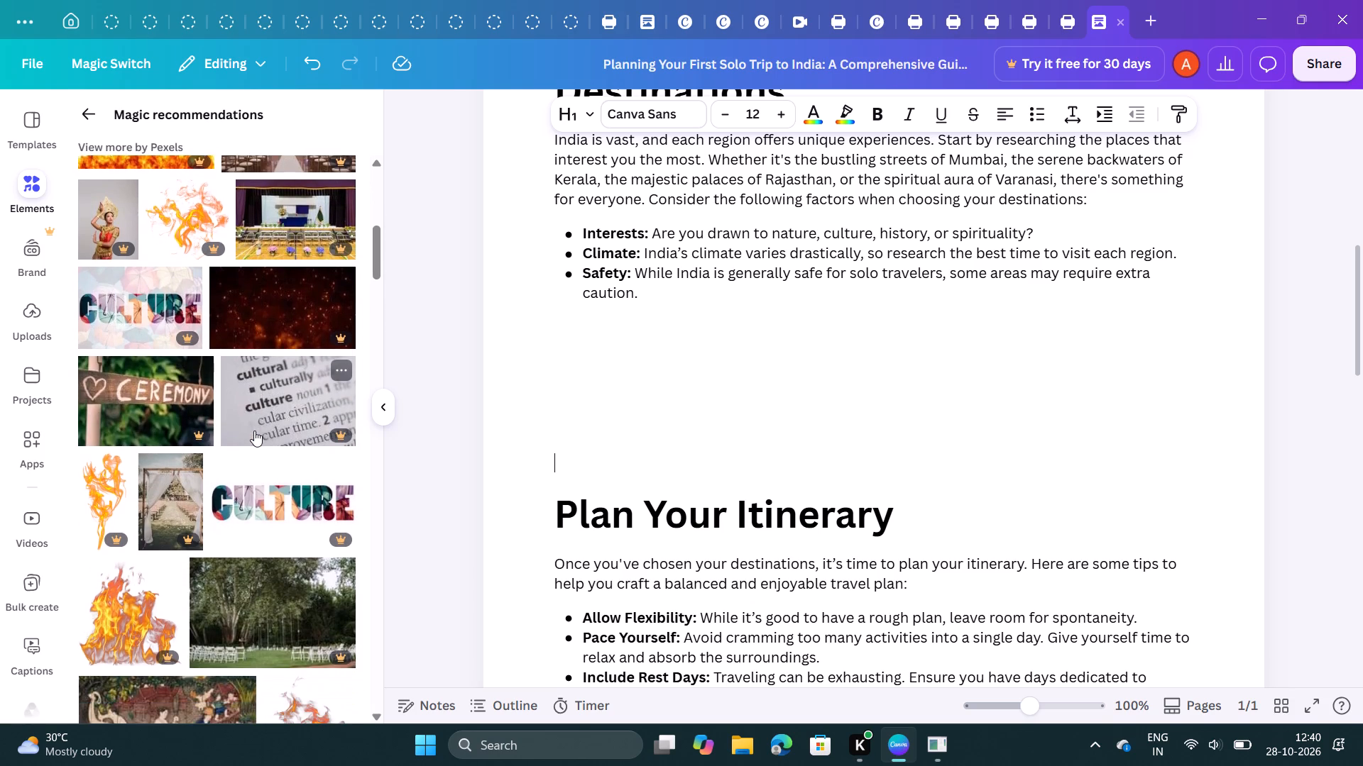
scroll(254, 431, "down", 2)
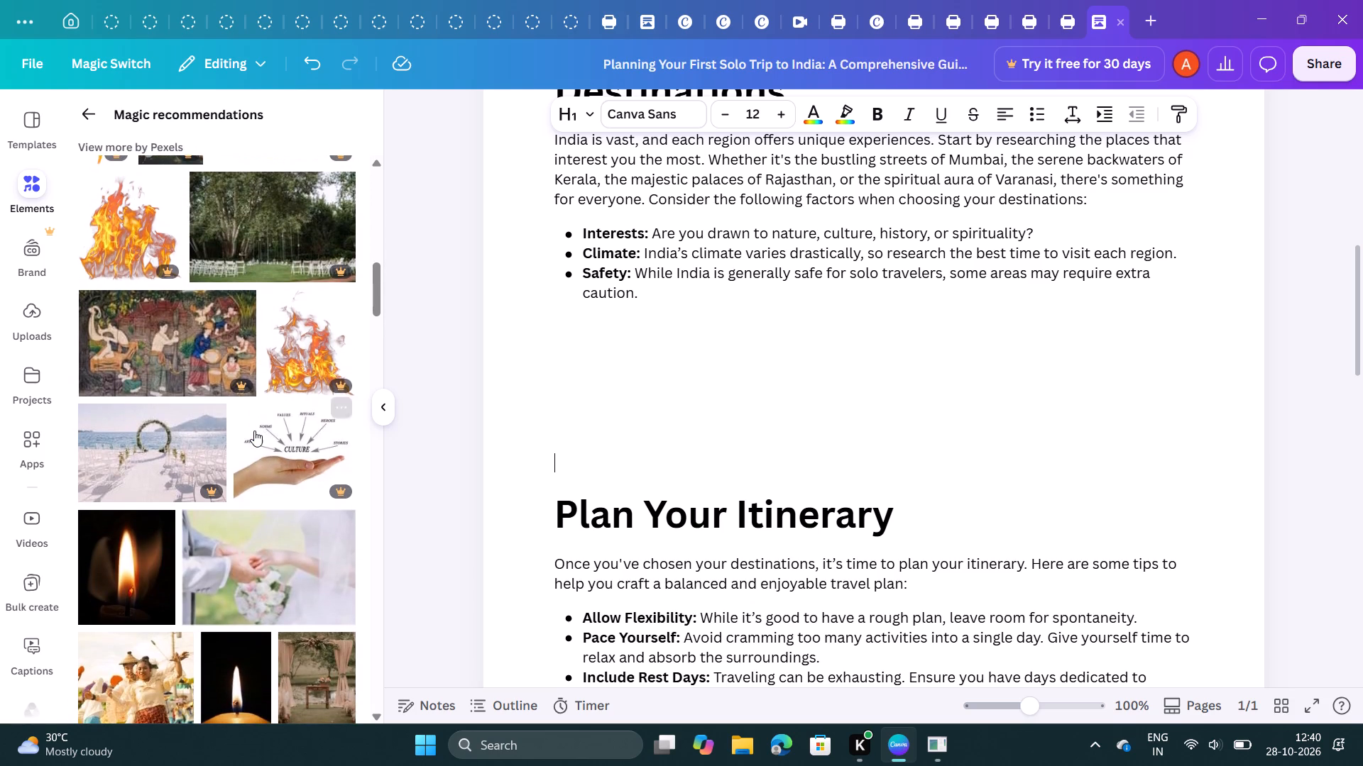
scroll(254, 431, "down", 3)
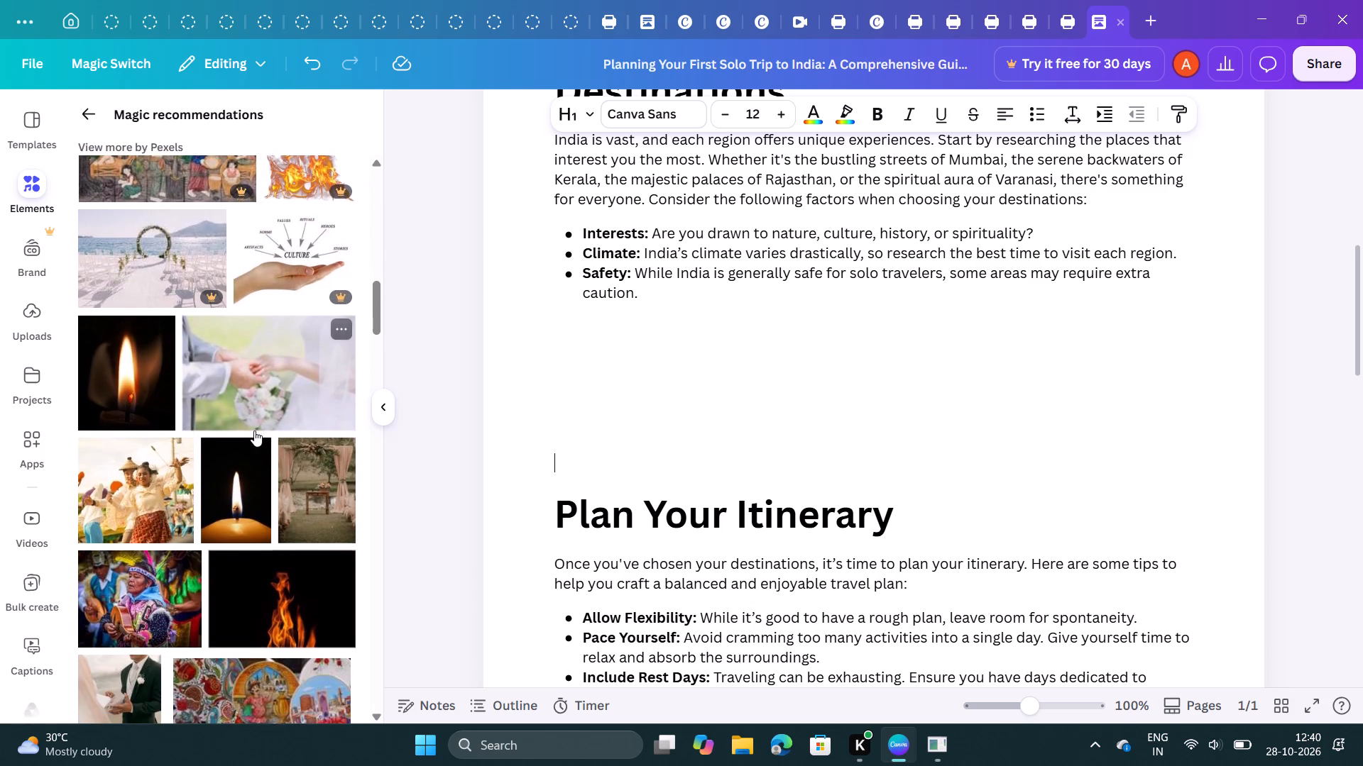
scroll(254, 431, "down", 4)
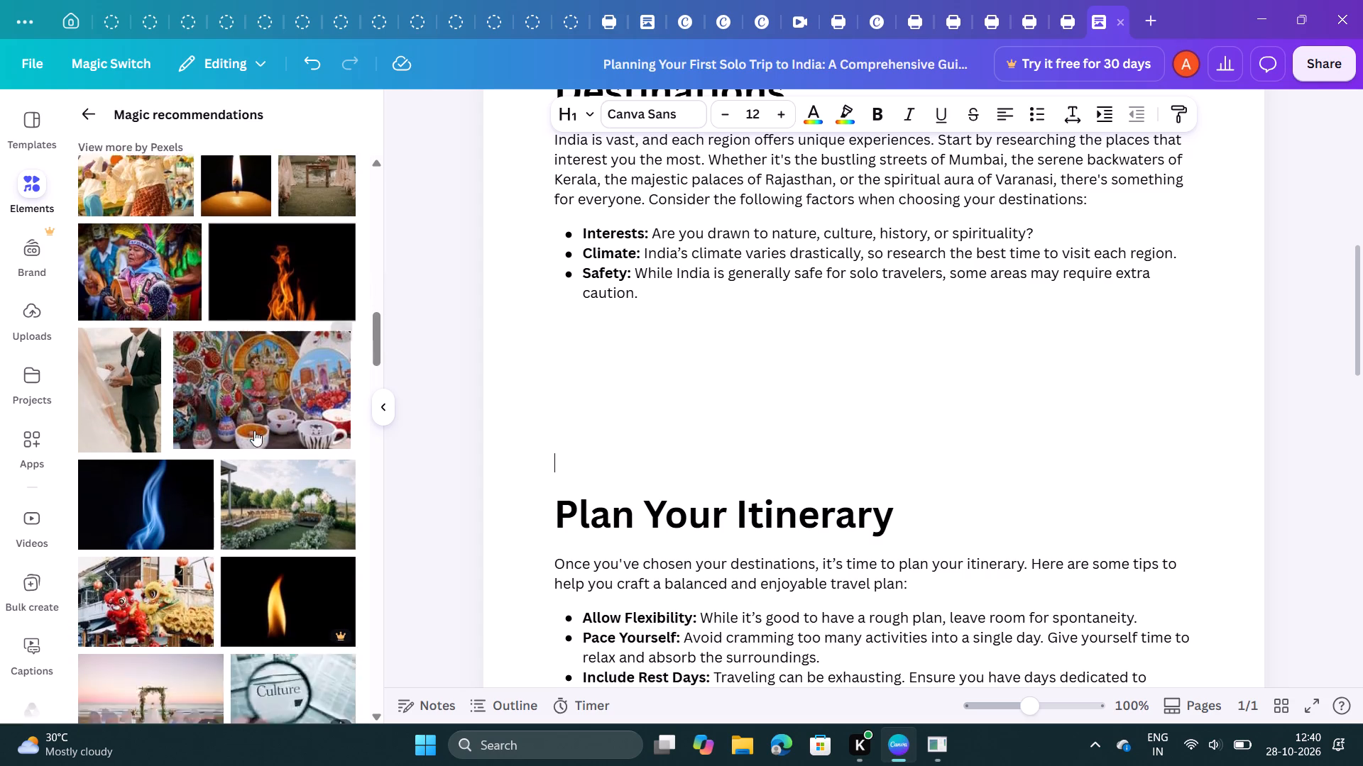
scroll(254, 431, "down", 4)
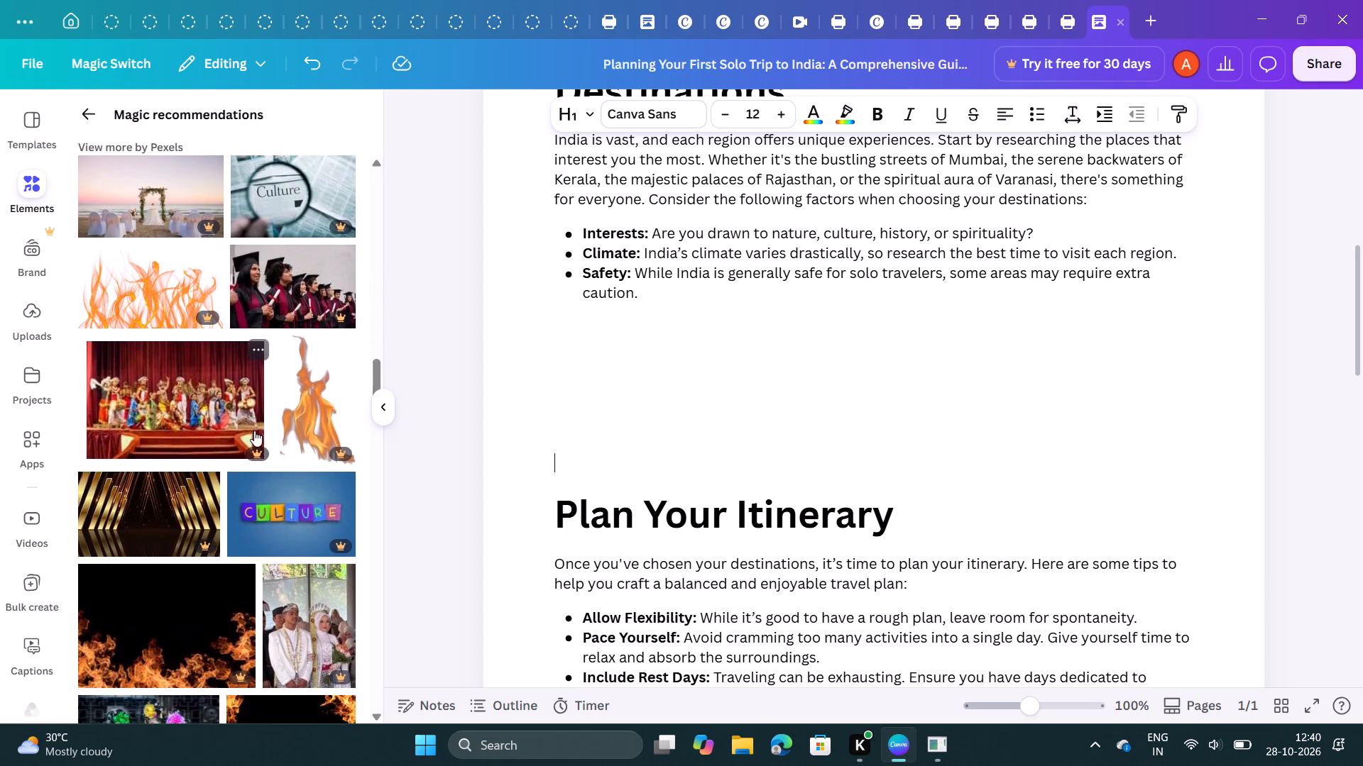
scroll(254, 431, "down", 3)
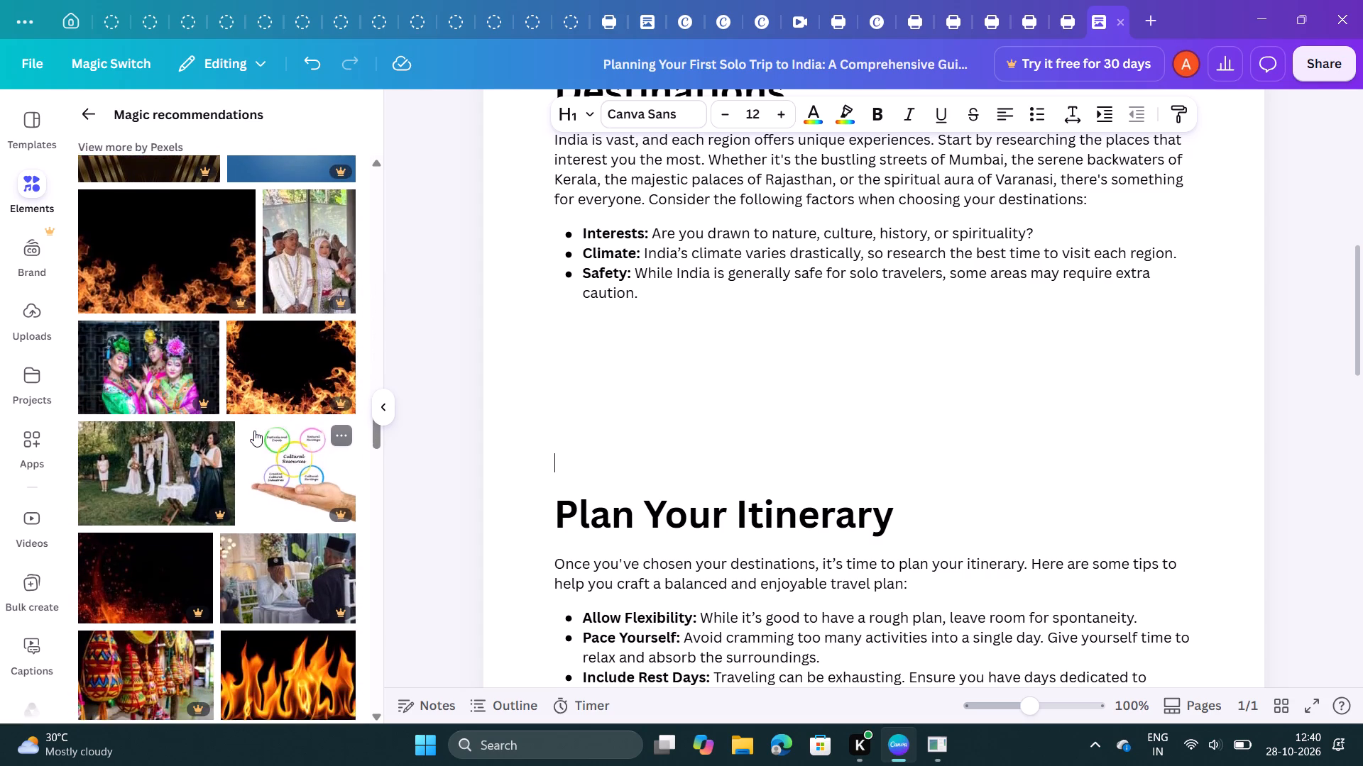
scroll(254, 431, "down", 4)
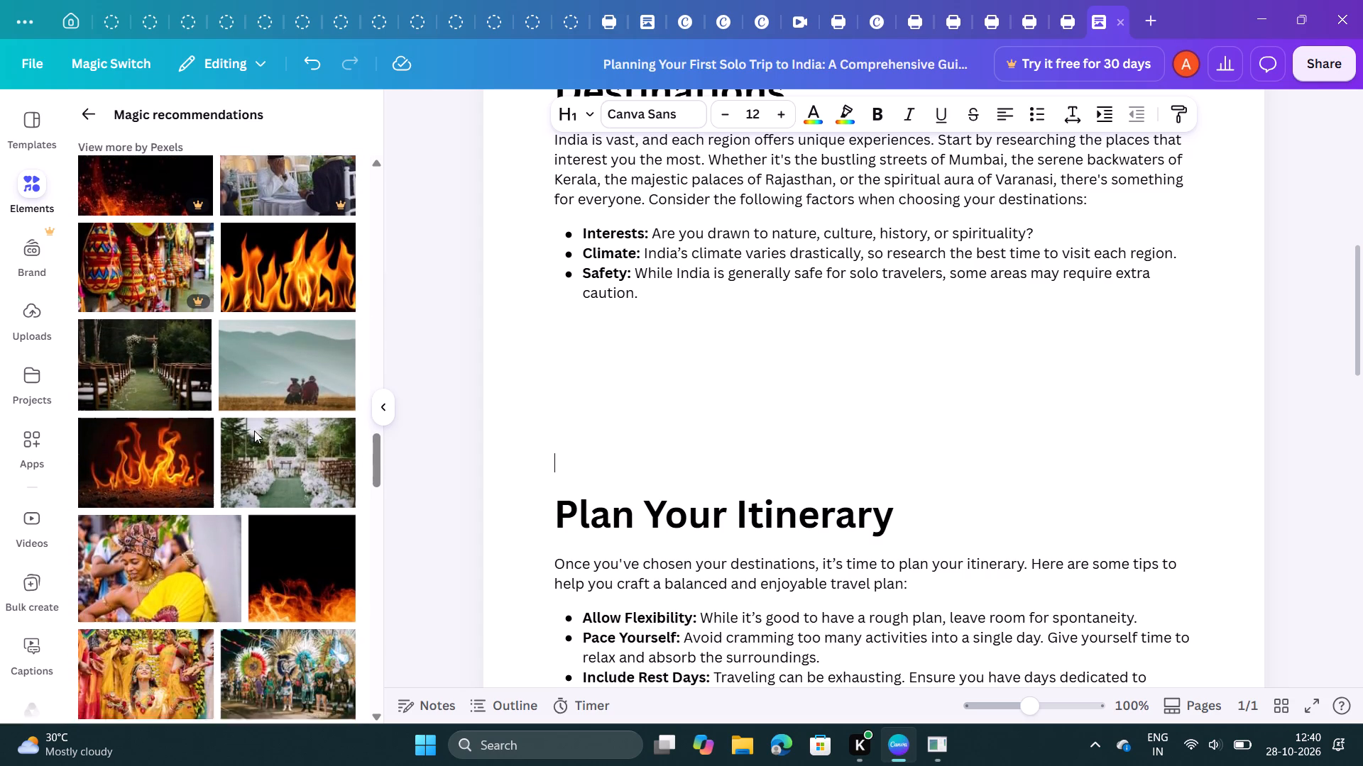
scroll(254, 431, "down", 1)
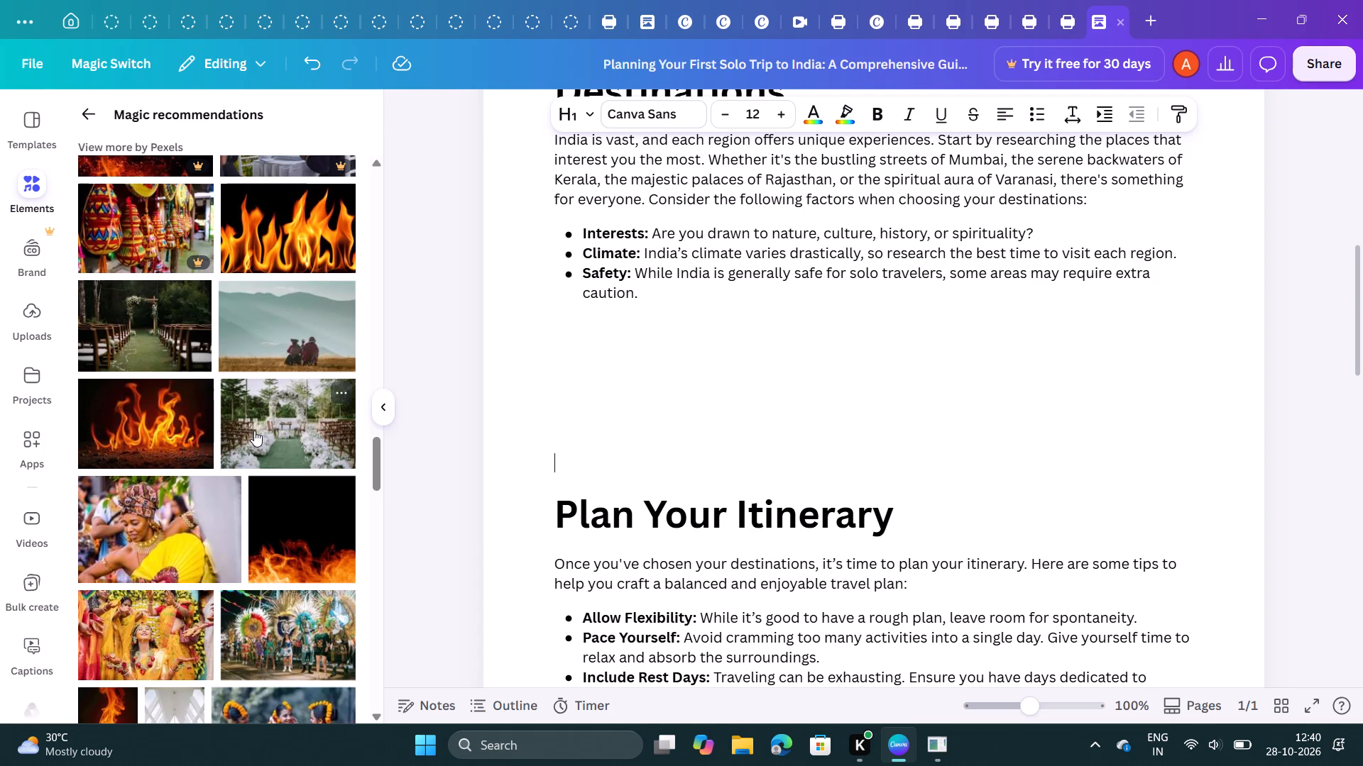
scroll(254, 431, "down", 3)
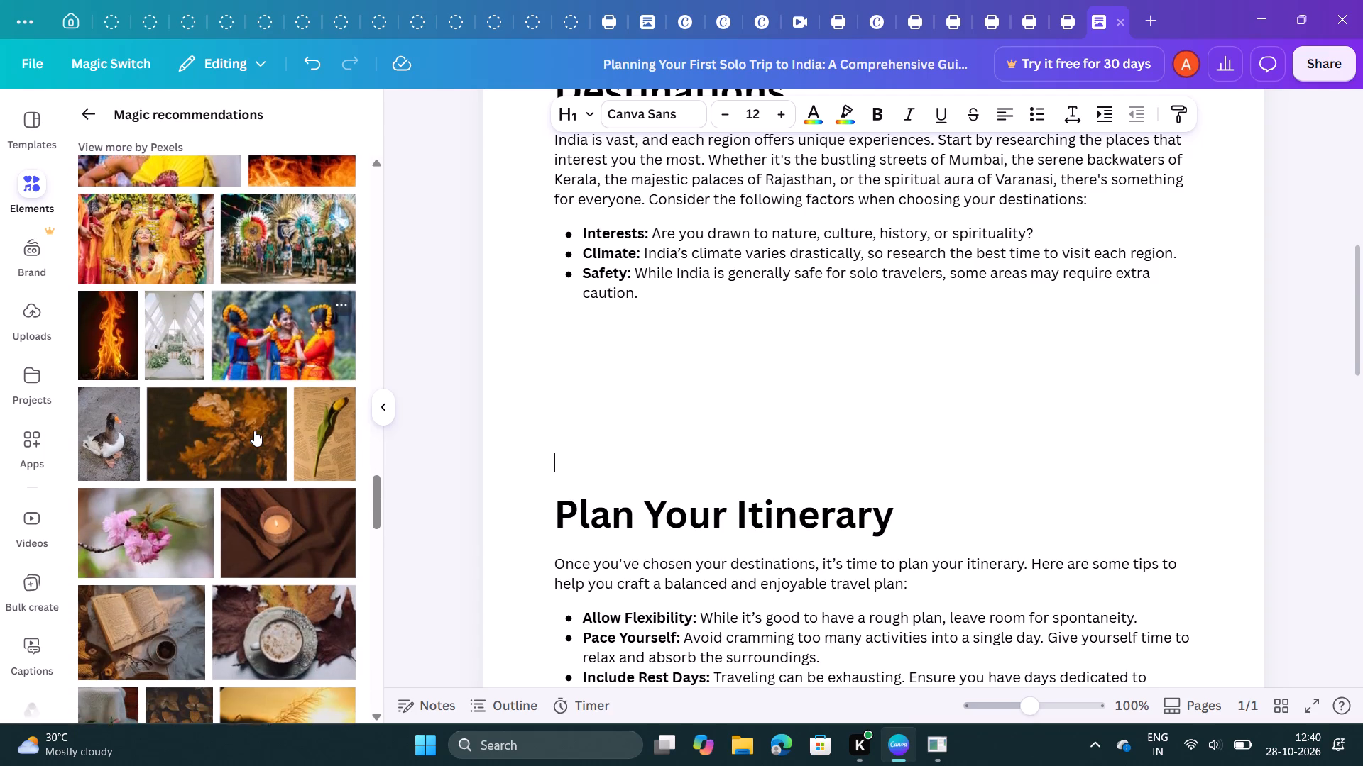
scroll(254, 431, "down", 4)
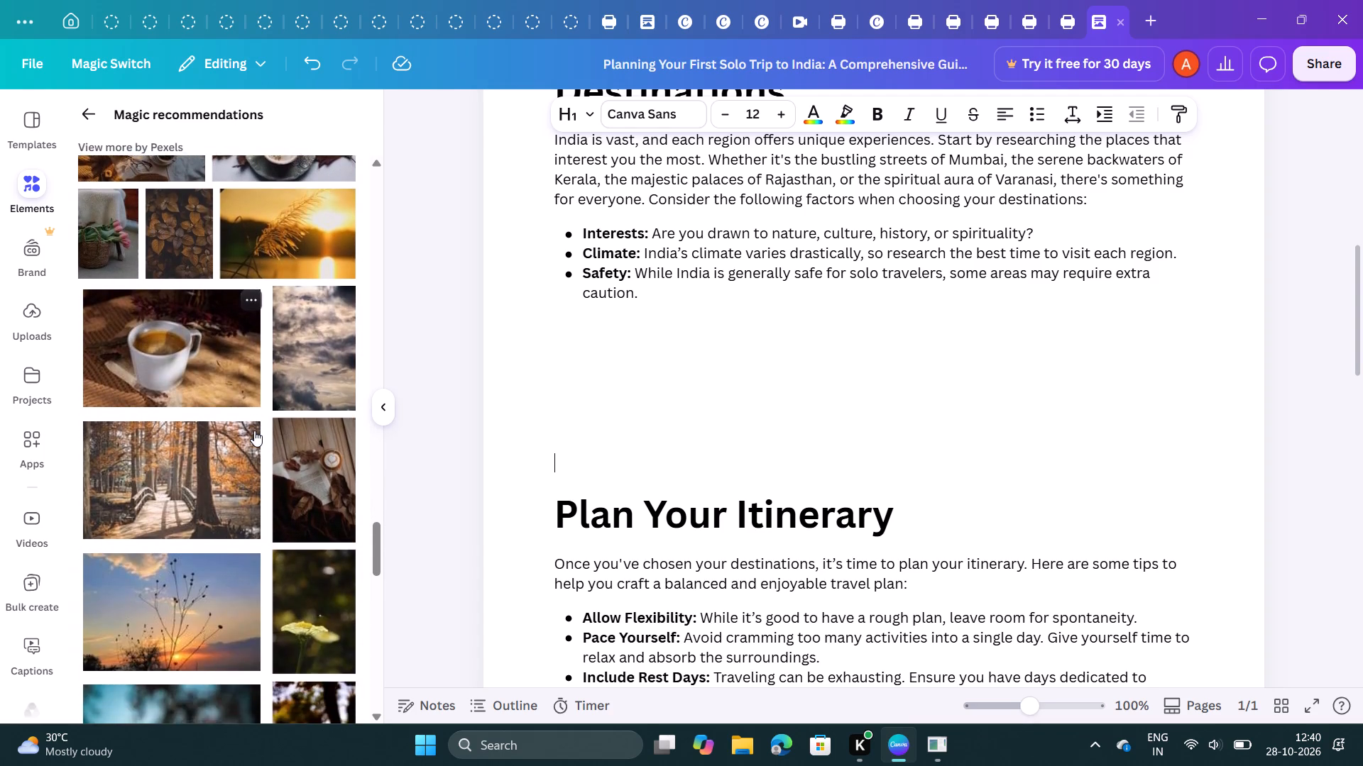
scroll(254, 431, "down", 3)
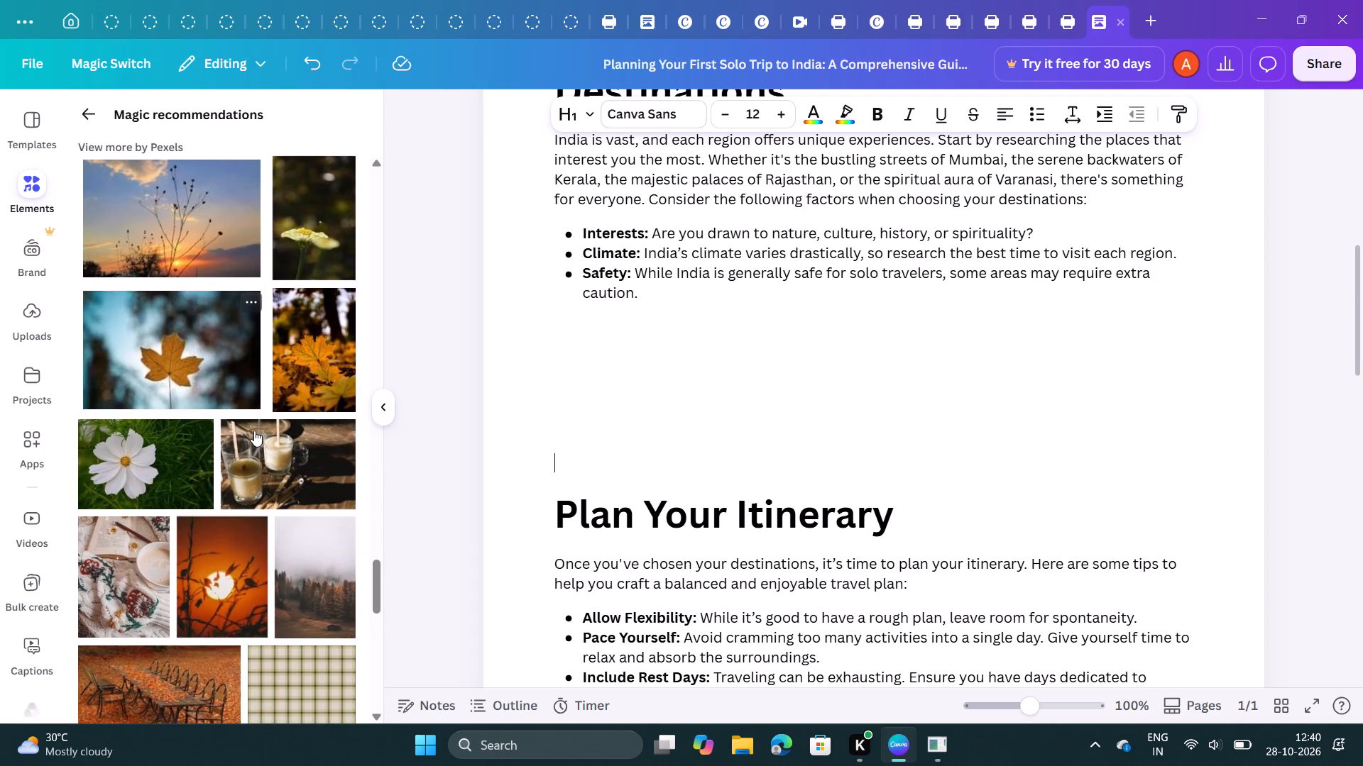
scroll(254, 431, "down", 3)
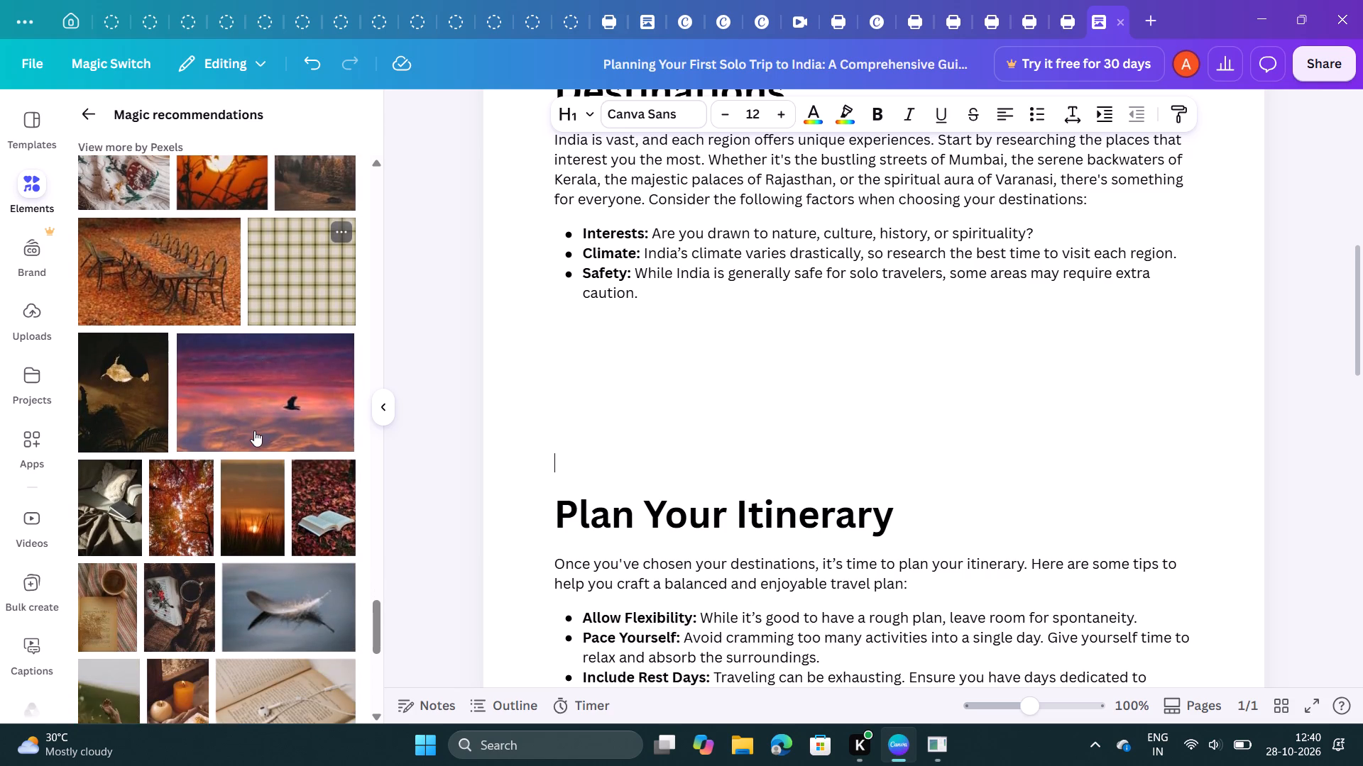
scroll(254, 431, "down", 1)
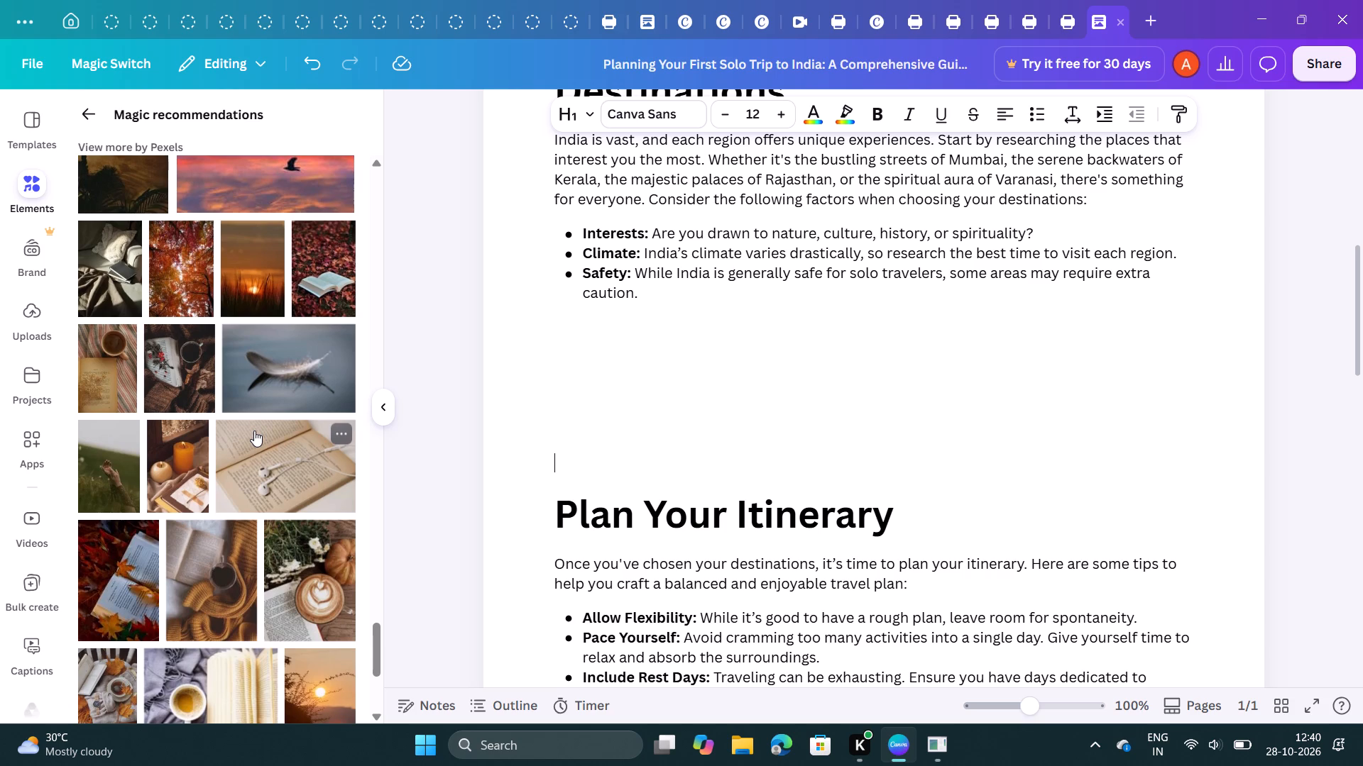
left_click(89, 118)
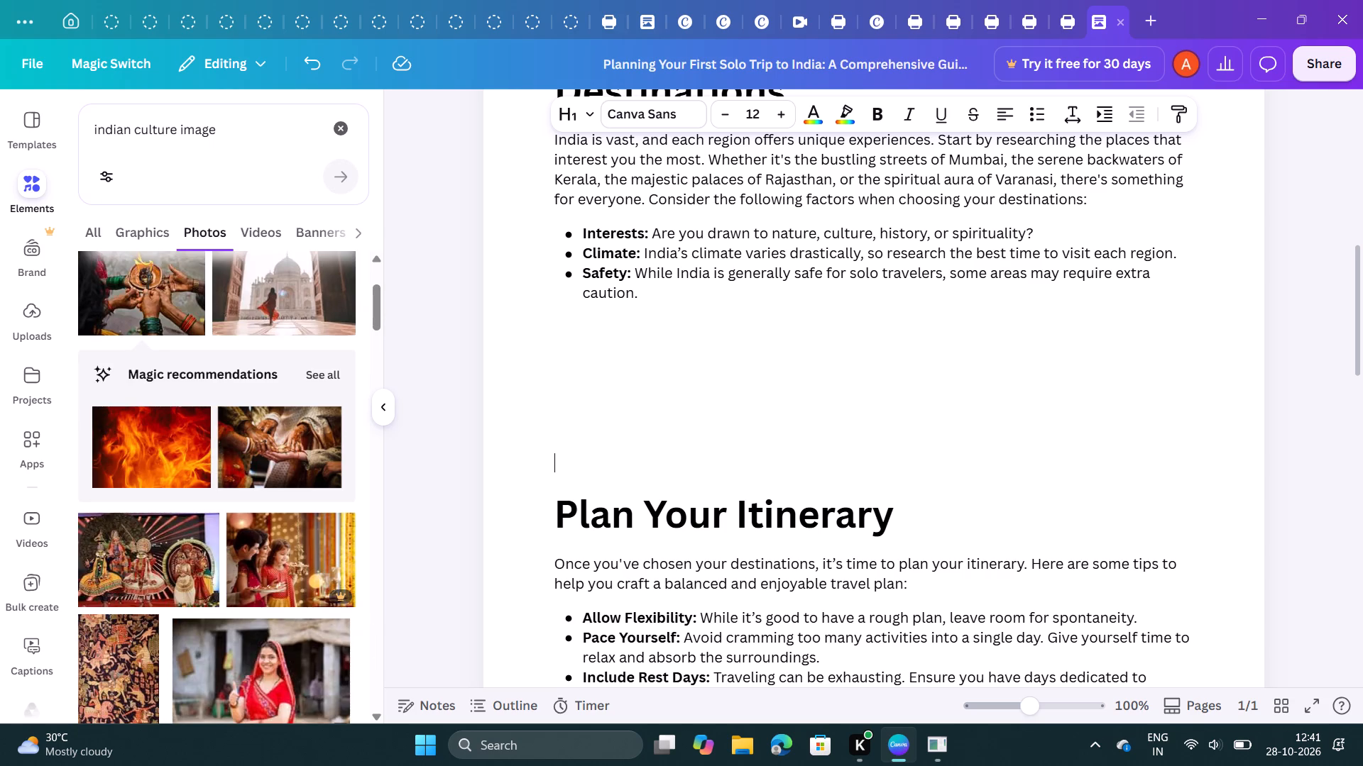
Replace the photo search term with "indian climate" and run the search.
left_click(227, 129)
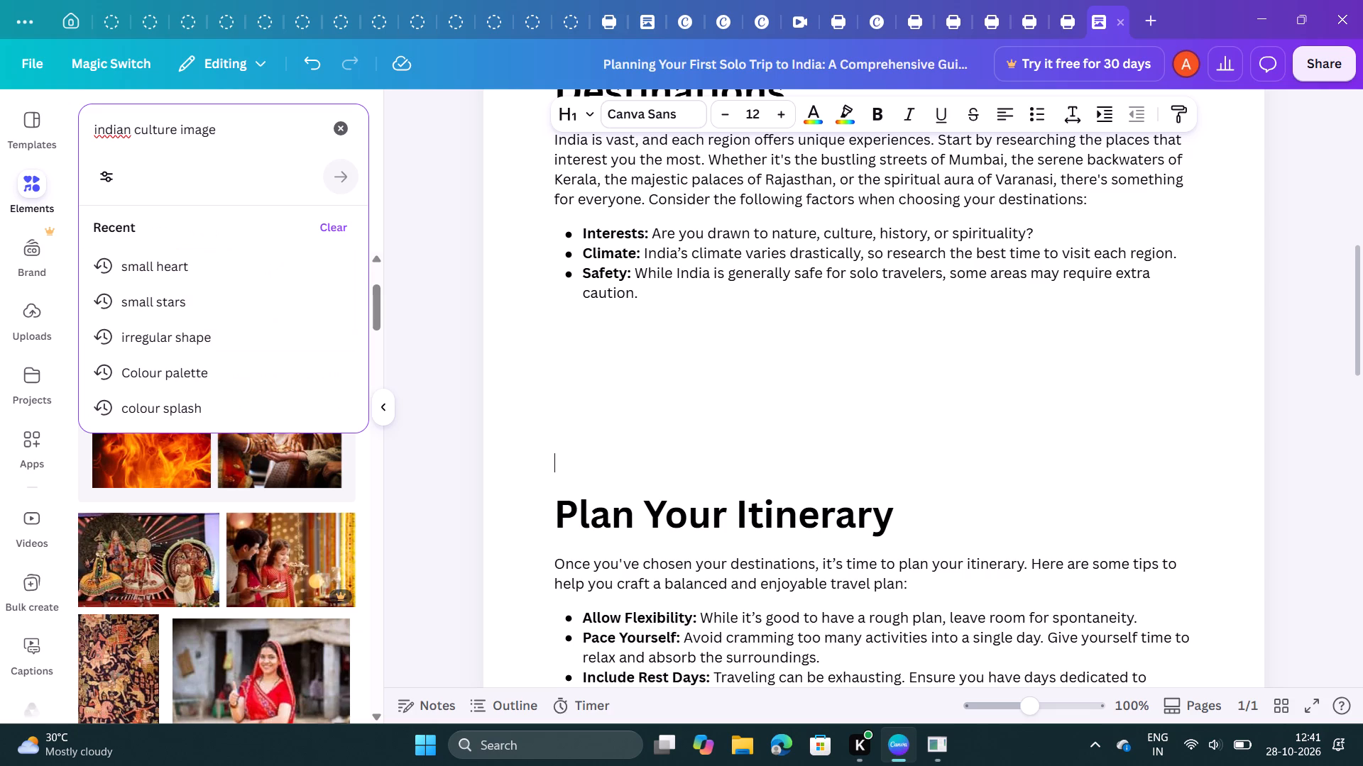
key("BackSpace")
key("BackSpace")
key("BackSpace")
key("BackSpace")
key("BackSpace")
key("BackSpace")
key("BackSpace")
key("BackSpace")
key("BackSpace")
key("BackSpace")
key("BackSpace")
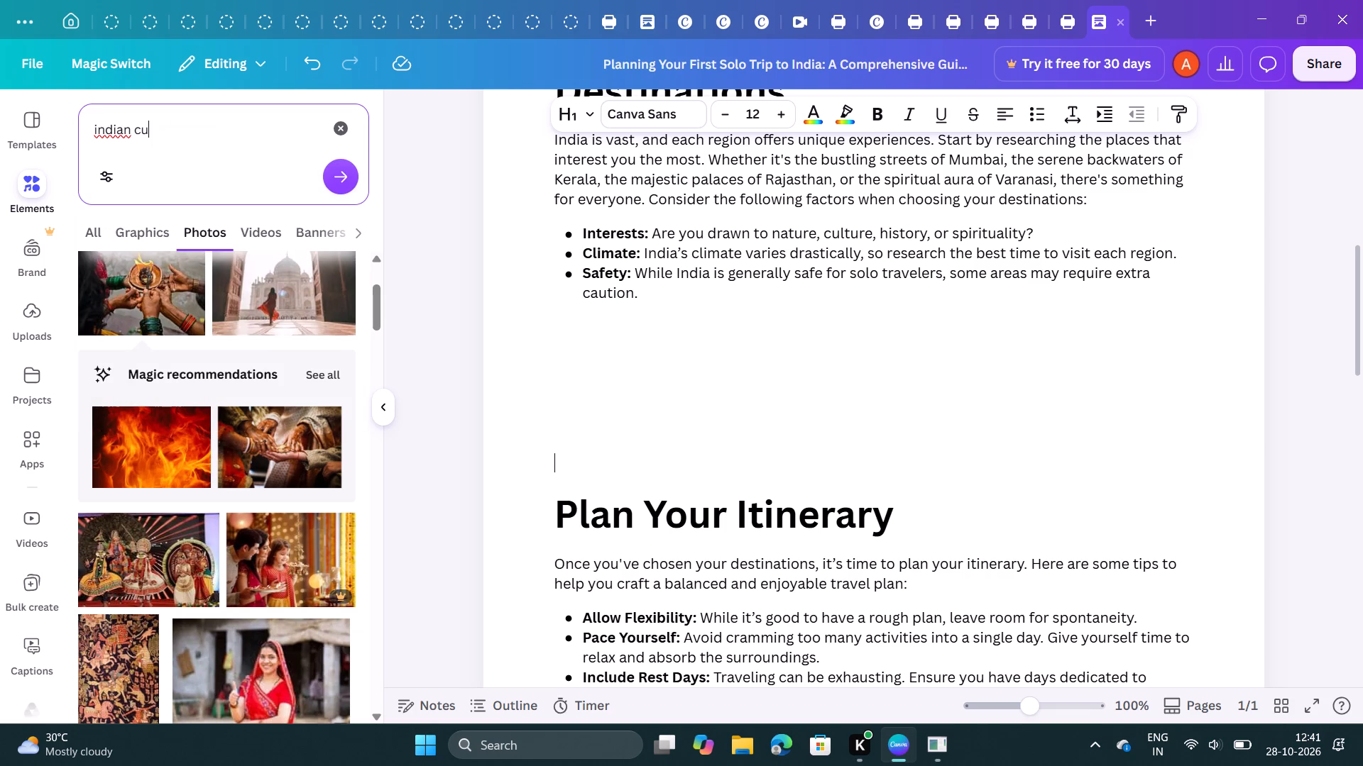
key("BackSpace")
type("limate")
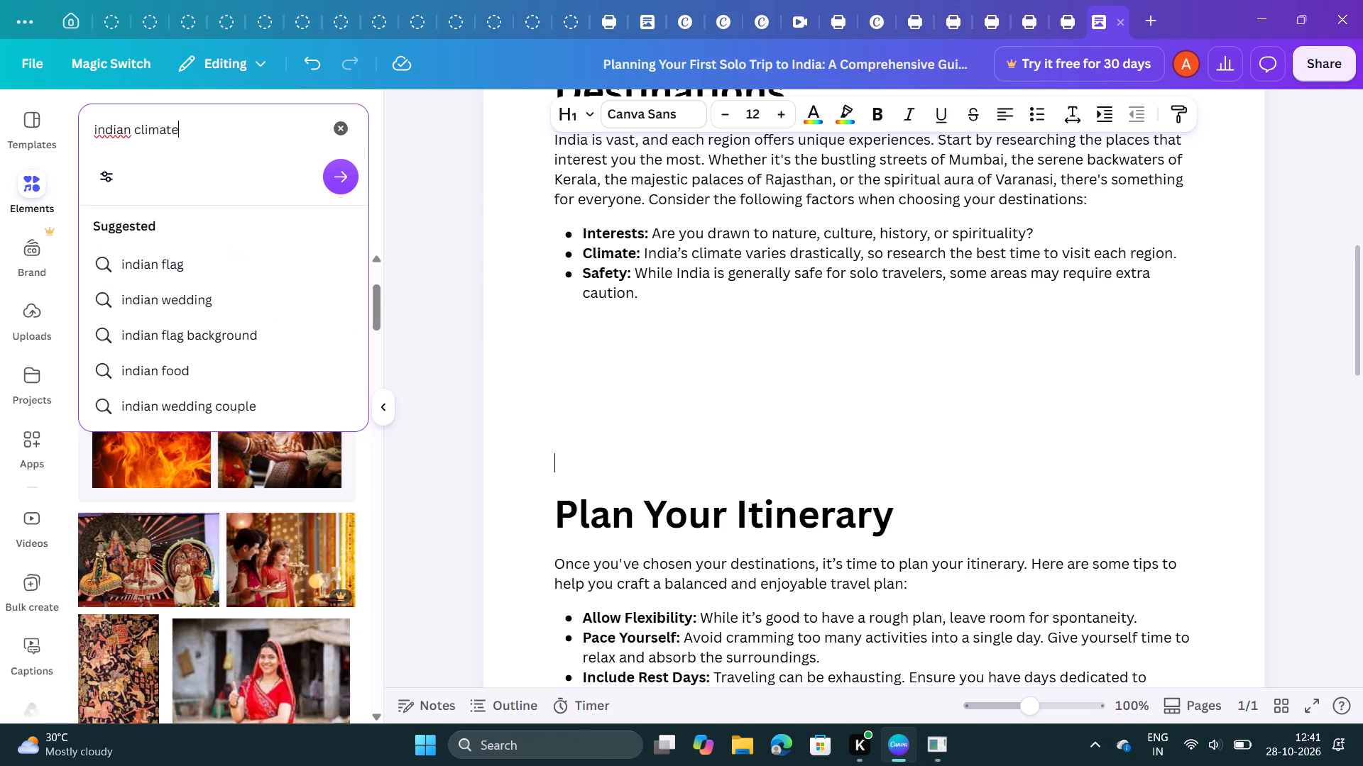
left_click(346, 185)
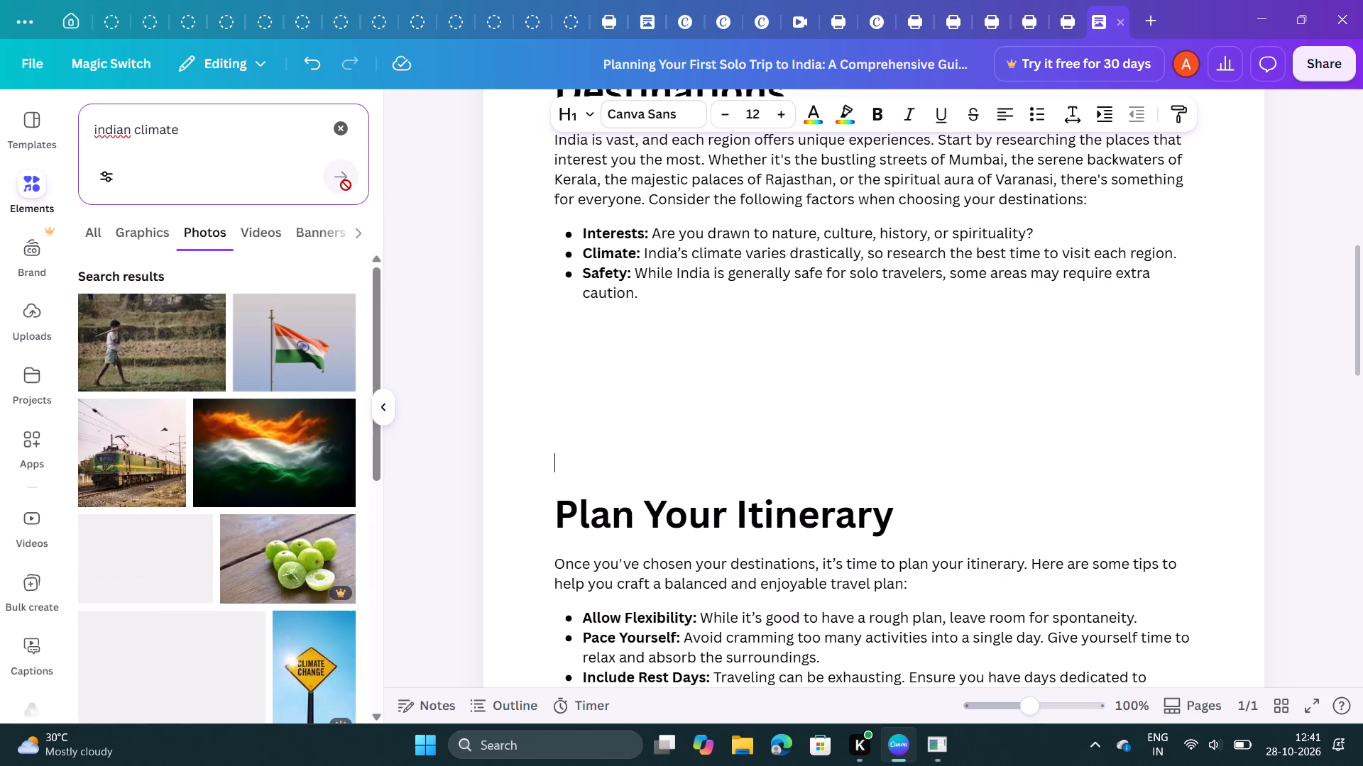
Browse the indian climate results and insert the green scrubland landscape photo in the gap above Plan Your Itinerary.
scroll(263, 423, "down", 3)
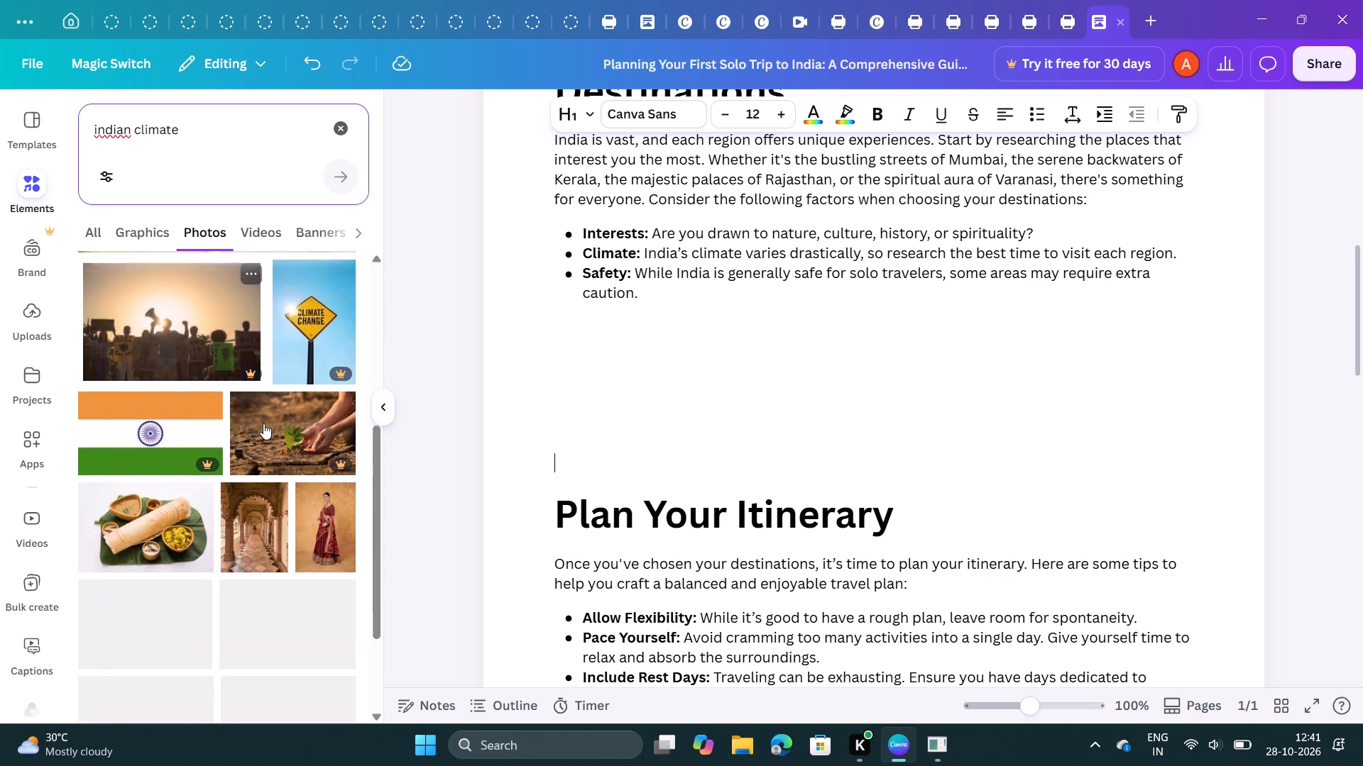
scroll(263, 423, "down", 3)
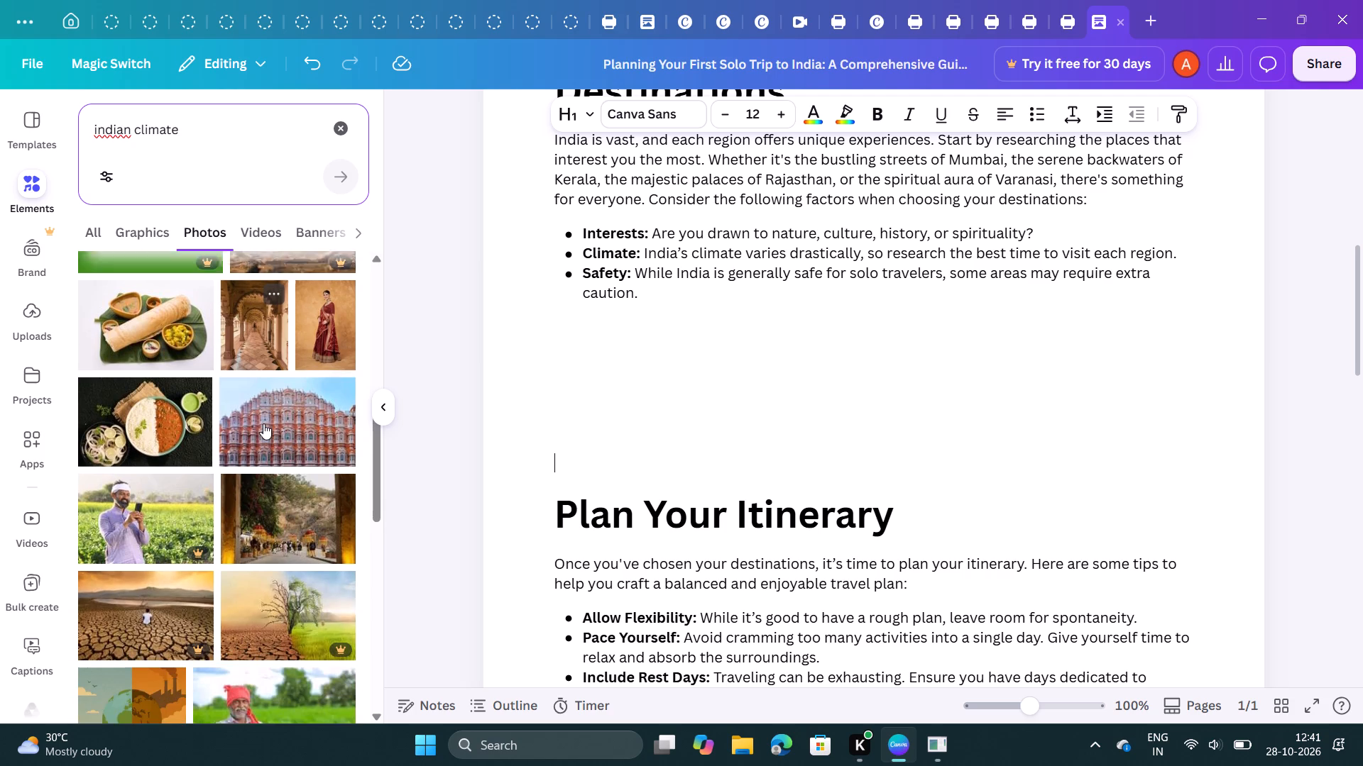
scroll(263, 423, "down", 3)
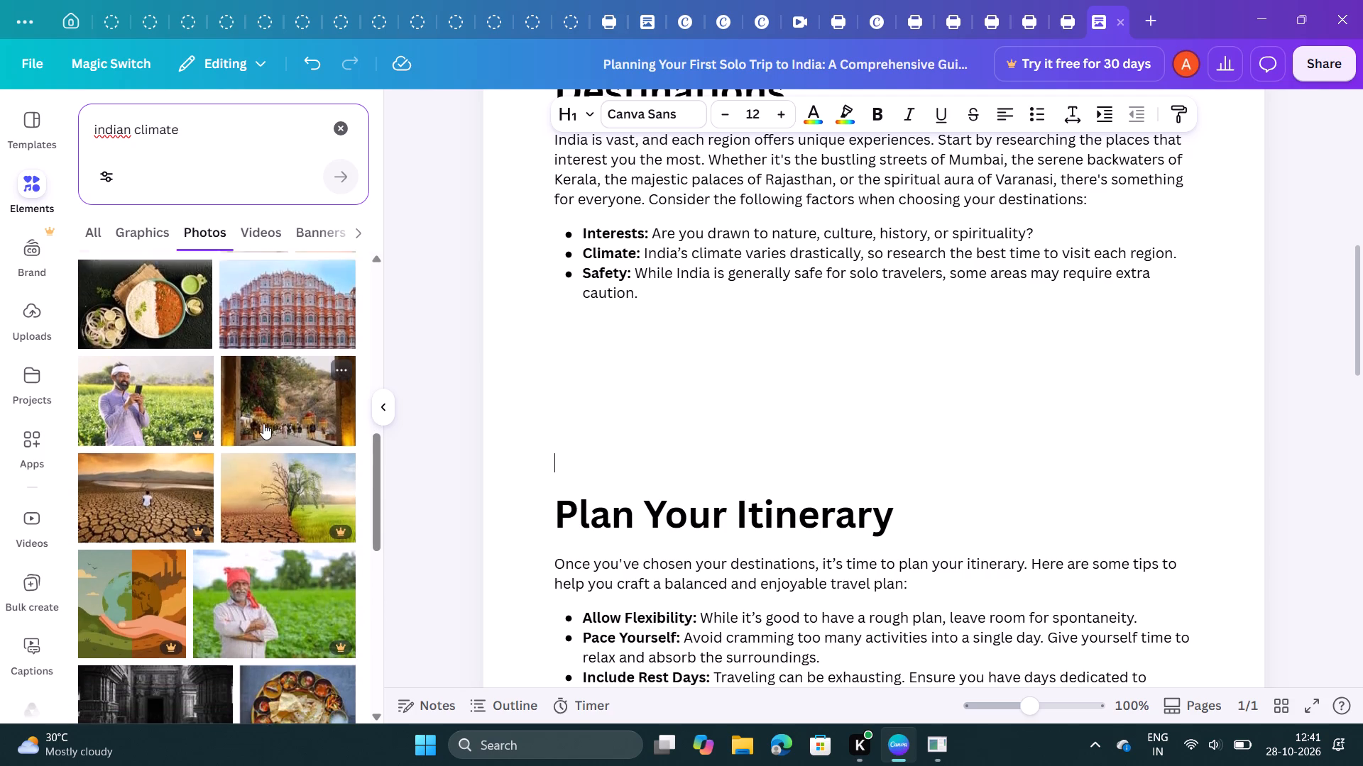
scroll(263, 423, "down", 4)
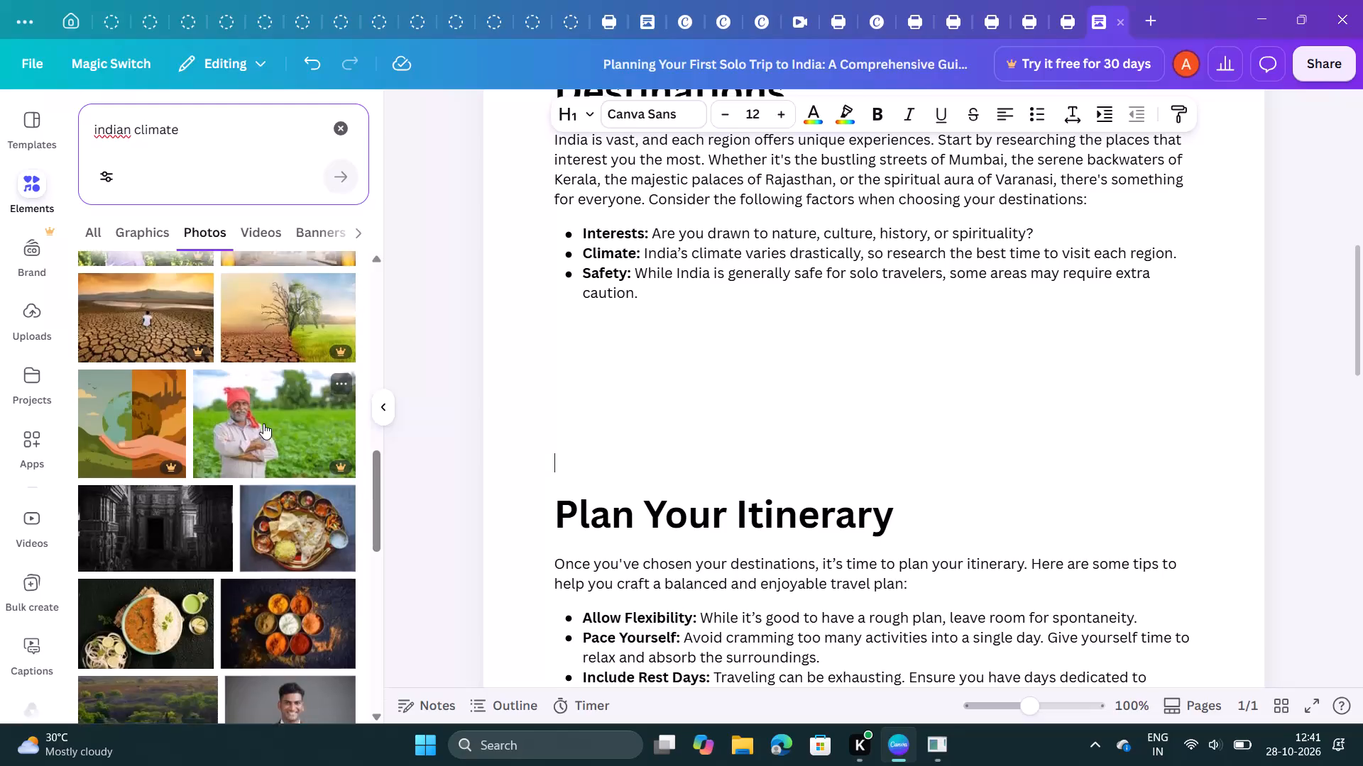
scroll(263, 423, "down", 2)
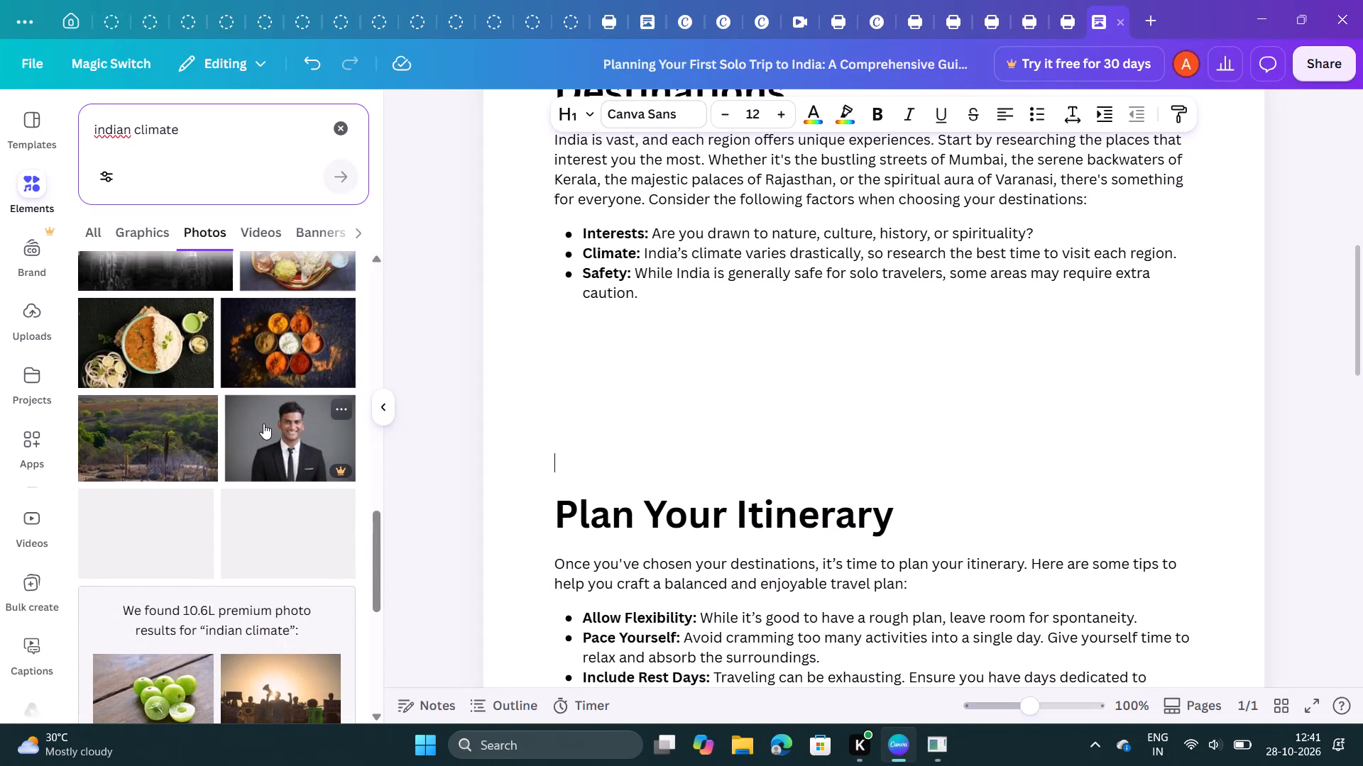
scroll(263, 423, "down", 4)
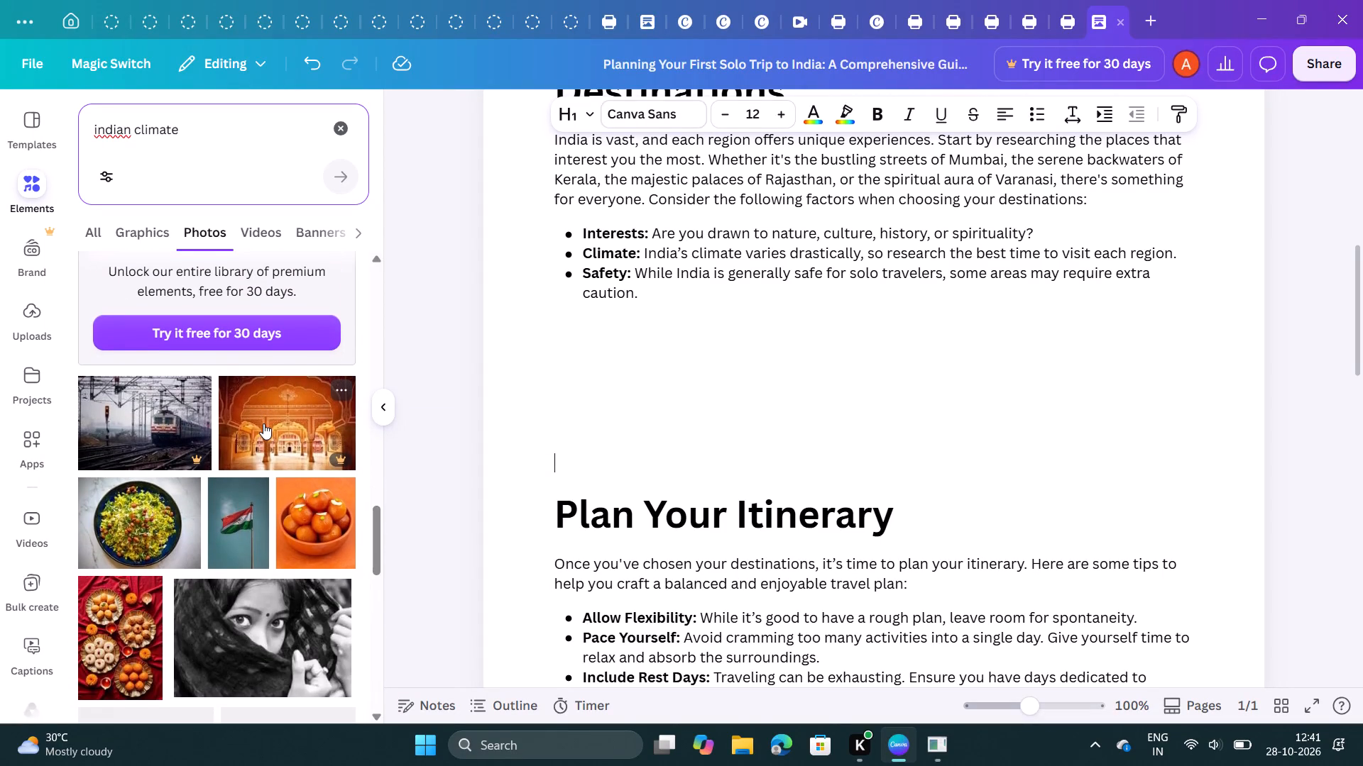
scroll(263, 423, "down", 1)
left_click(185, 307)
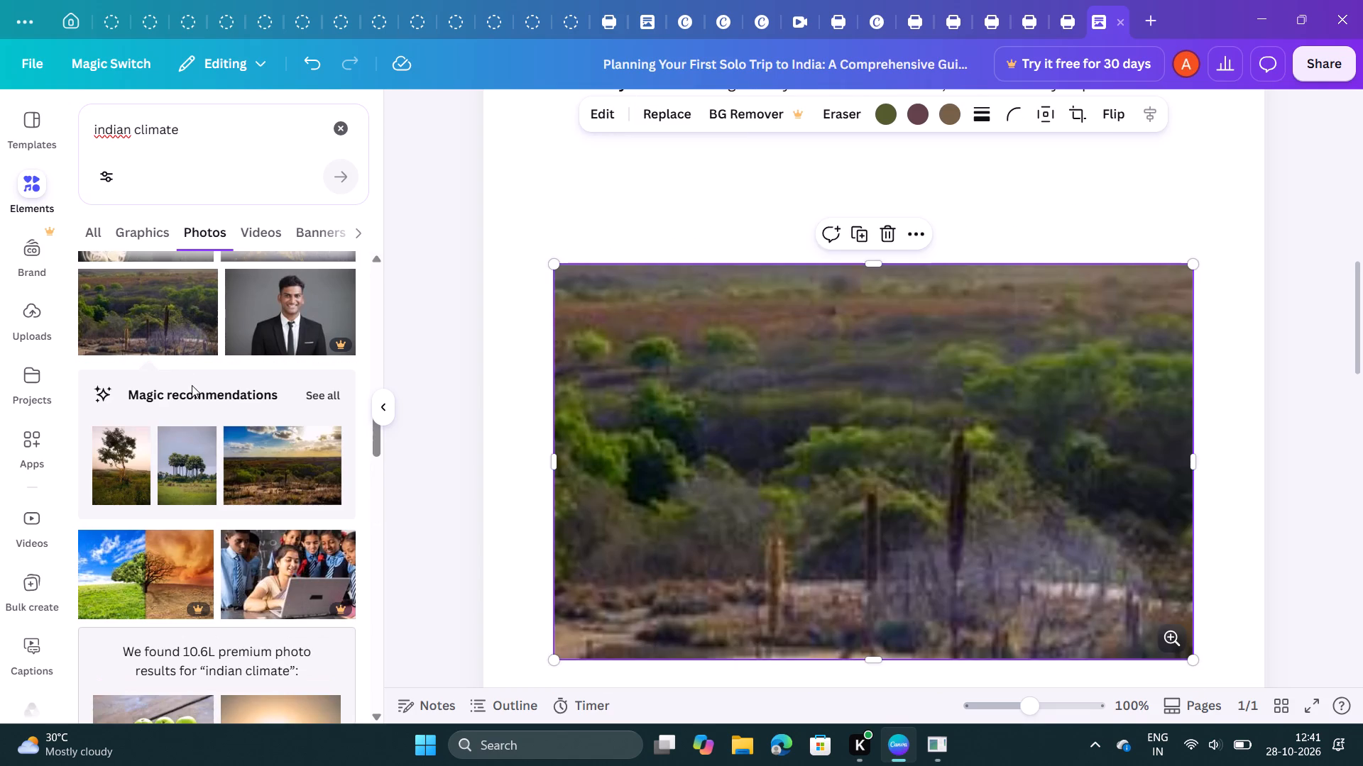
Browse the full set of Magic recommendations related to the scrubland photo, and return to the search results.
left_click(327, 394)
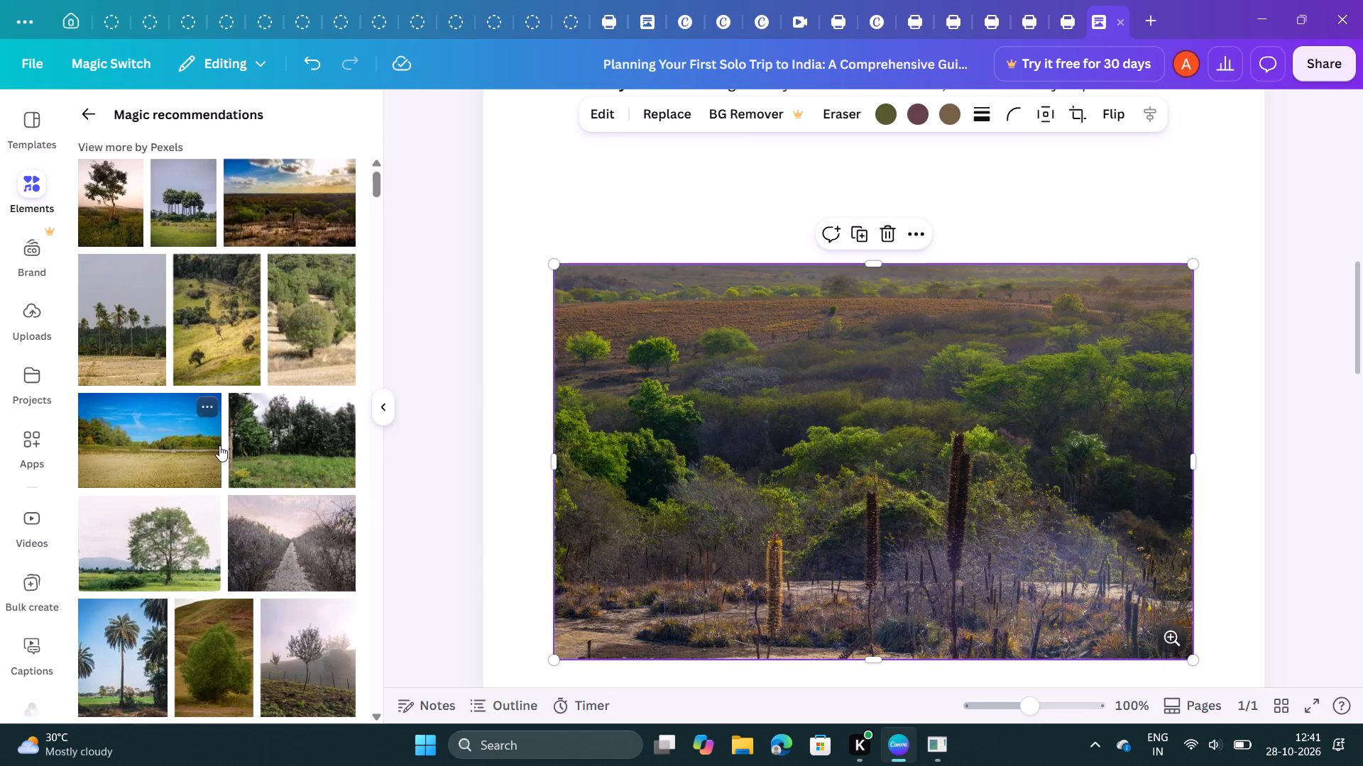
scroll(219, 445, "down", 3)
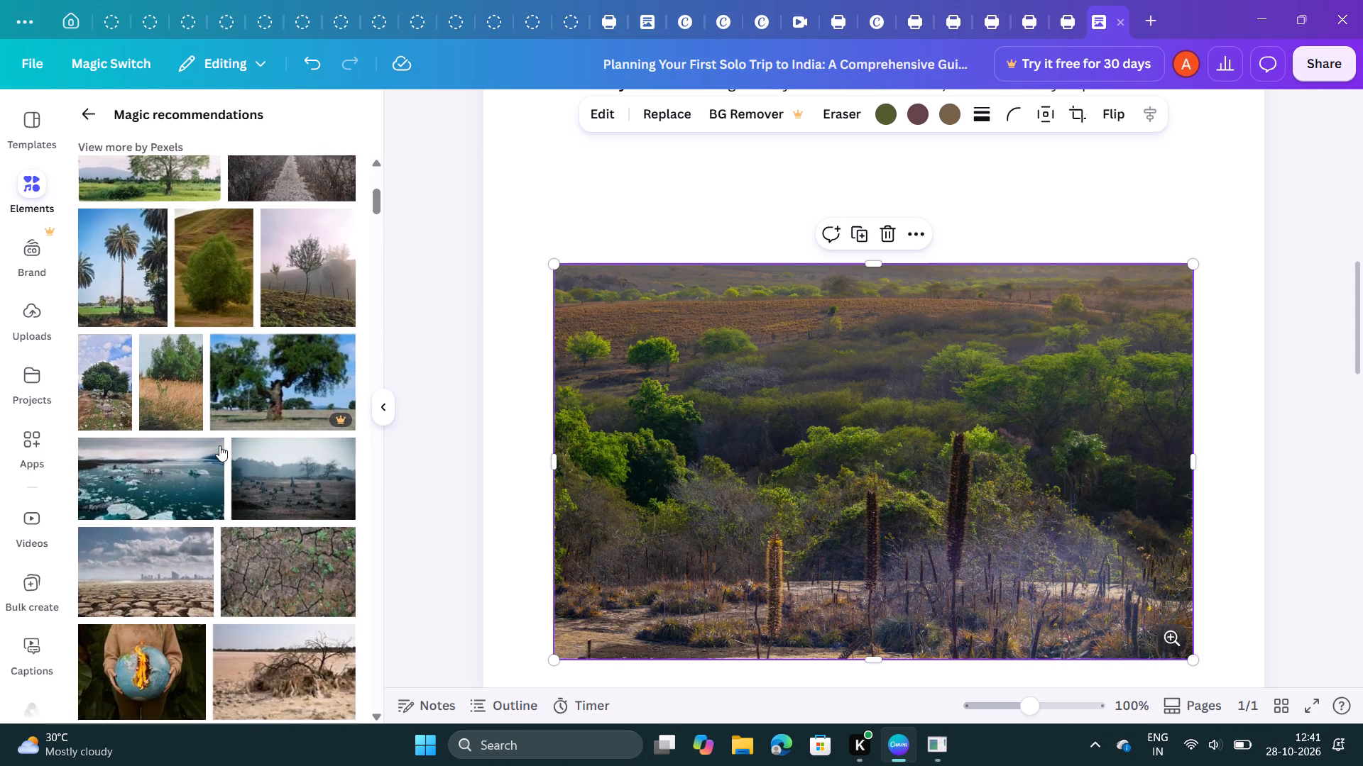
scroll(219, 445, "down", 2)
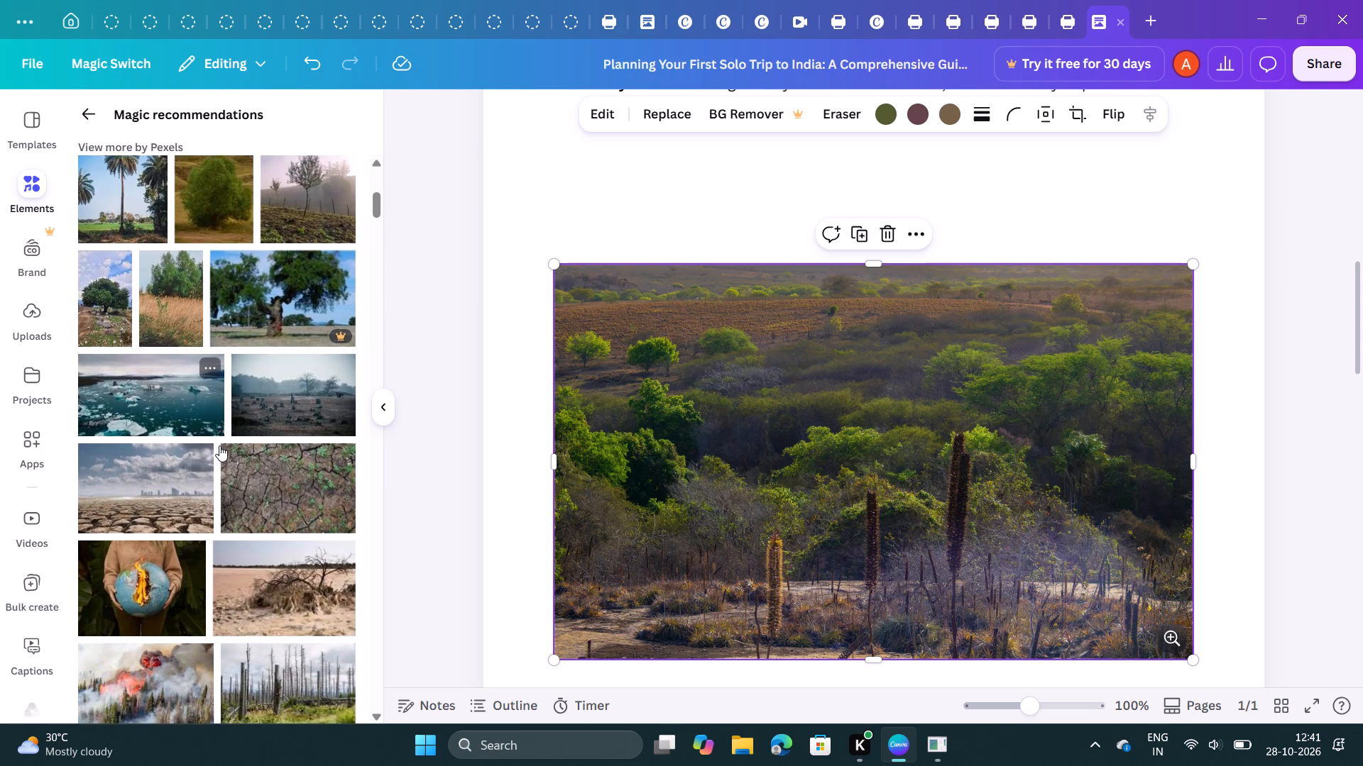
scroll(219, 445, "down", 4)
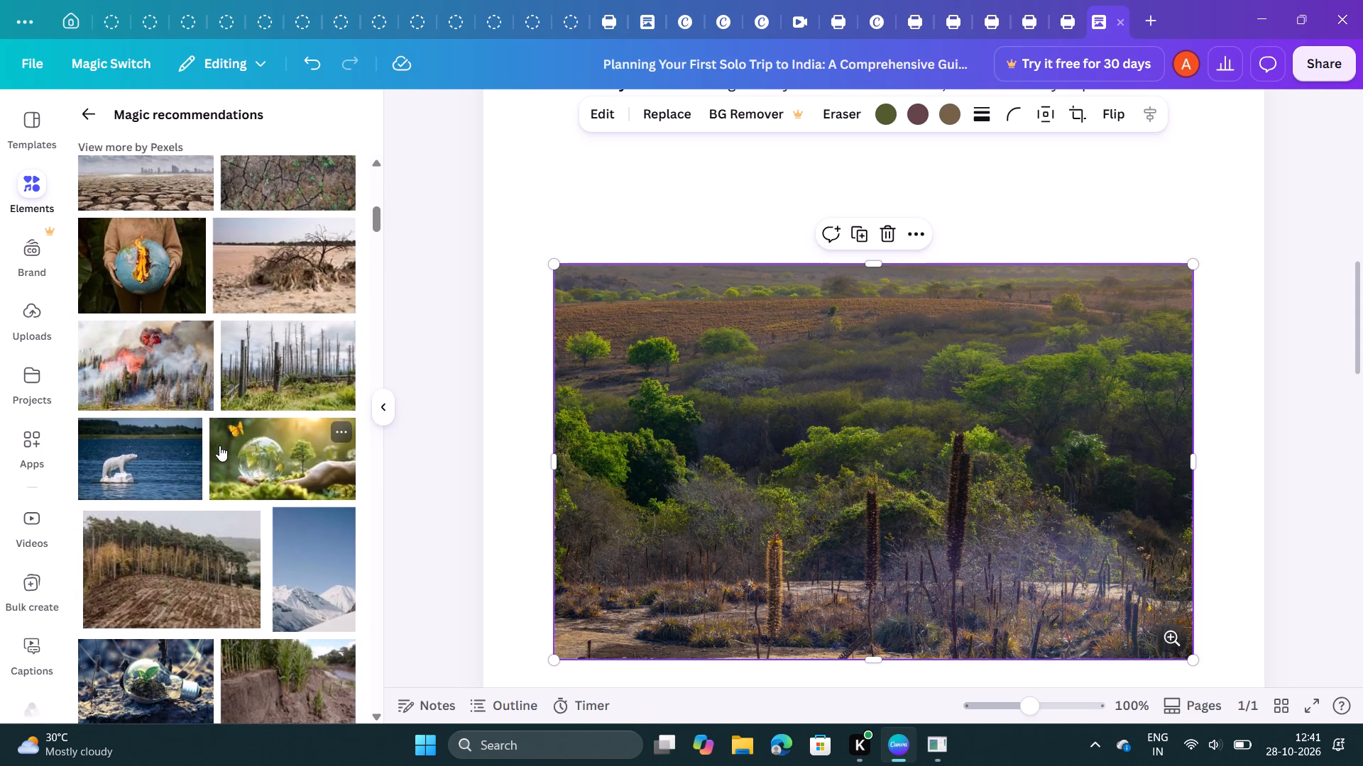
scroll(219, 445, "down", 4)
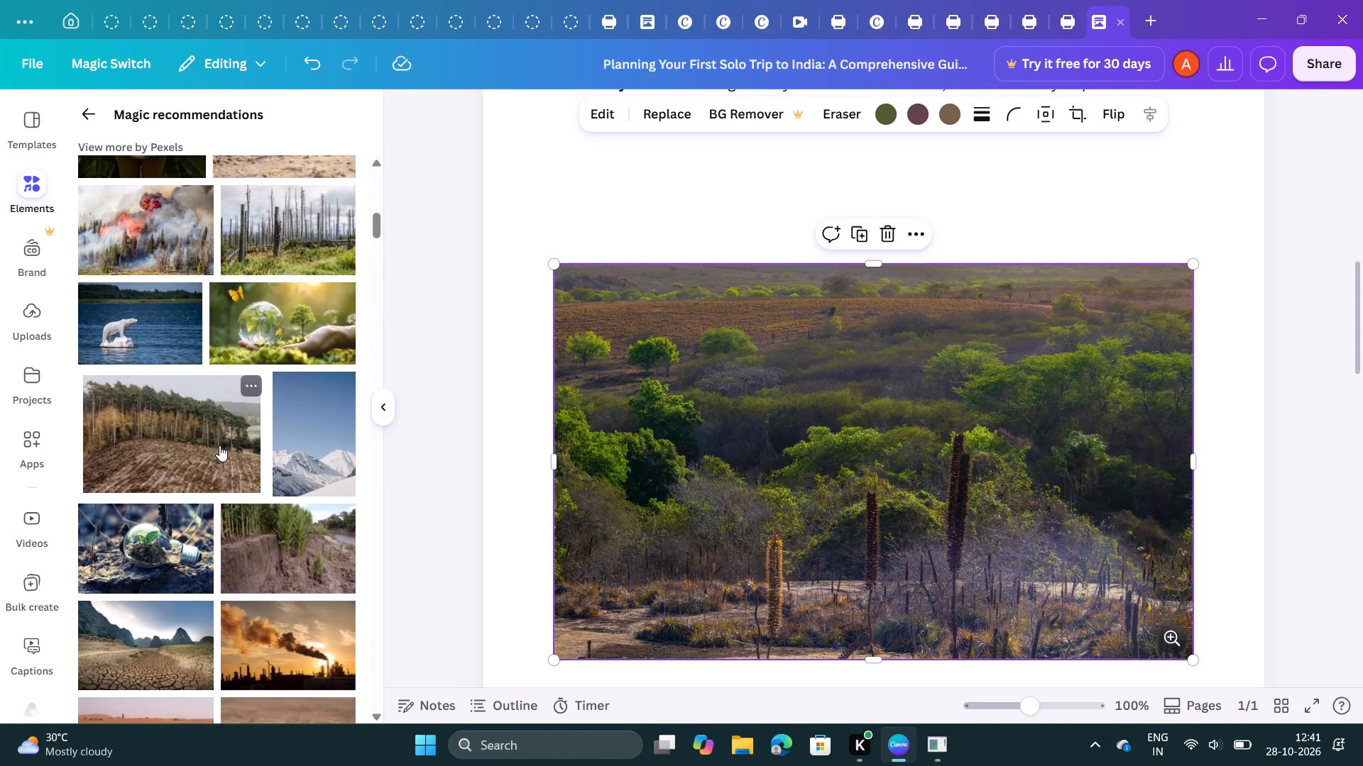
scroll(219, 445, "down", 3)
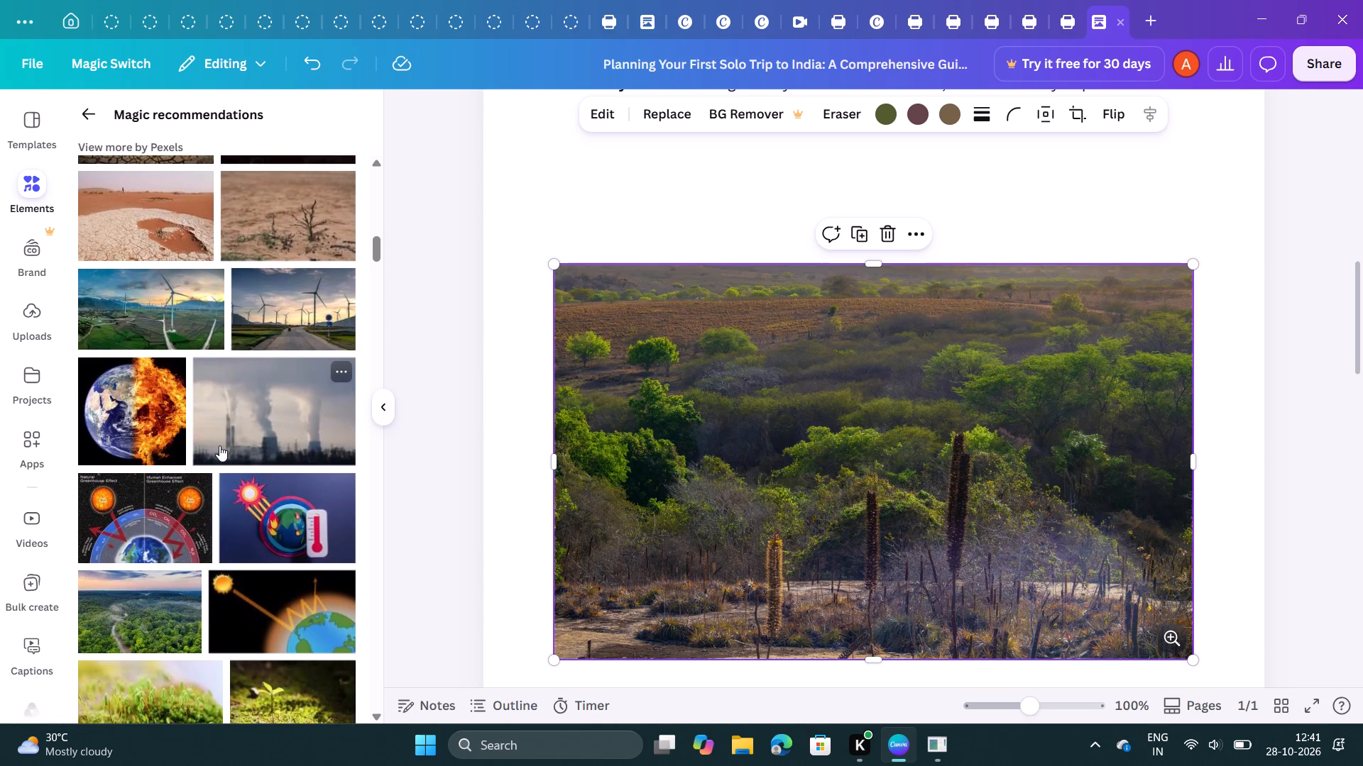
scroll(219, 445, "down", 3)
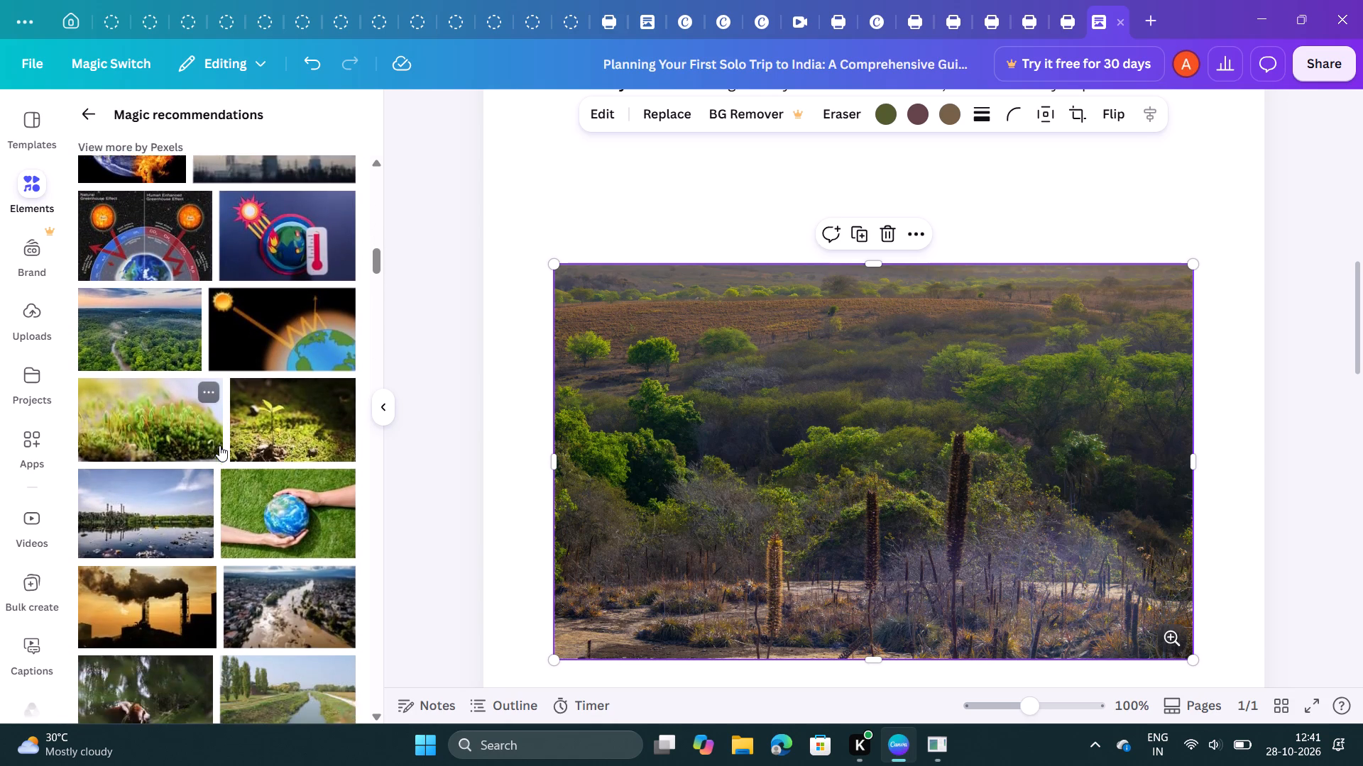
scroll(219, 445, "down", 4)
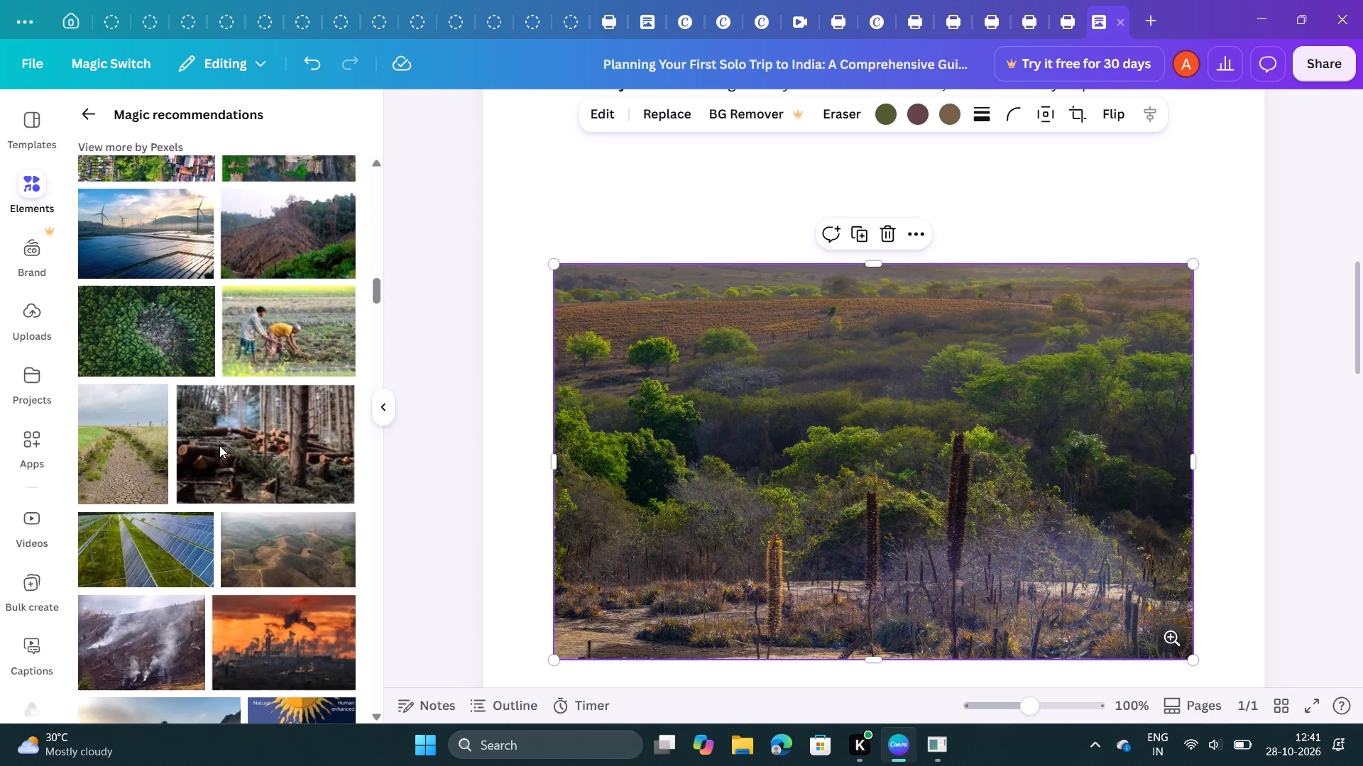
scroll(219, 445, "down", 2)
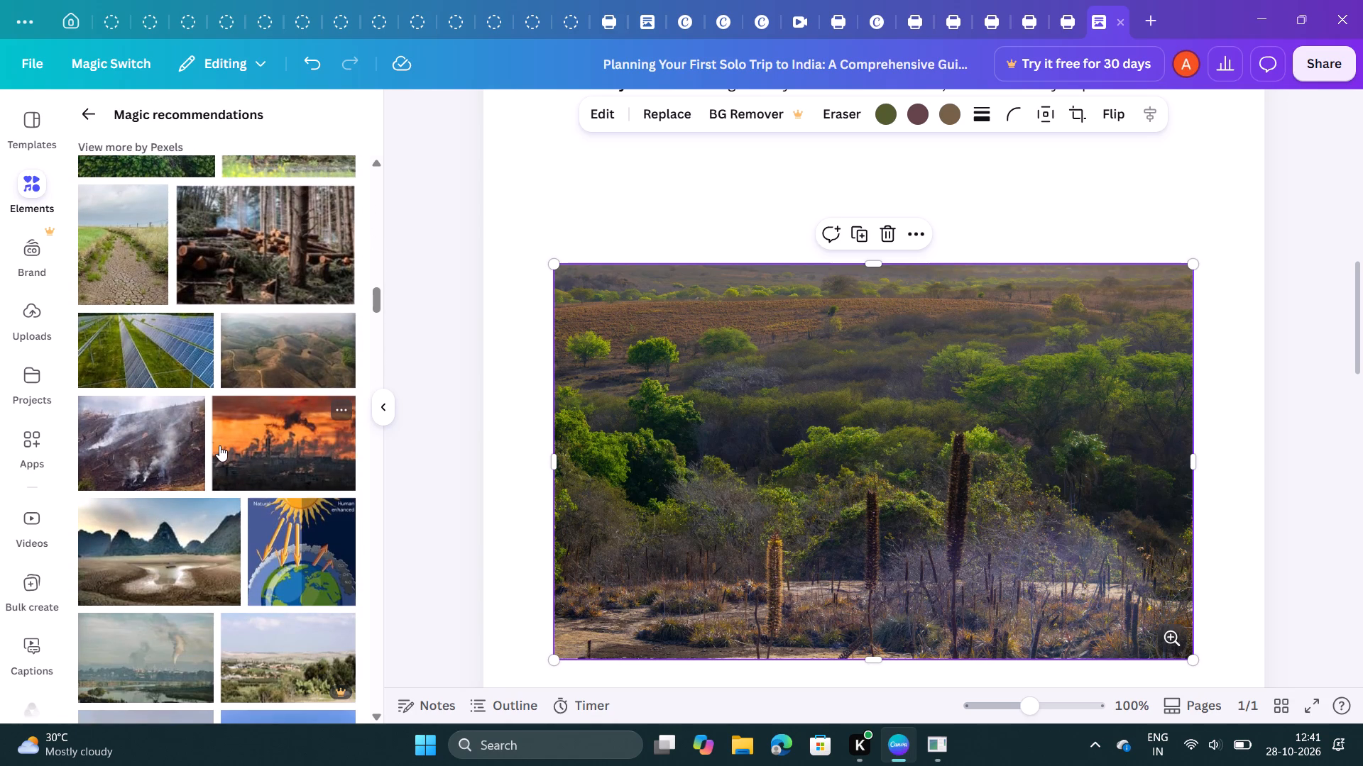
scroll(219, 445, "down", 4)
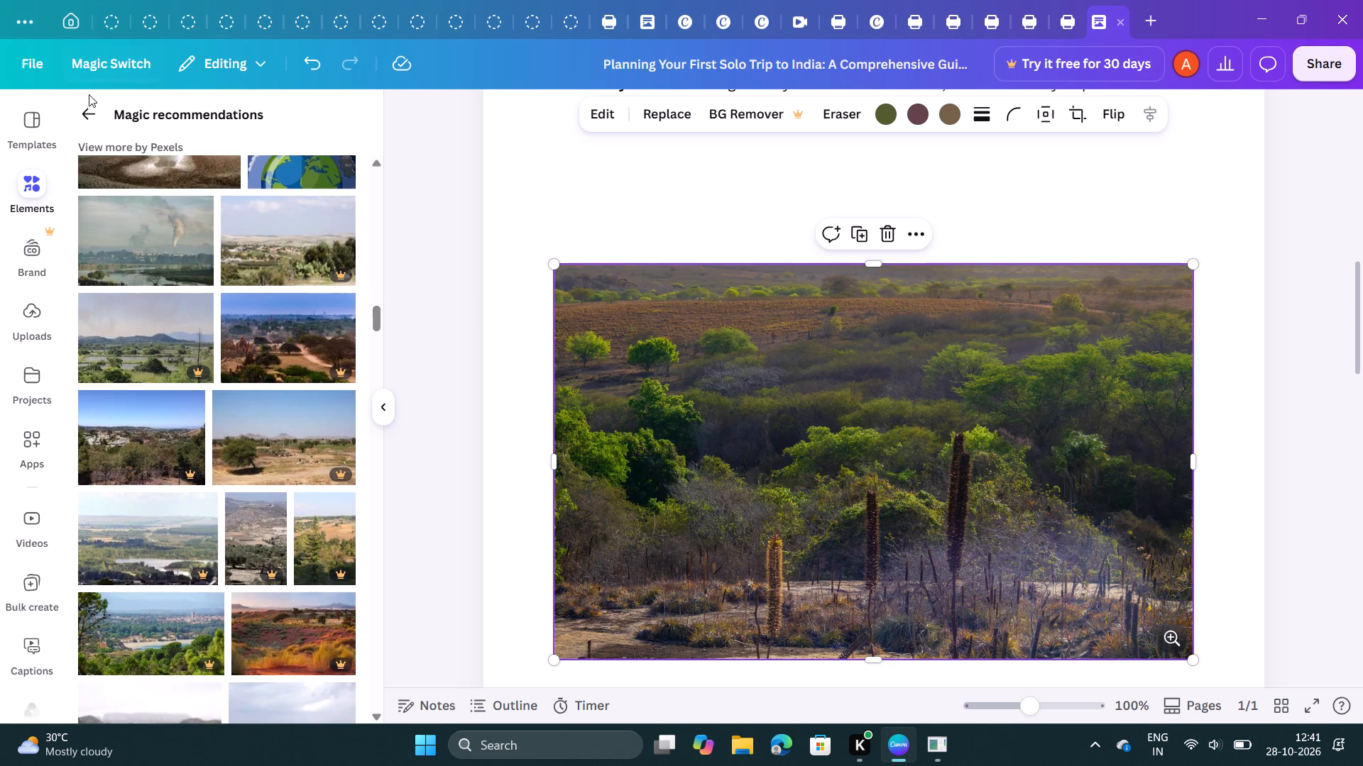
left_click(84, 115)
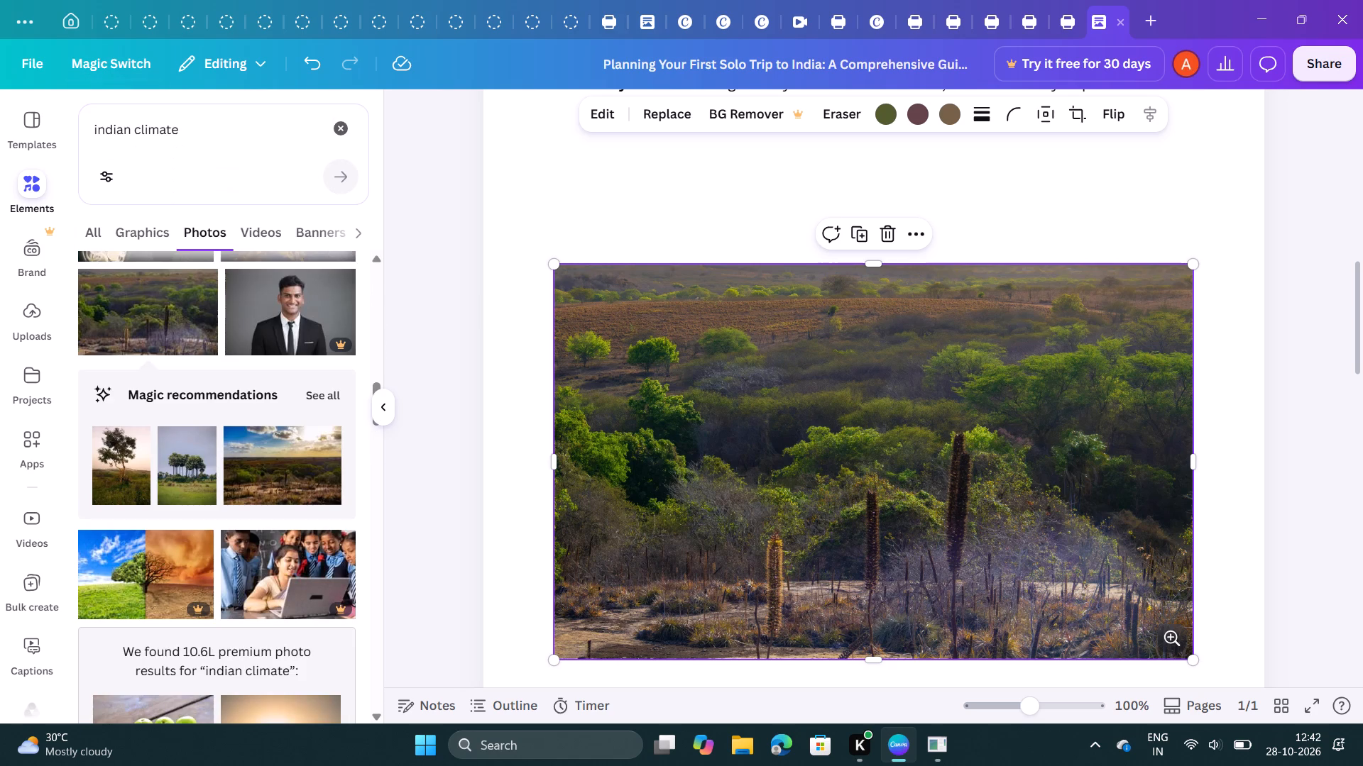
Replace the photo search term with "natural image" and run the search.
left_click(182, 132)
key("BackSpace")
key("BackSpace")
key("BackSpace")
key("BackSpace")
key("BackSpace")
key("BackSpace")
key("BackSpace")
key("BackSpace")
key("BackSpace")
key("BackSpace")
key("BackSpace")
key("BackSpace")
key("BackSpace")
key("BackSpace")
key("BackSpace")
key("BackSpace")
key("BackSpace")
key("BackSpace")
key("BackSpace")
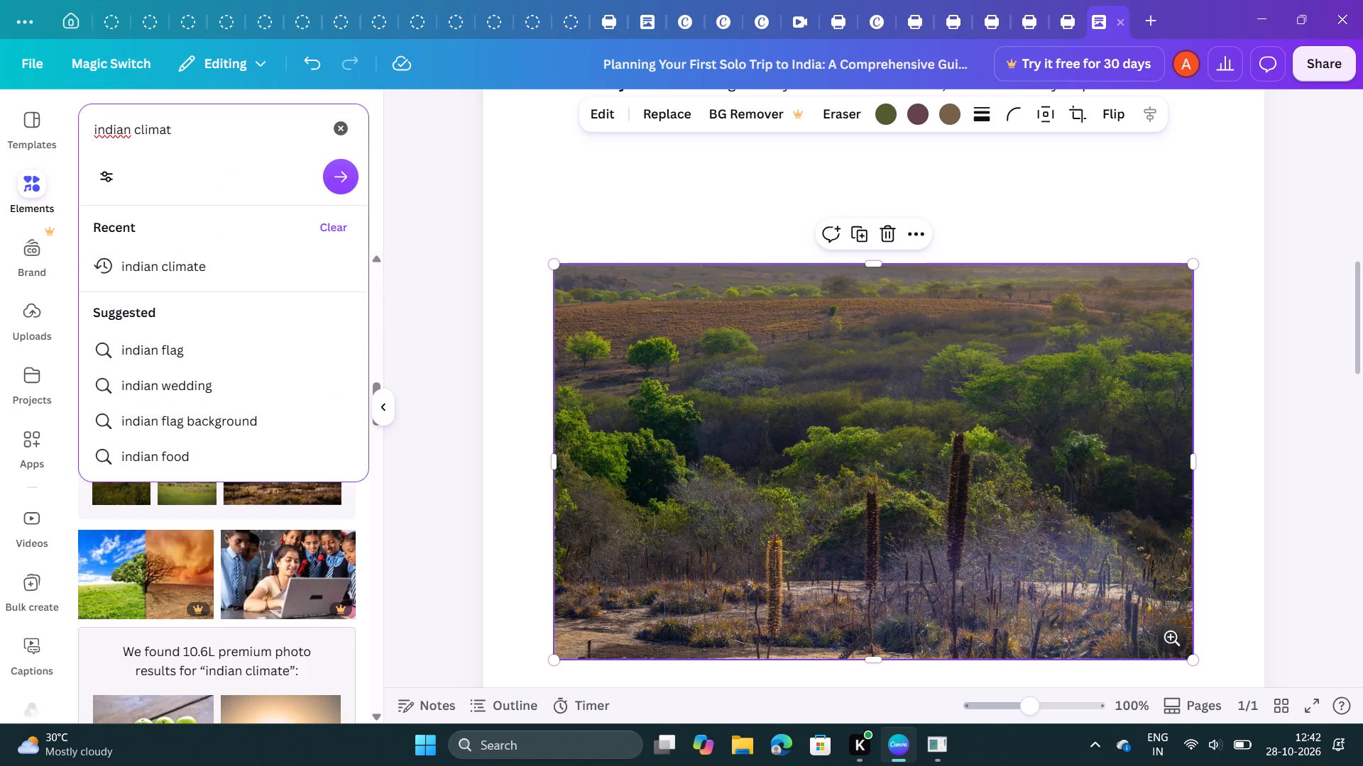
type("nar")
key("BackSpace")
type("tural image")
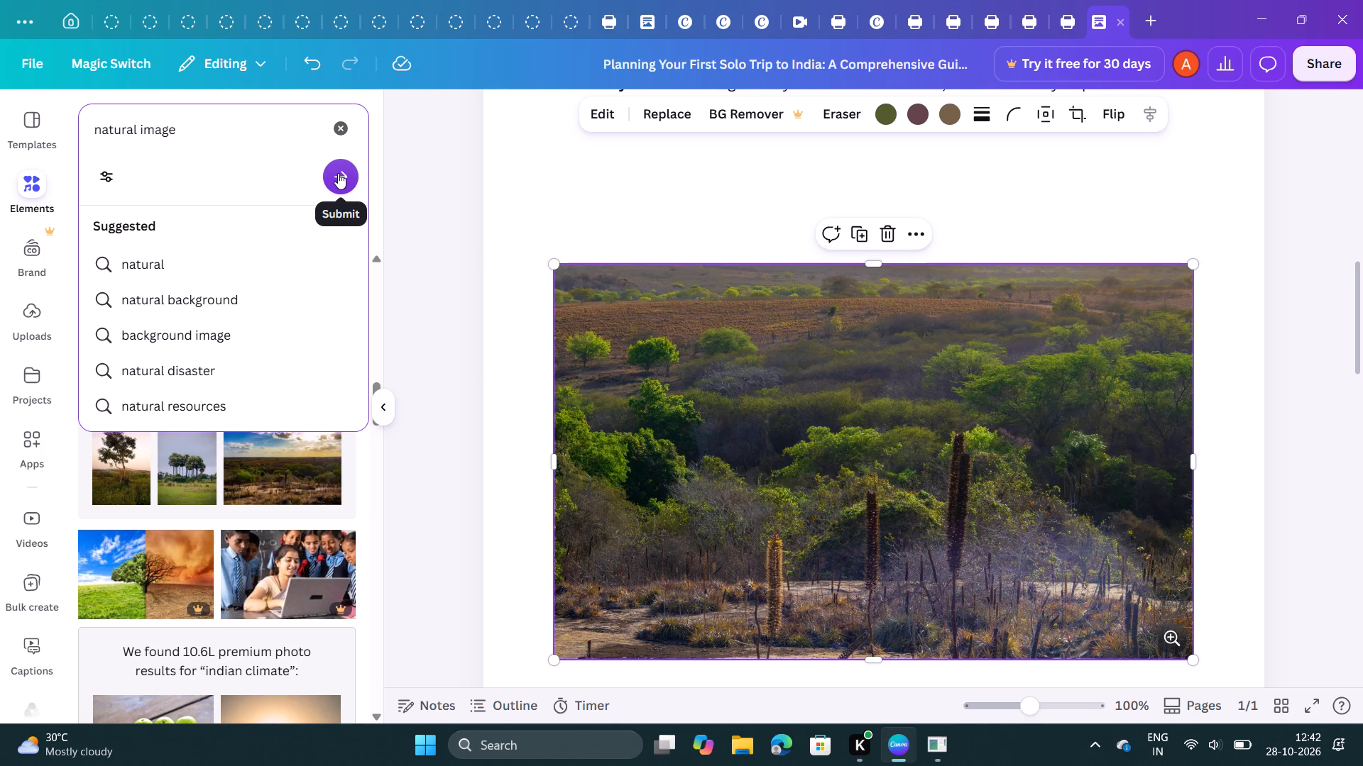
key("Return")
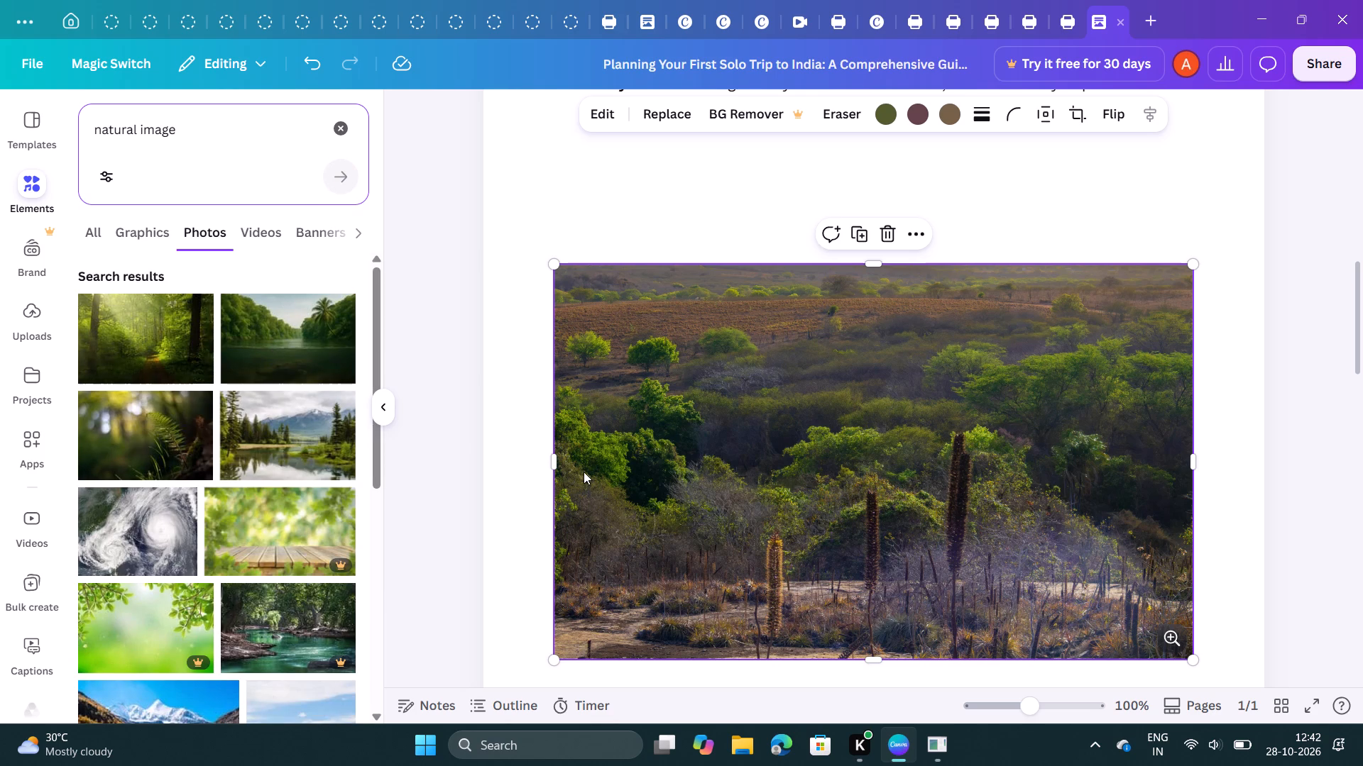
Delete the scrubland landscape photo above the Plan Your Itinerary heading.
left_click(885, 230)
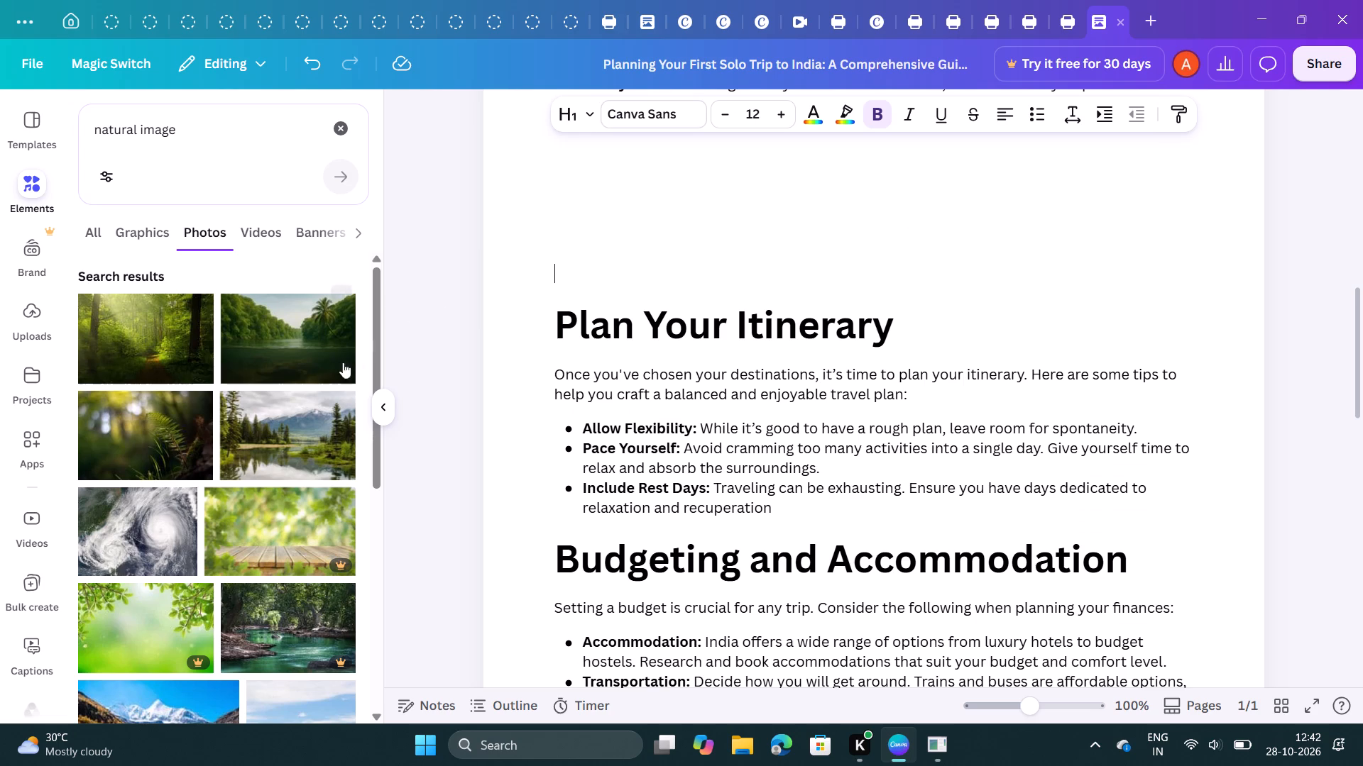
Insert the mountain lake photo above Plan Your Itinerary and shrink it to slightly less than half the text width.
left_click(288, 402)
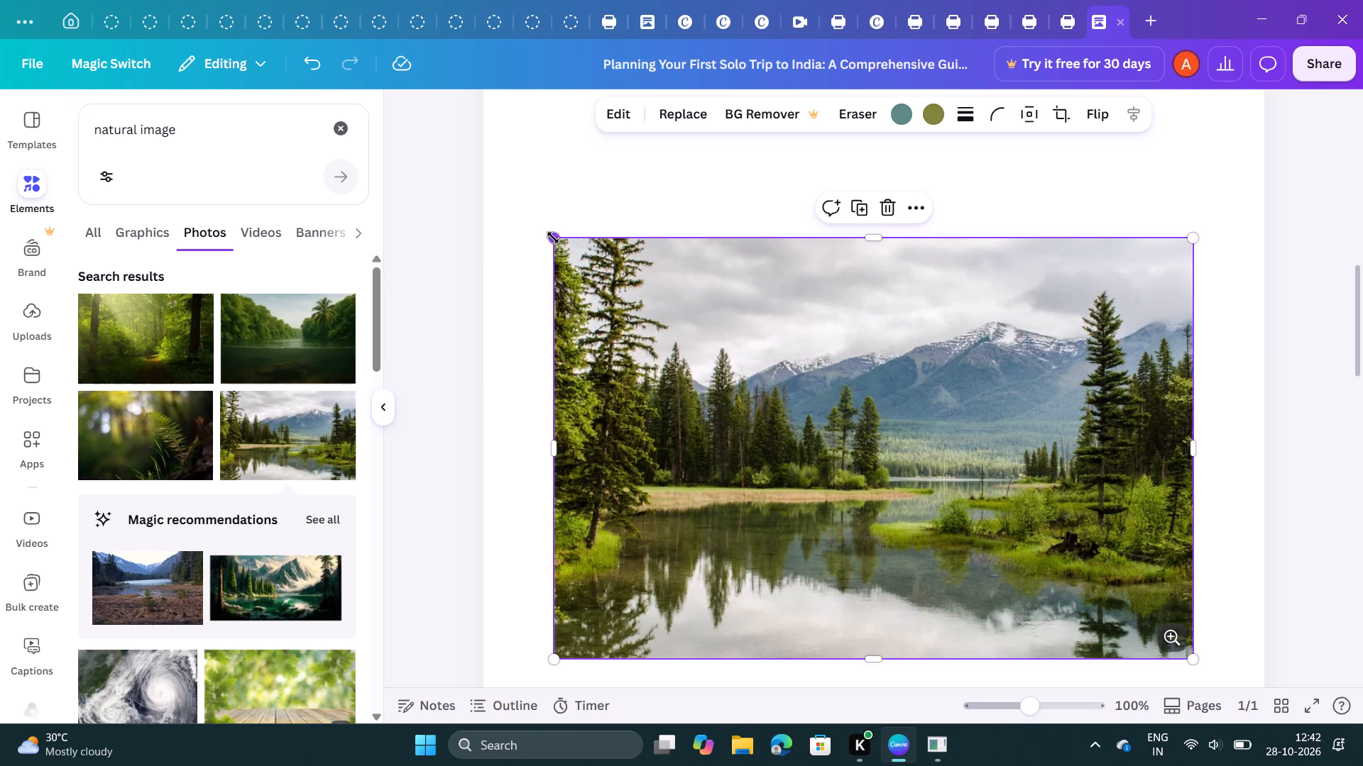
left_click_drag(553, 238, 777, 361)
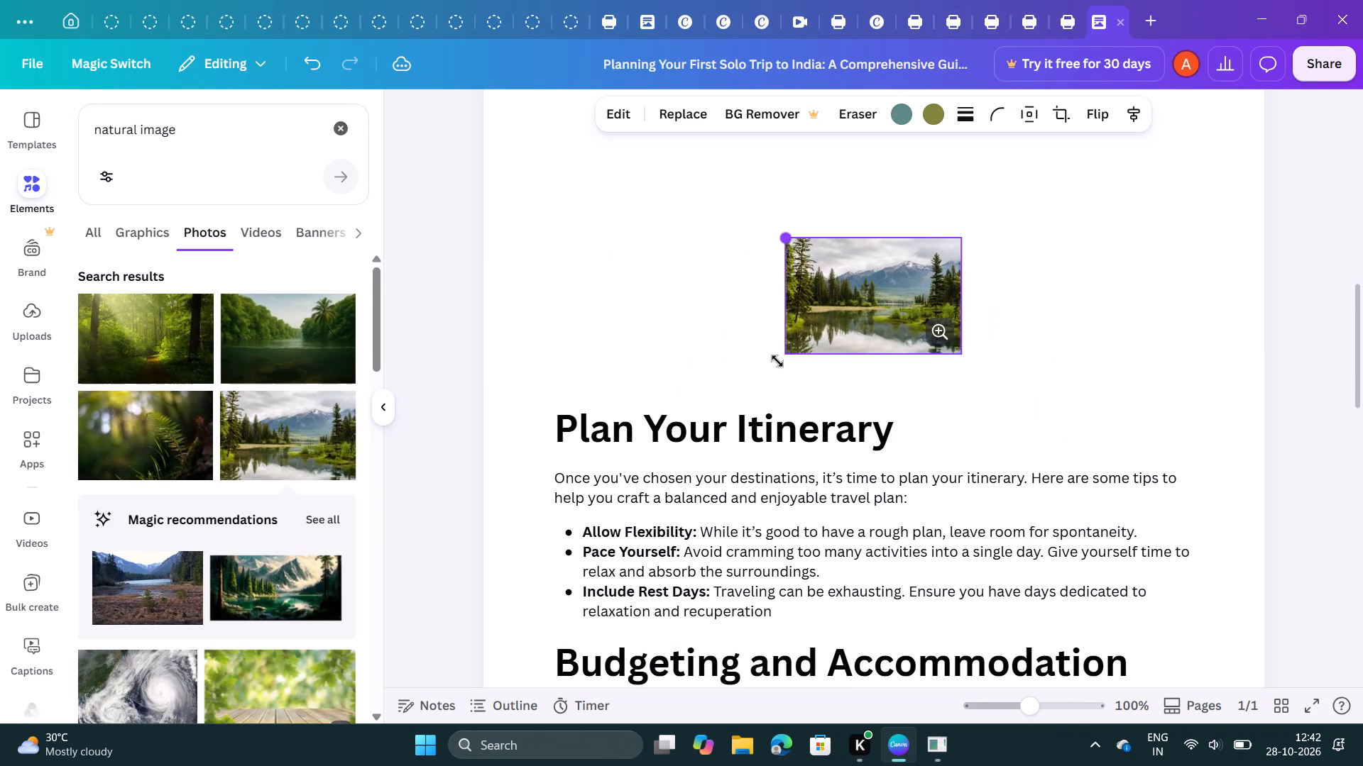
left_click_drag(777, 361, 728, 314)
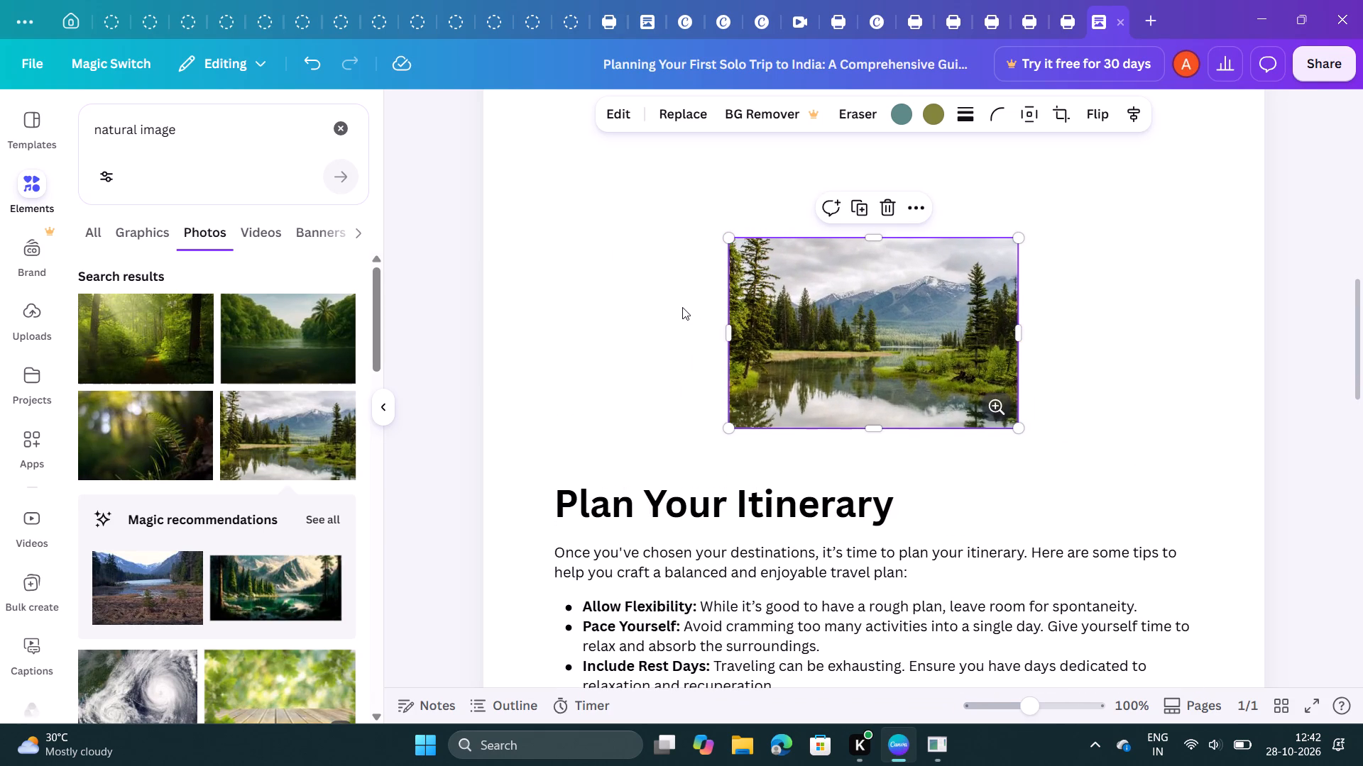
Remove excess blank space between the Safety bullet and the mountain lake photo, keeping the full stop after "caution".
left_click(682, 307)
scroll(682, 307, "down", 2)
scroll(682, 307, "up", 3)
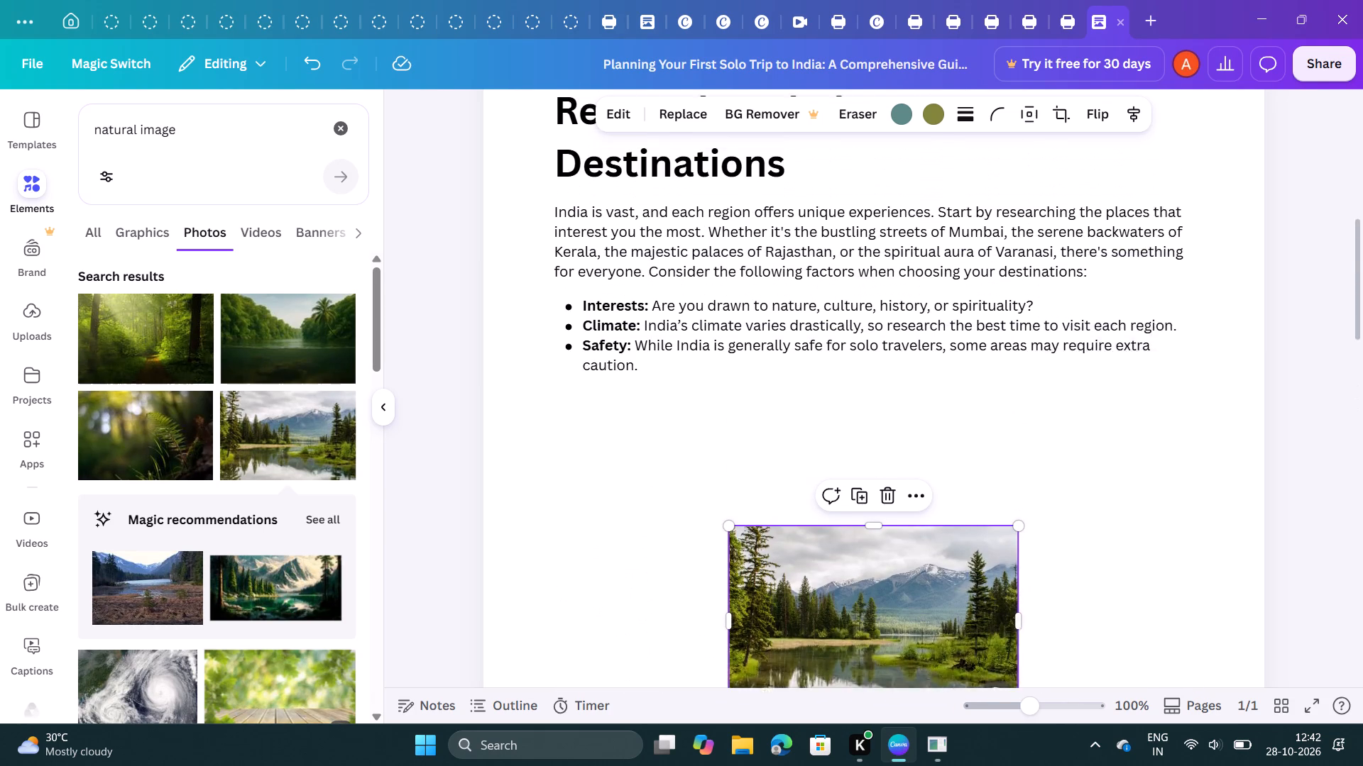
left_click(658, 406)
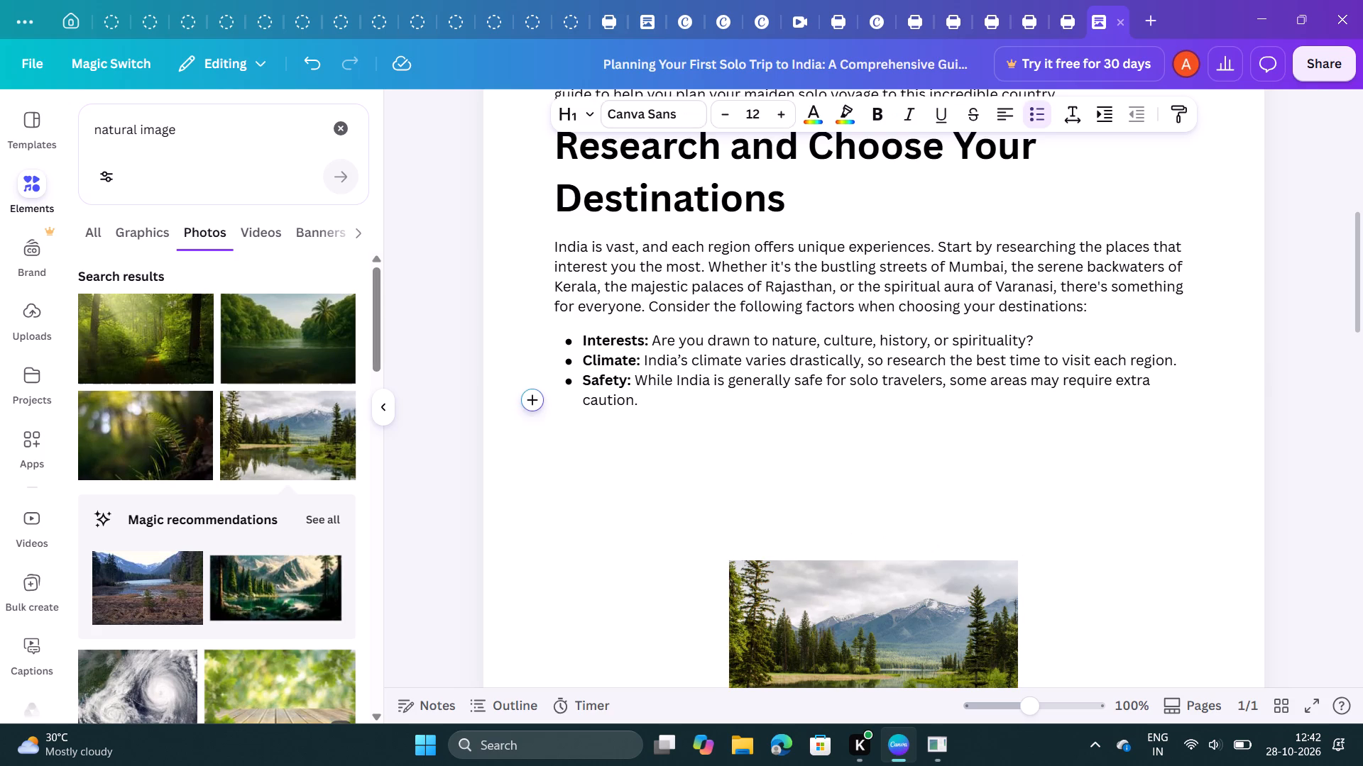
left_click(621, 457)
key("BackSpace")
key("BackSpace")
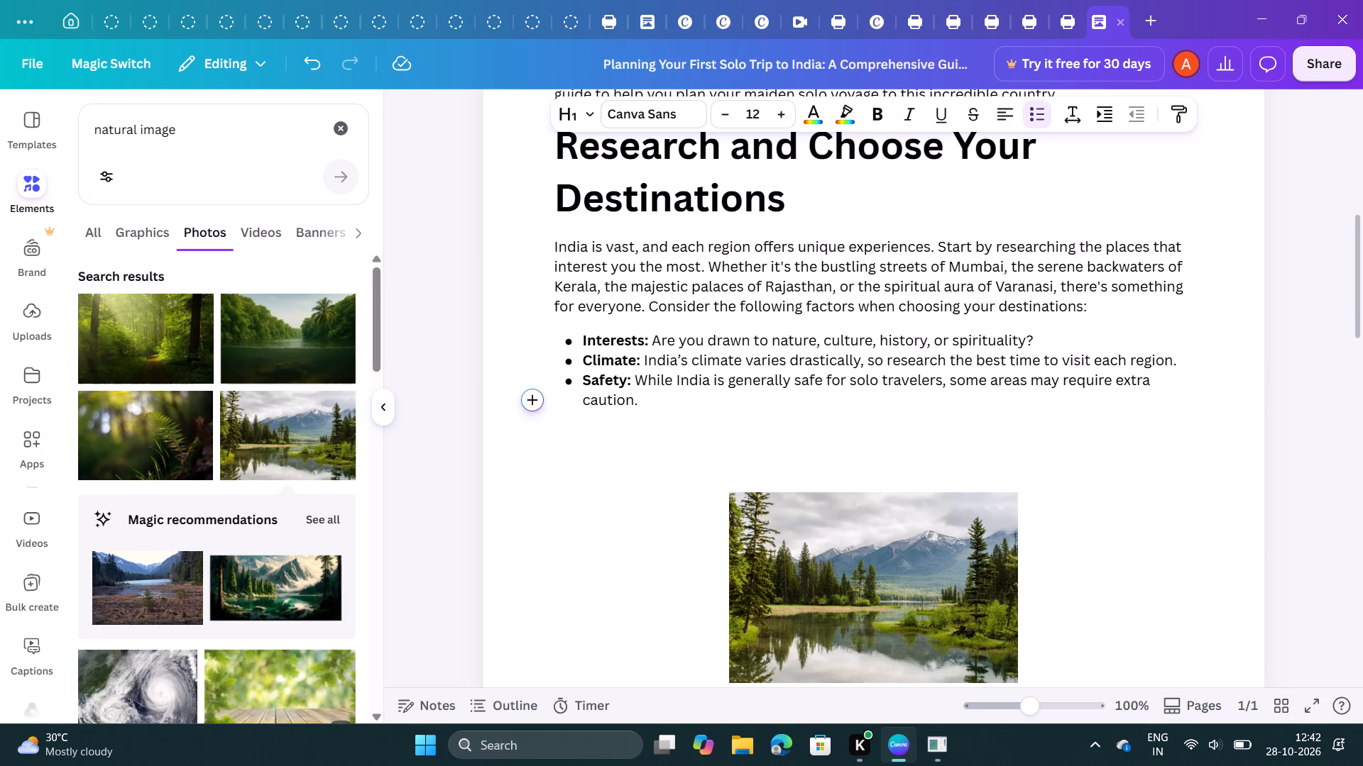
key("BackSpace")
key("period")
left_click(589, 486)
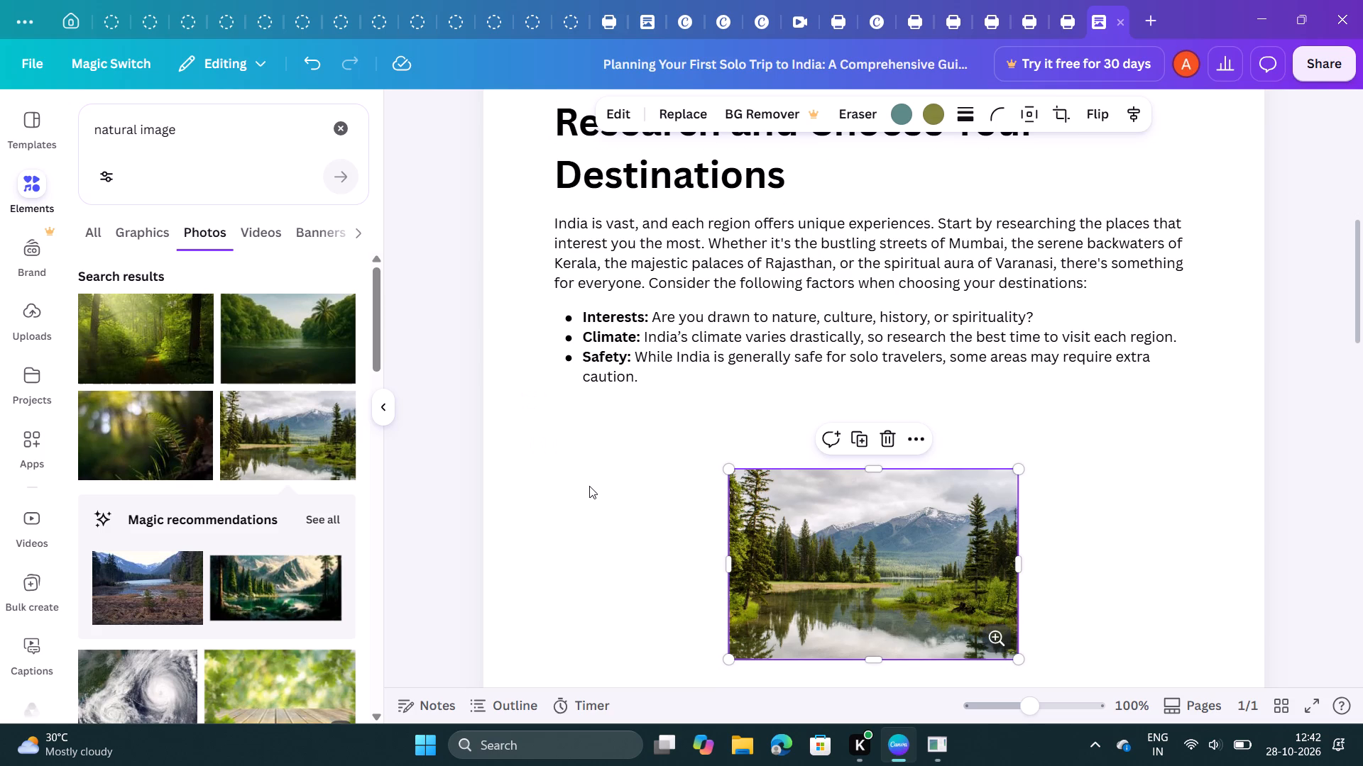
Remove the blank lines between the Safety bullet and the mountain lake photo and between the photo and the Plan Your Itinerary heading.
left_click(589, 486)
left_click(582, 437)
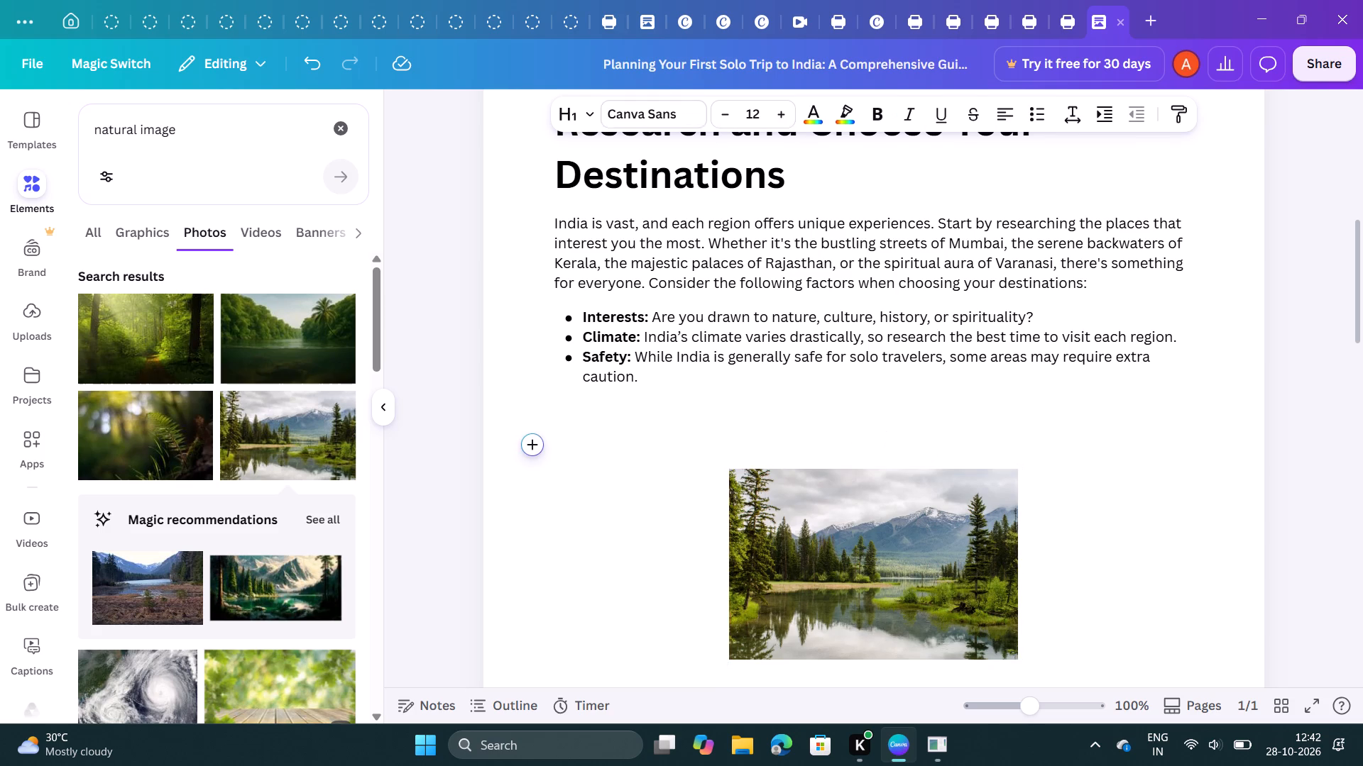
key("BackSpace")
key("BackSpace")
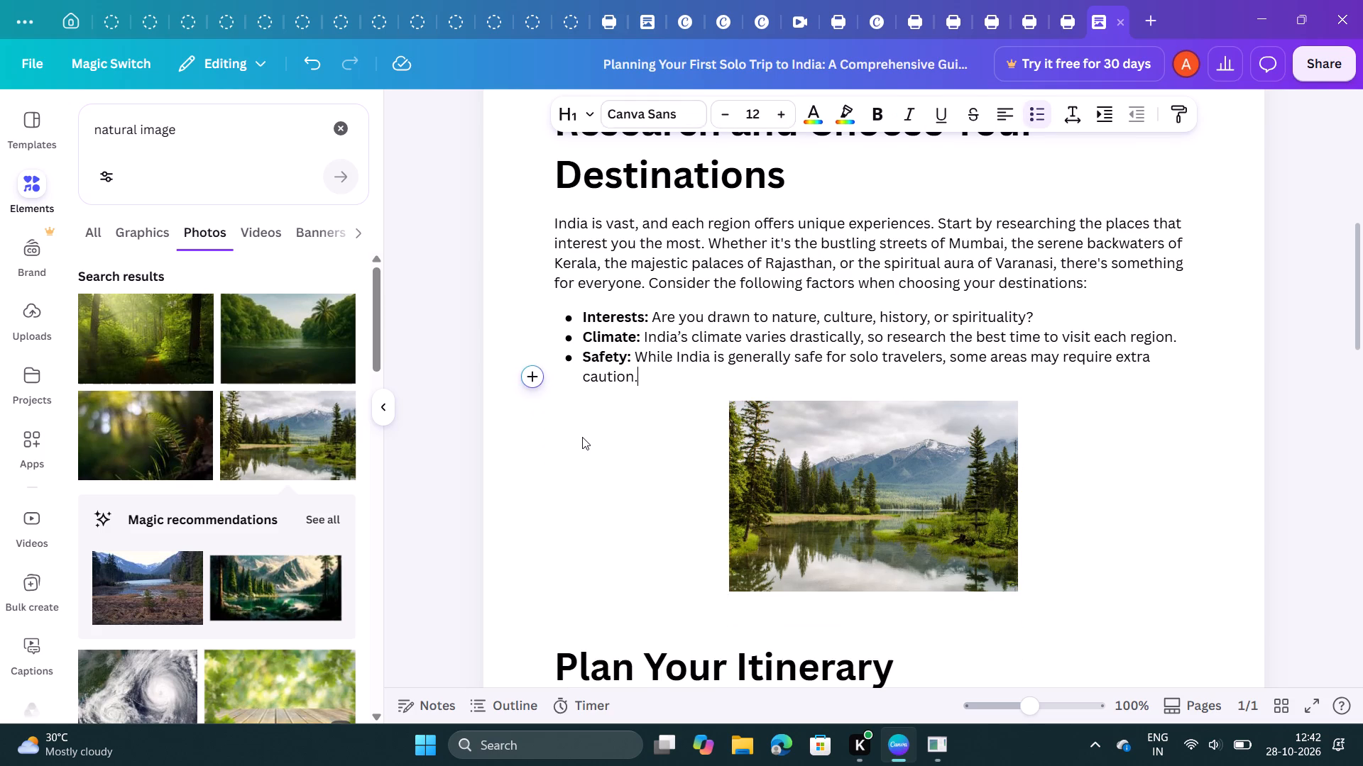
left_click(551, 428)
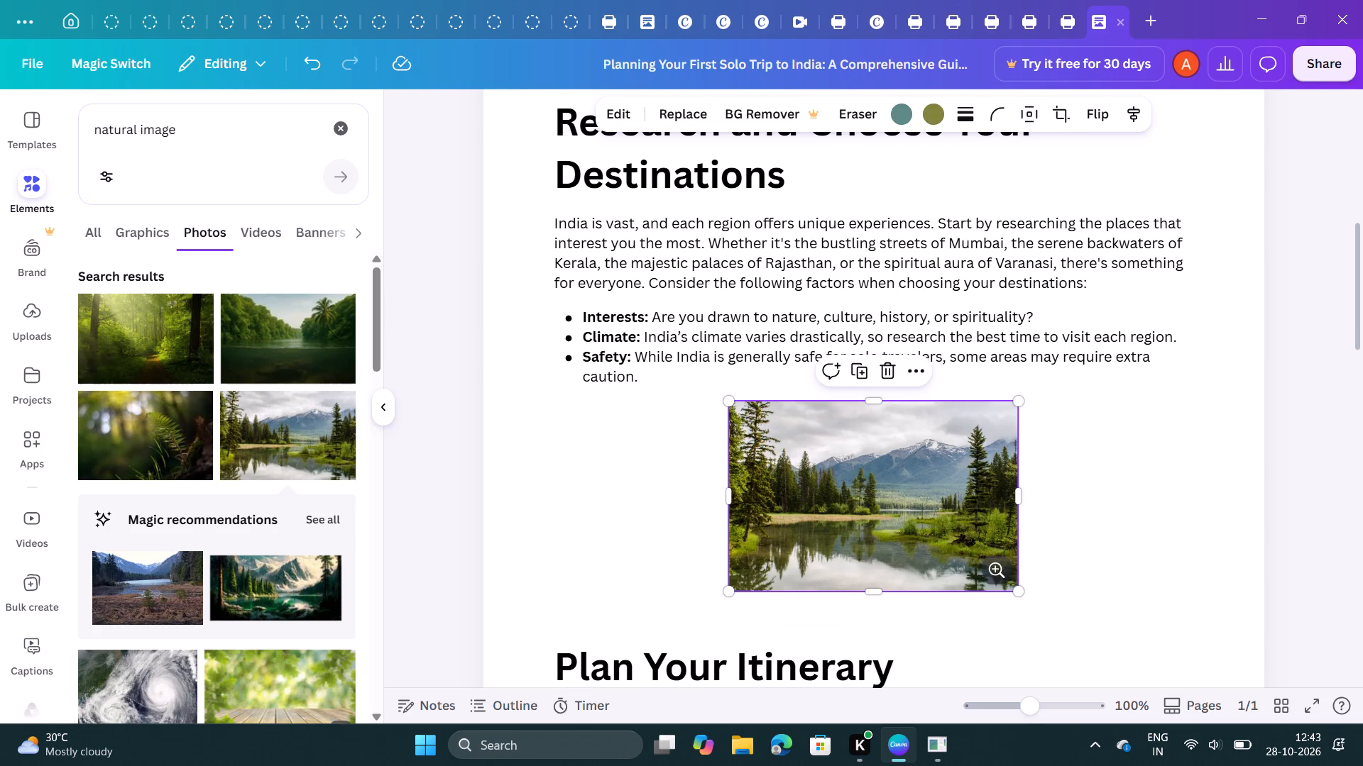
left_click(587, 584)
left_click(582, 613)
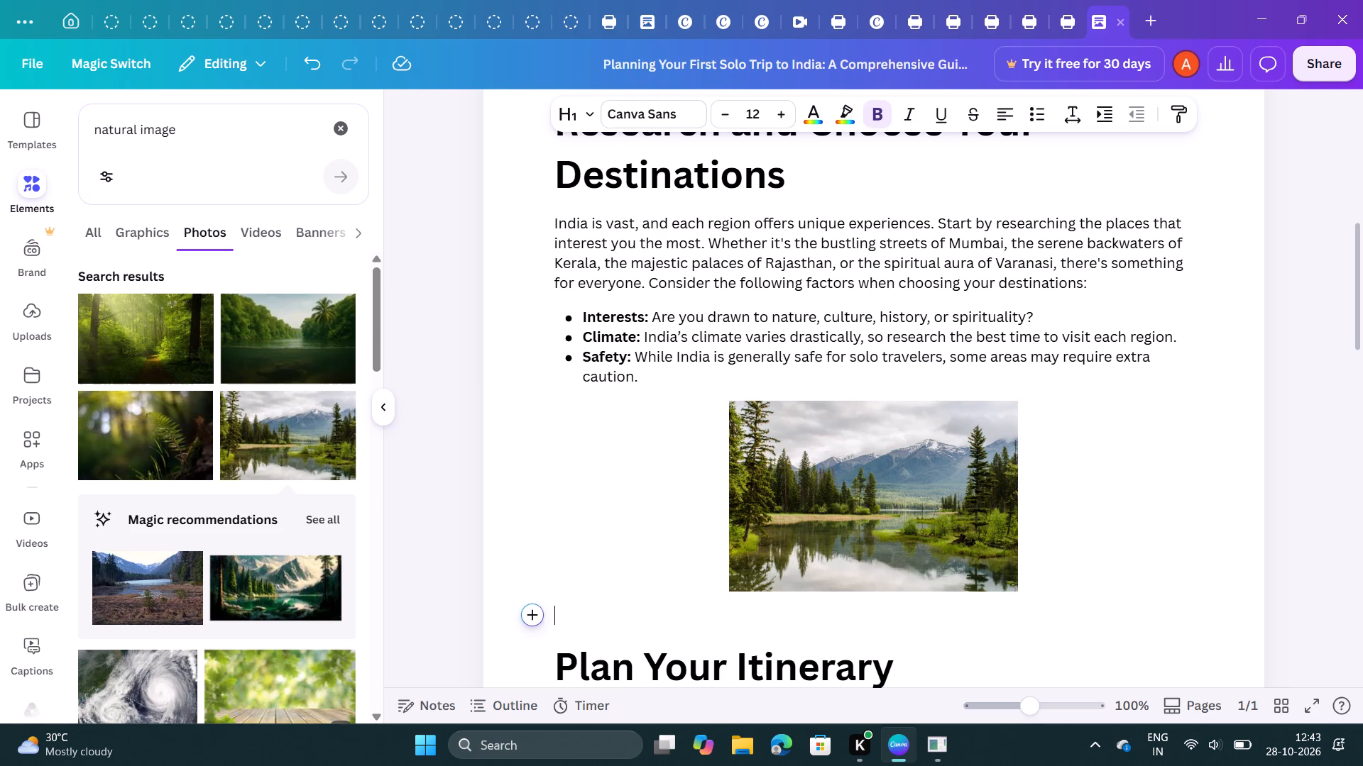
key("BackSpace")
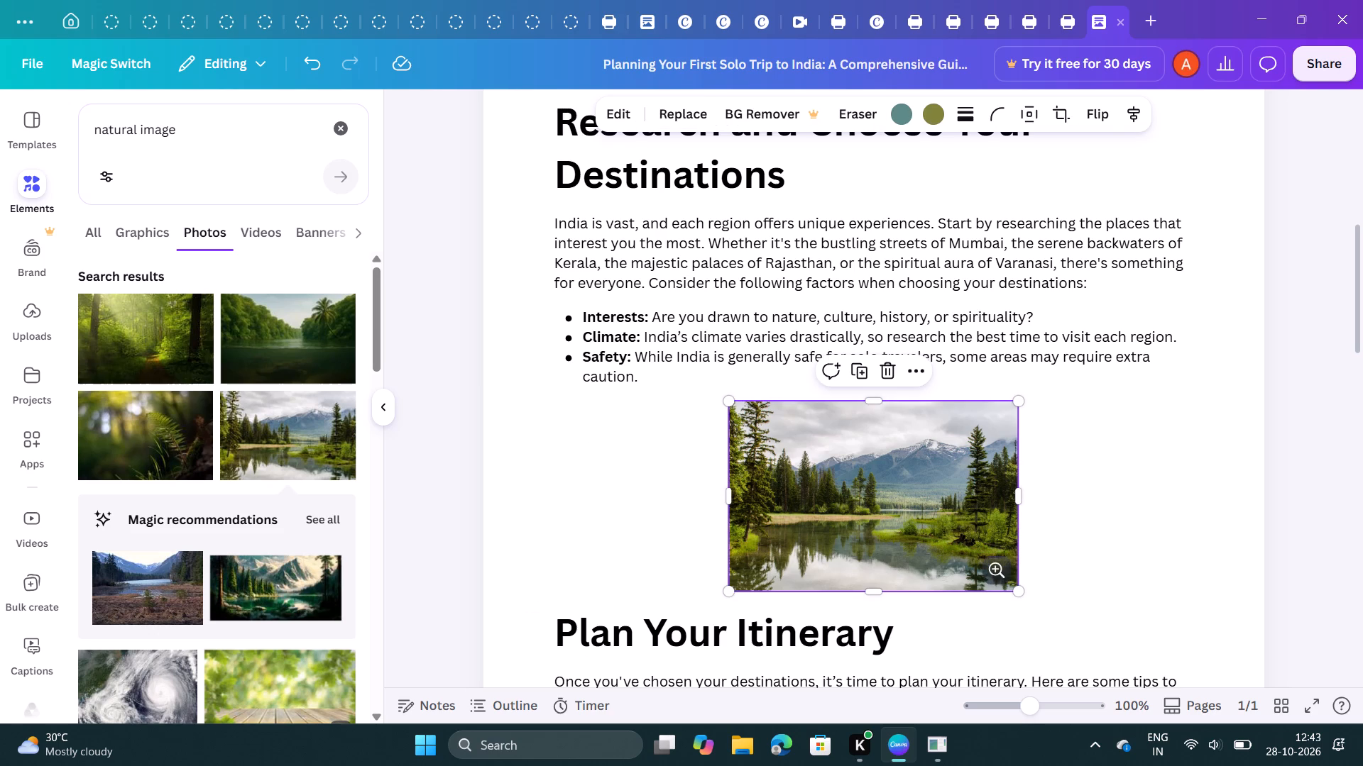
left_click(1134, 534)
Review the whole document from the header banner to the Embrace the Experience section, checking the text and photo layout.
scroll(1173, 469, "down", 3)
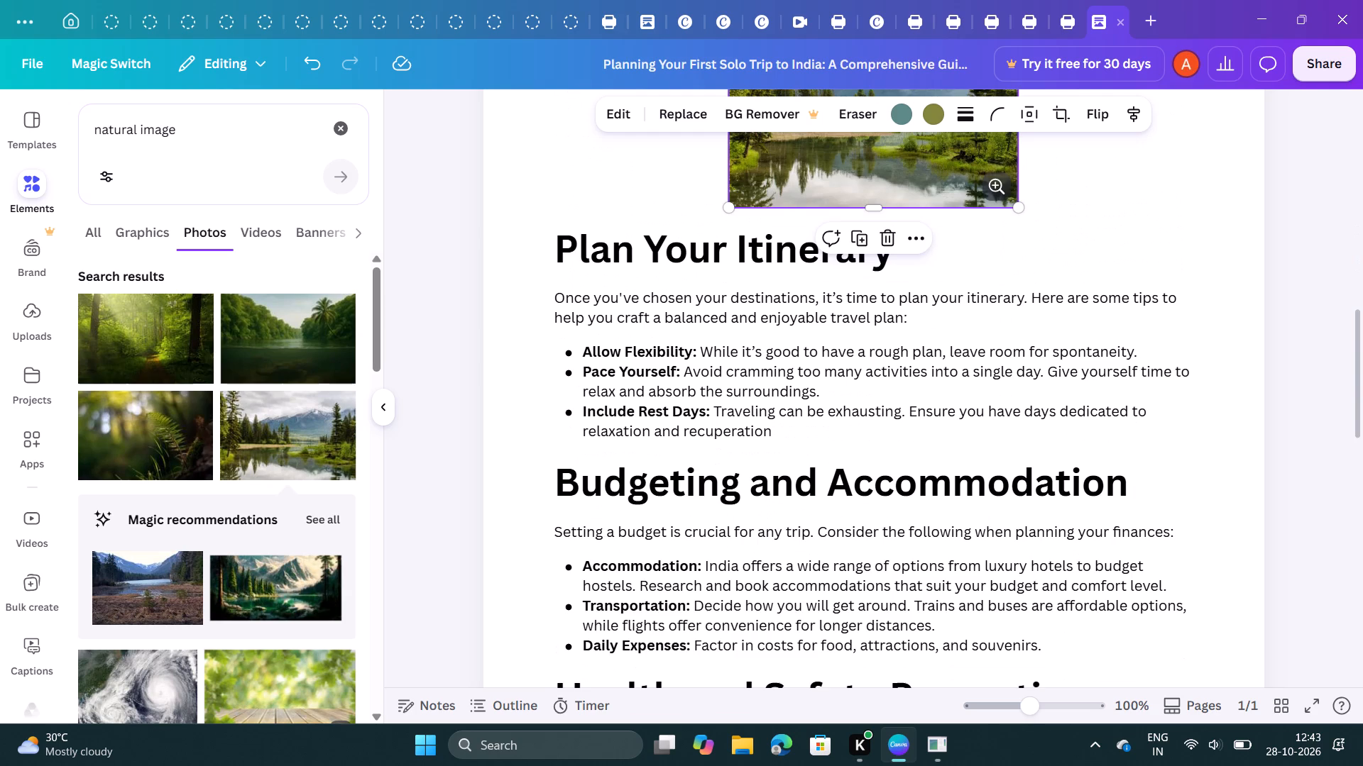
scroll(1173, 469, "up", 2)
scroll(1173, 469, "down", 1)
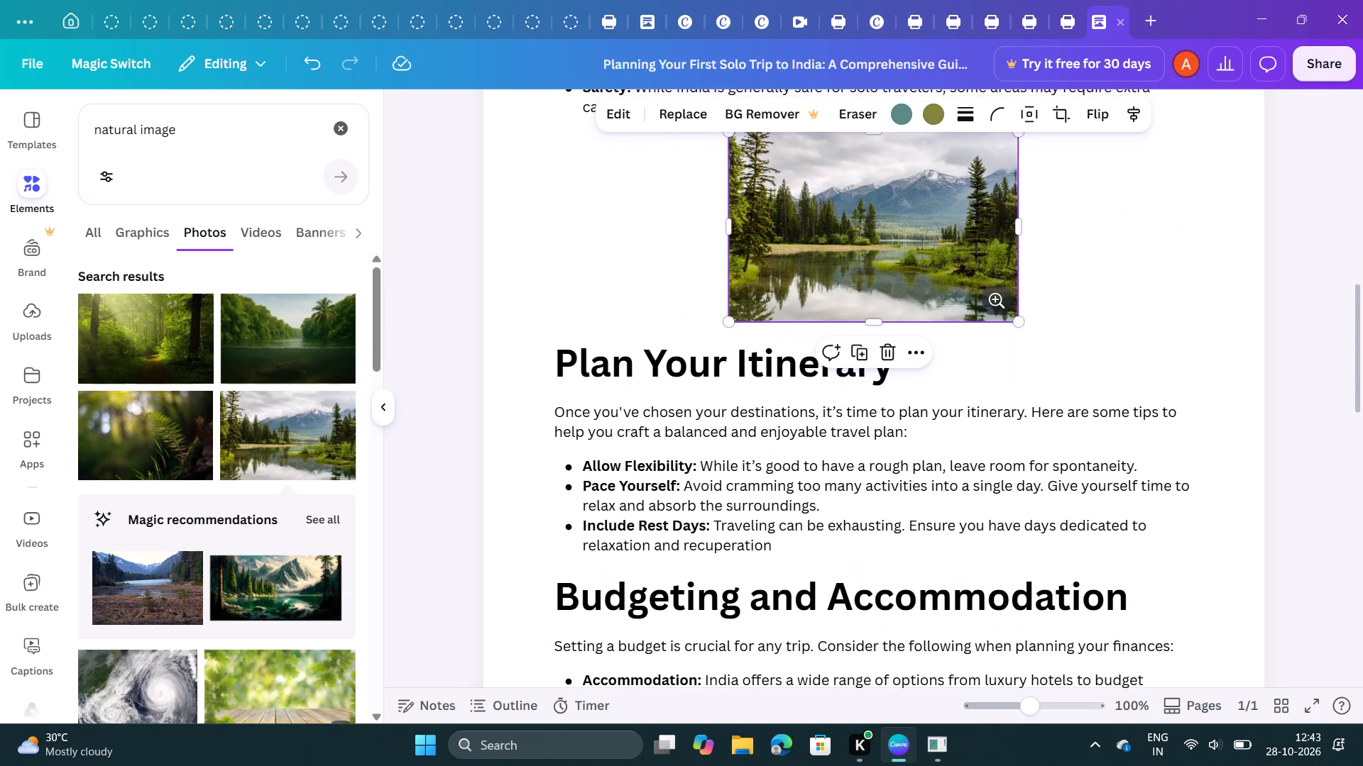
scroll(1173, 469, "down", 2)
scroll(1173, 469, "up", 3)
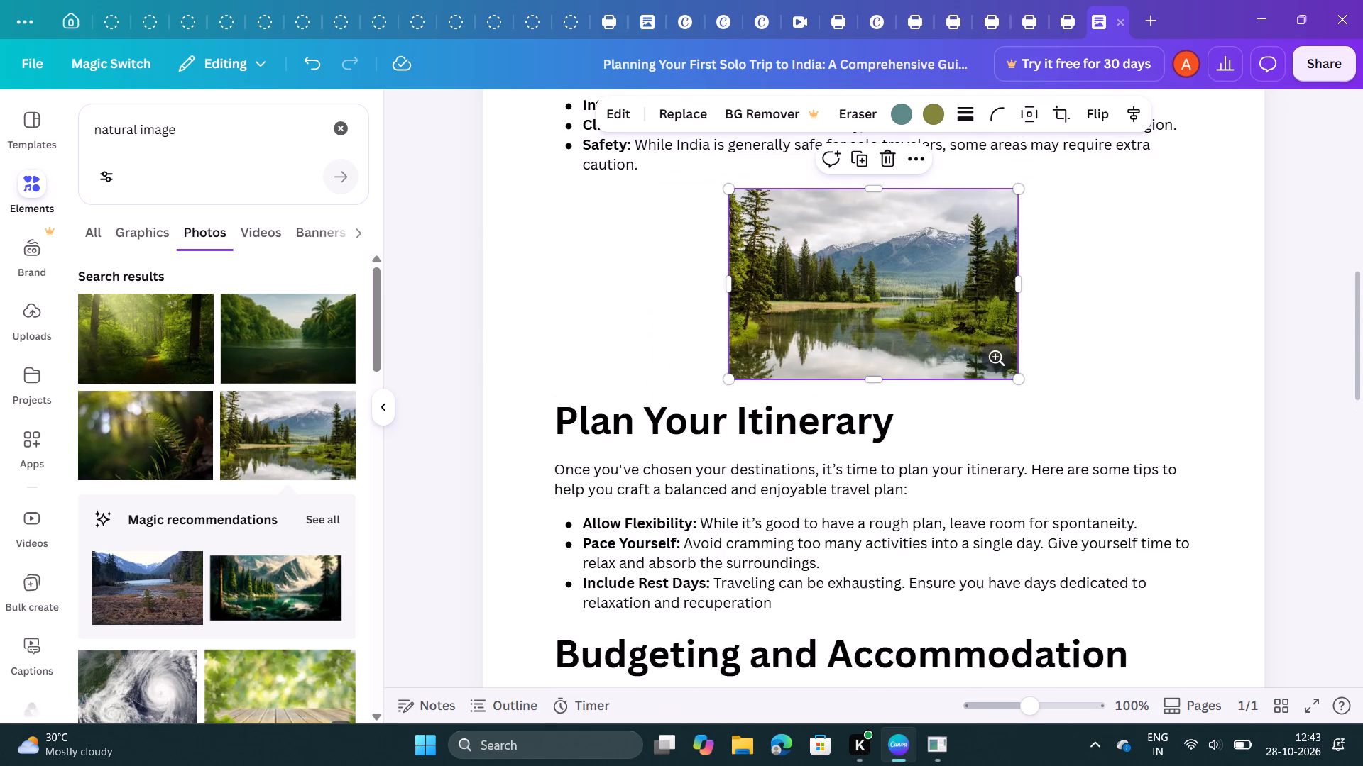
scroll(1173, 469, "up", 4)
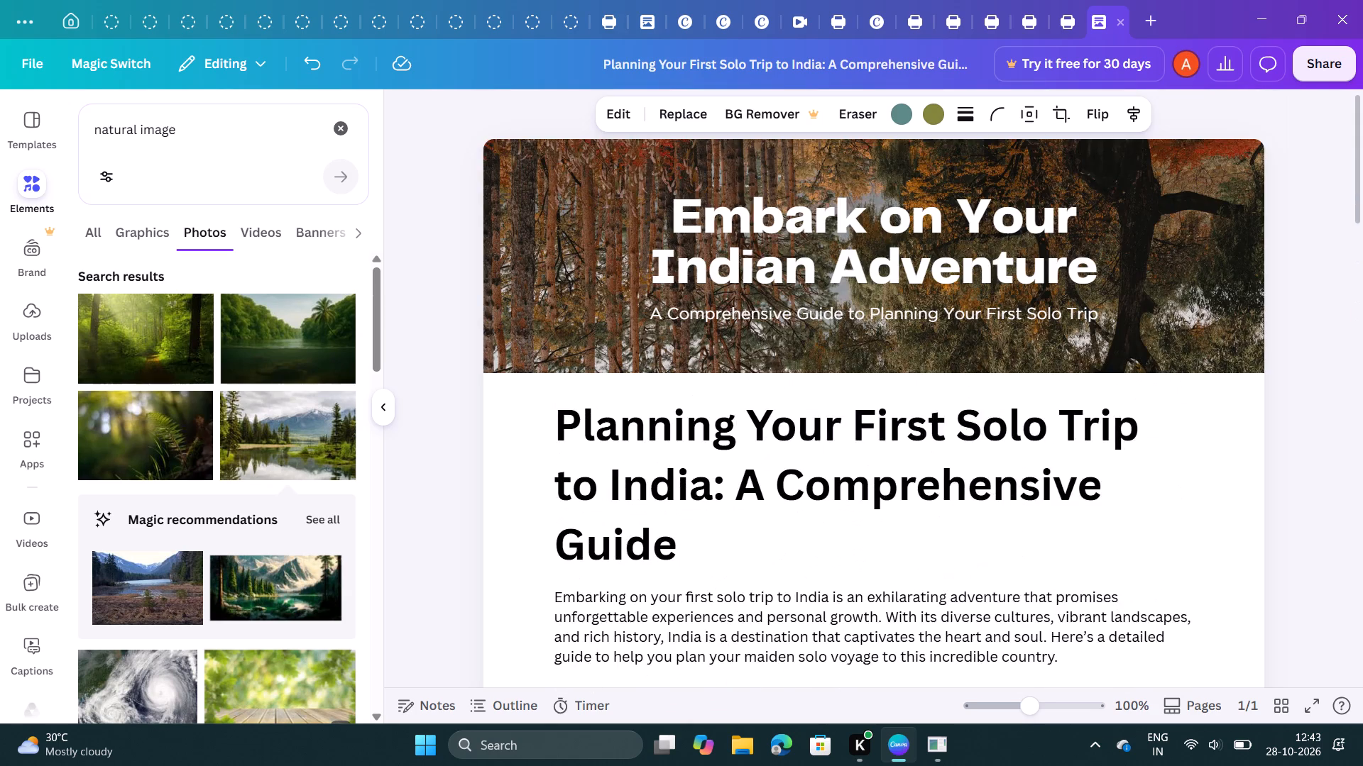
scroll(1173, 469, "down", 8)
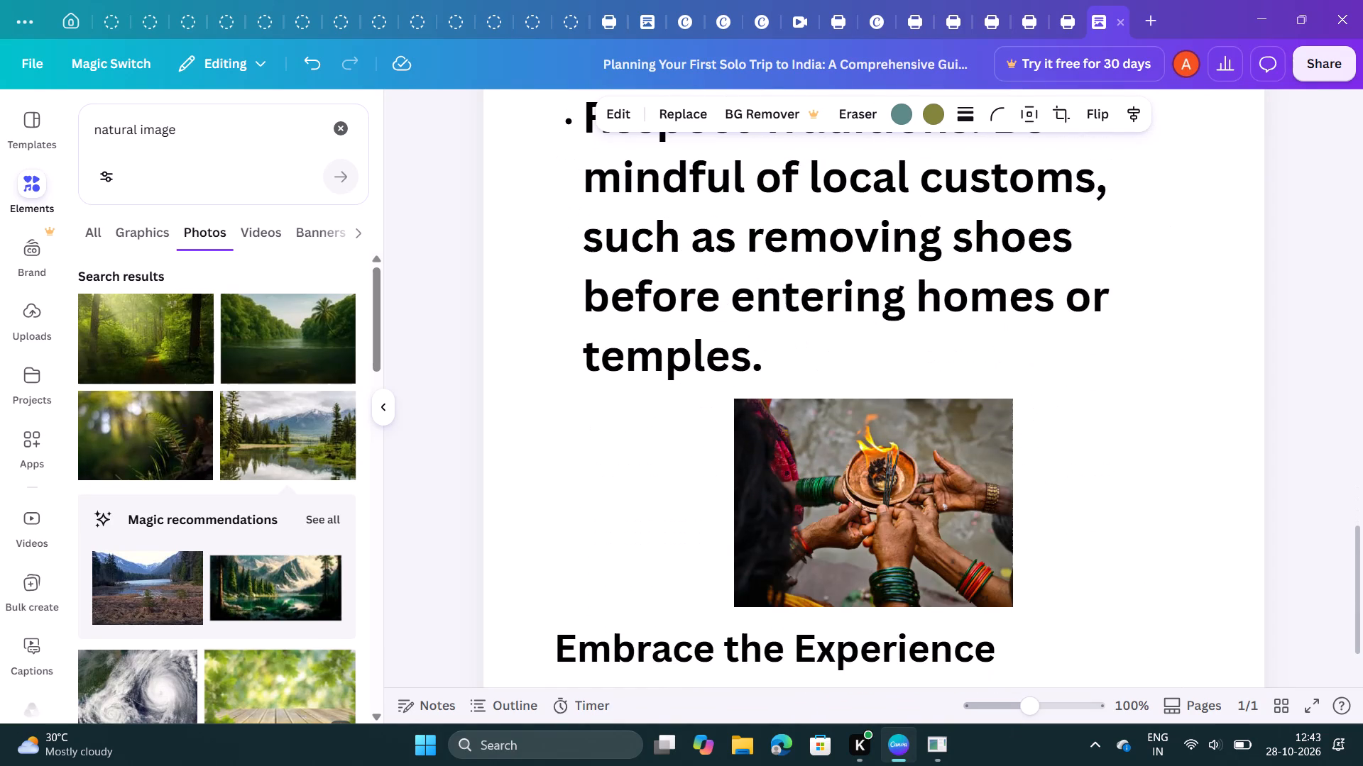
scroll(1173, 469, "down", 1)
scroll(1173, 469, "up", 4)
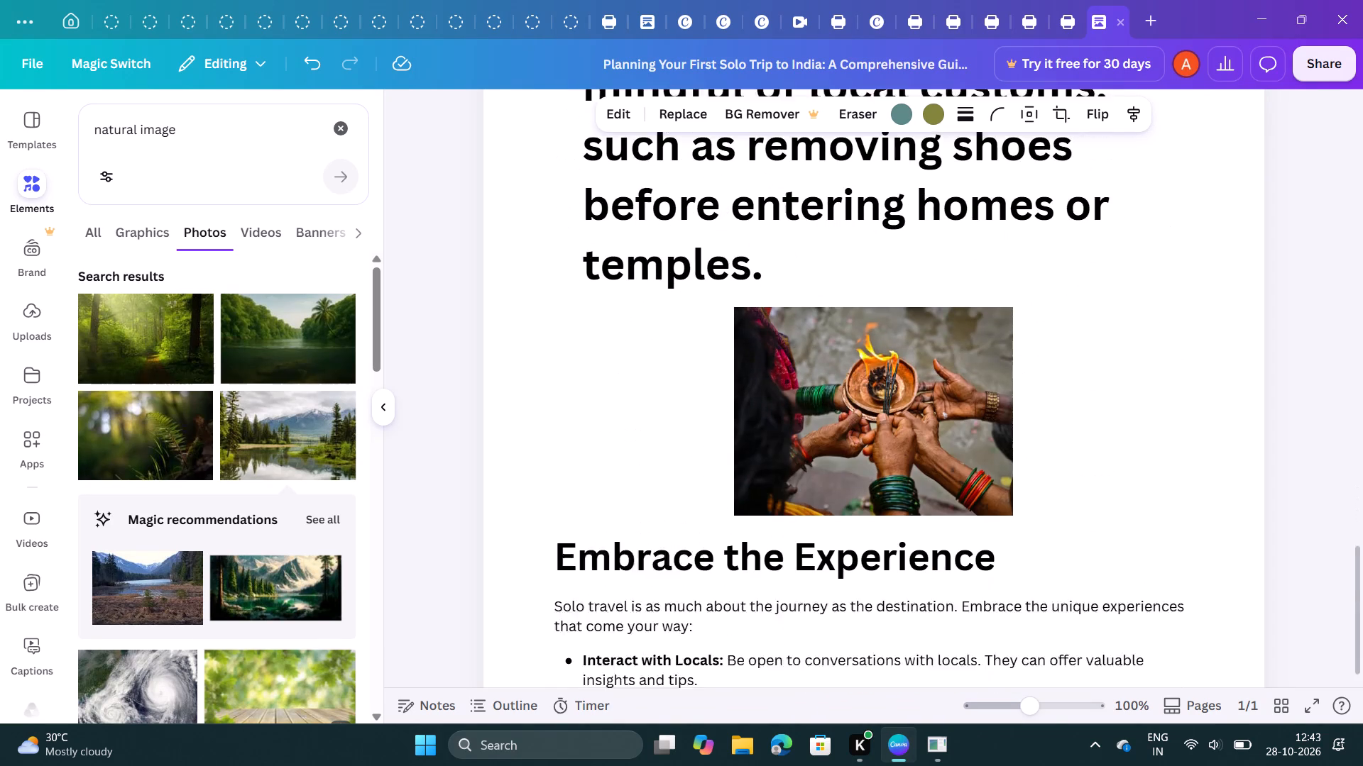
scroll(1173, 469, "up", 4)
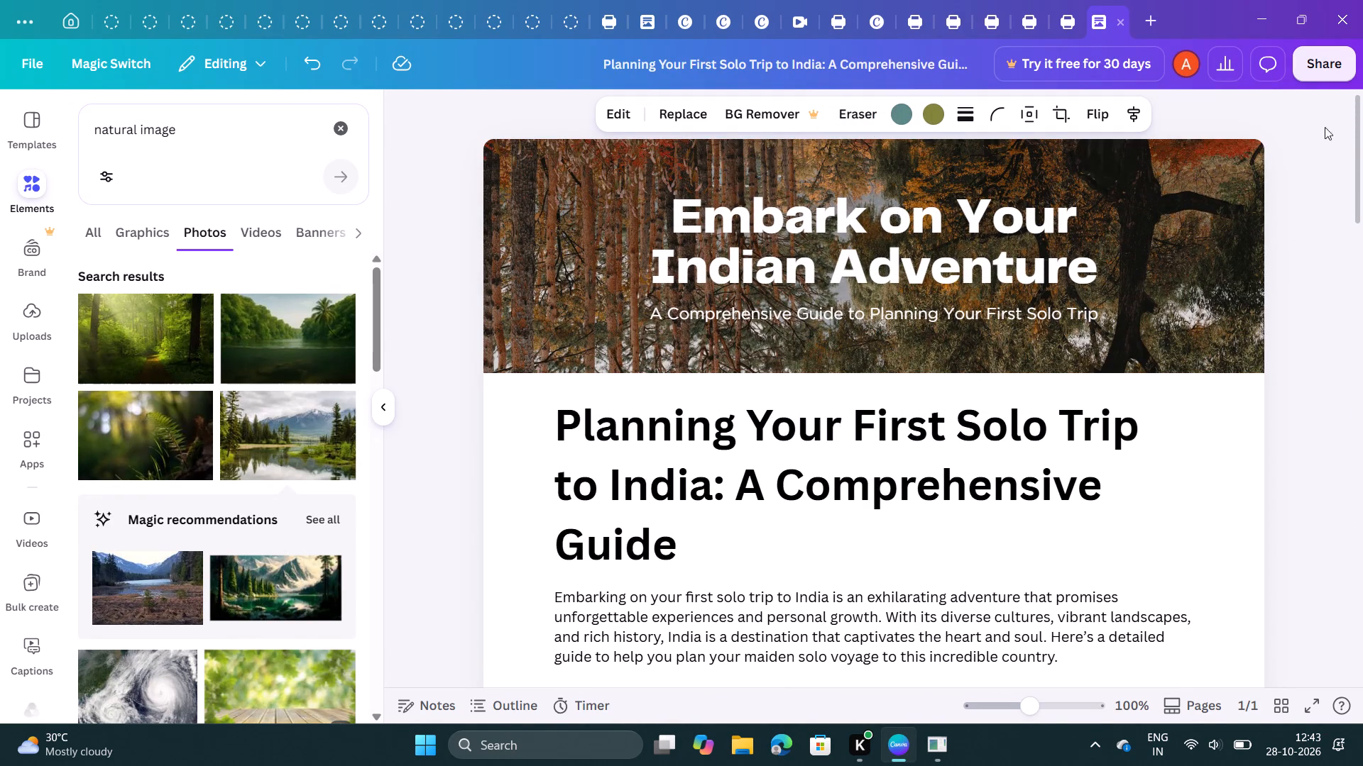
Open the download settings for the doc.
left_click(1315, 70)
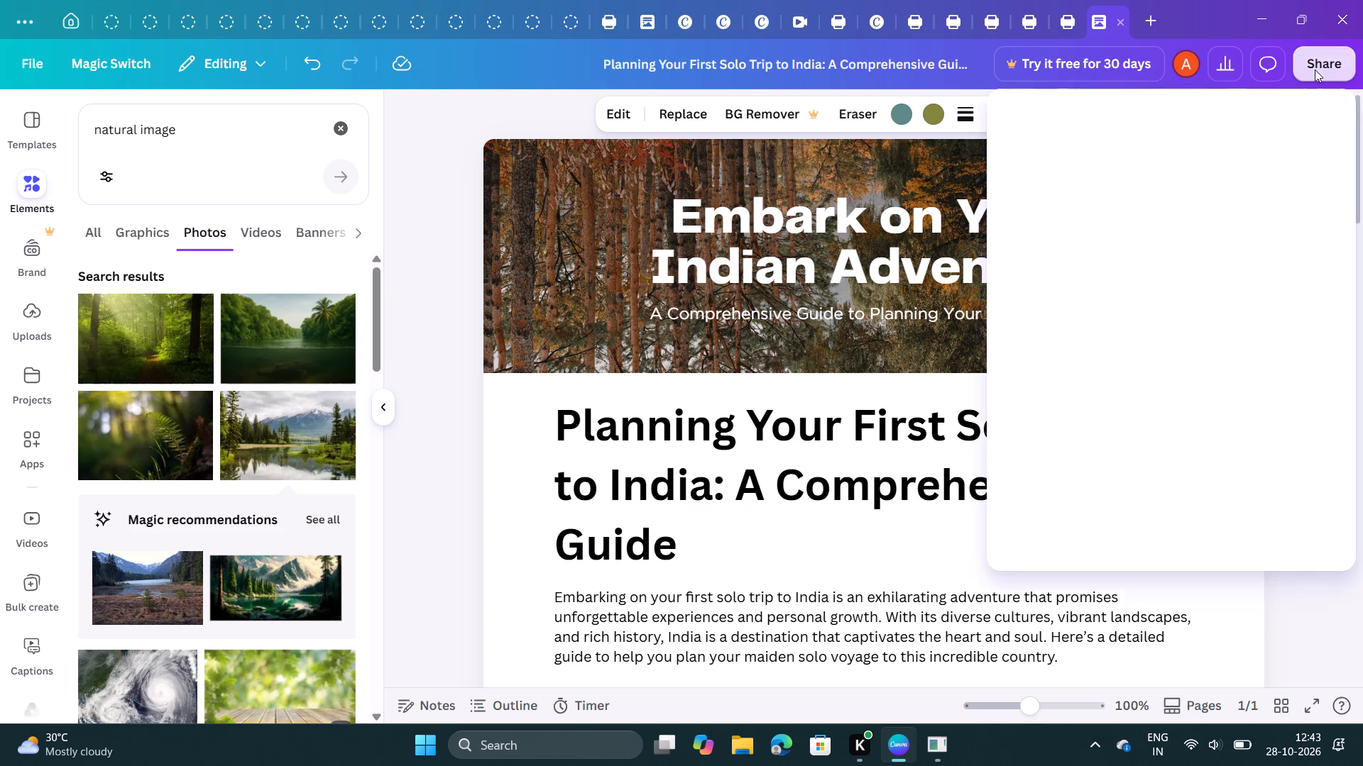
left_click(1043, 479)
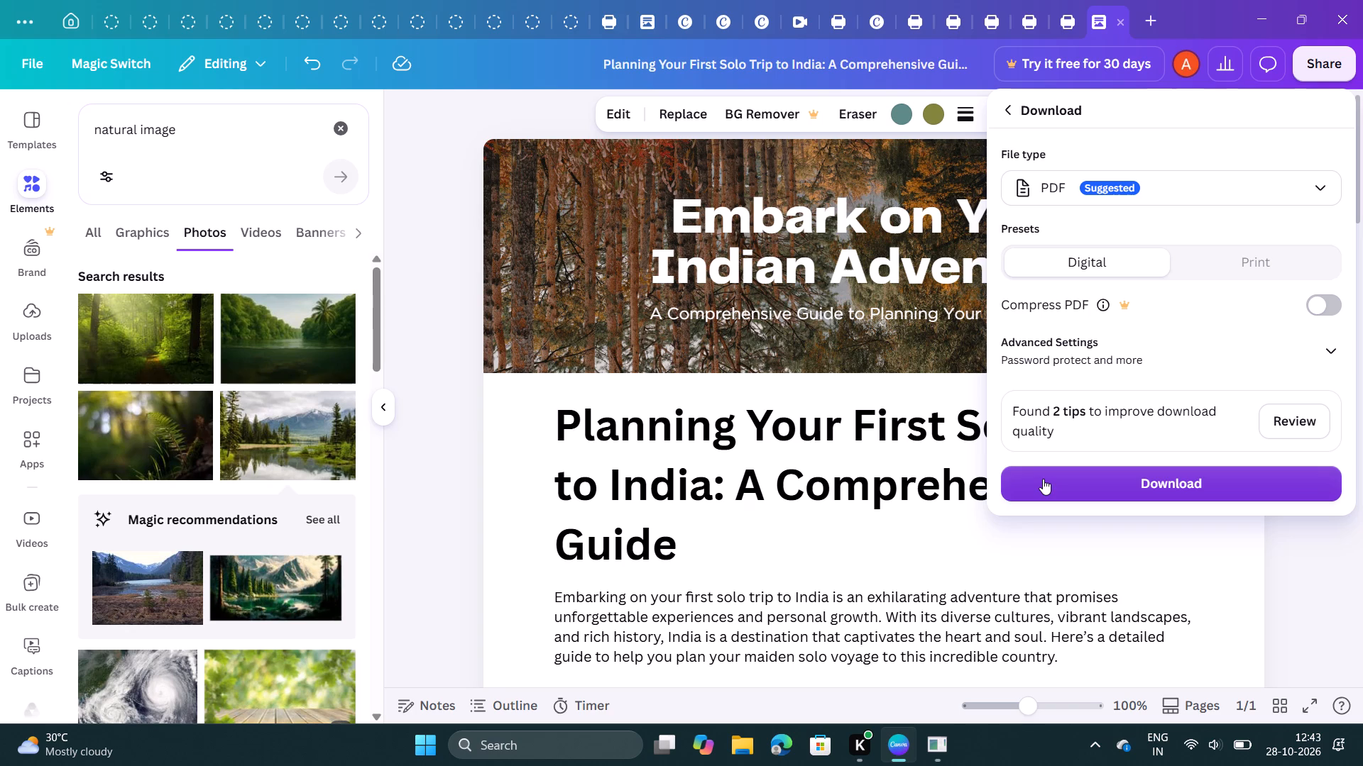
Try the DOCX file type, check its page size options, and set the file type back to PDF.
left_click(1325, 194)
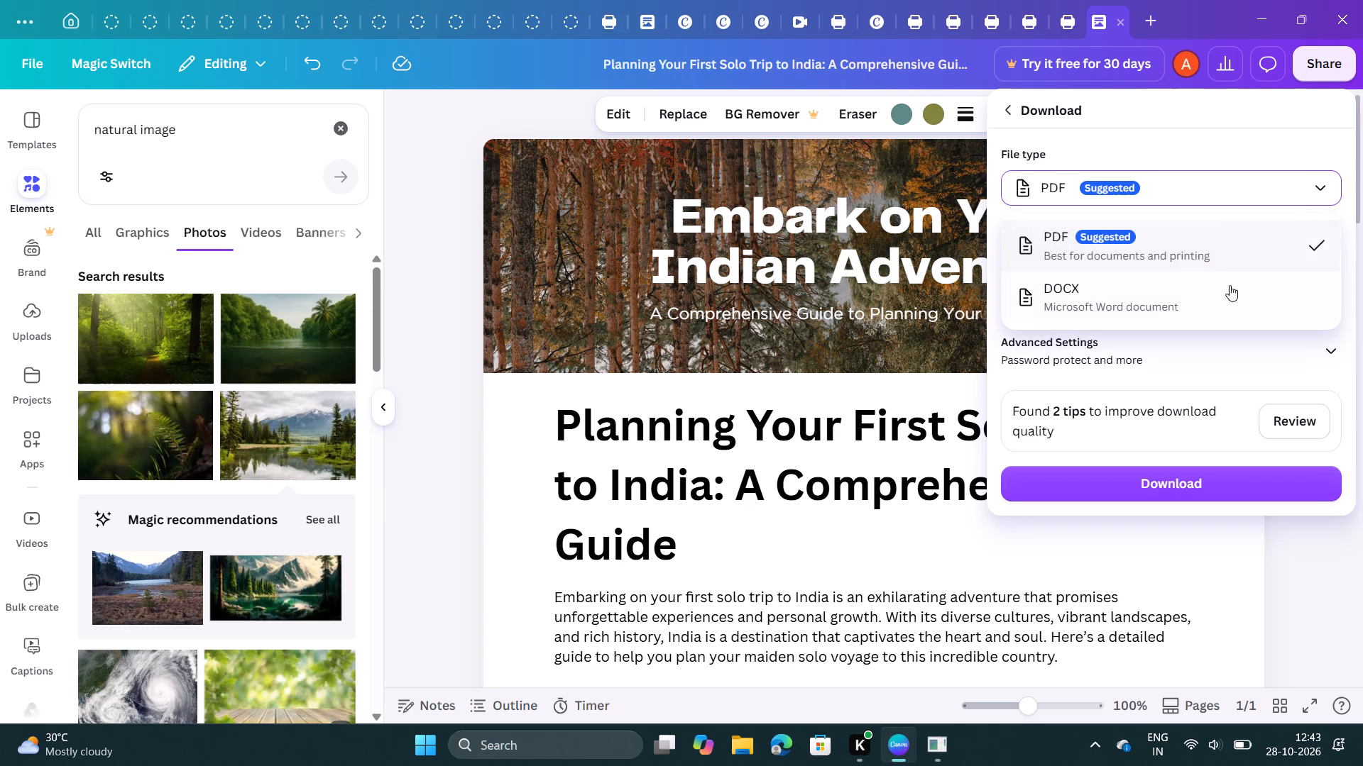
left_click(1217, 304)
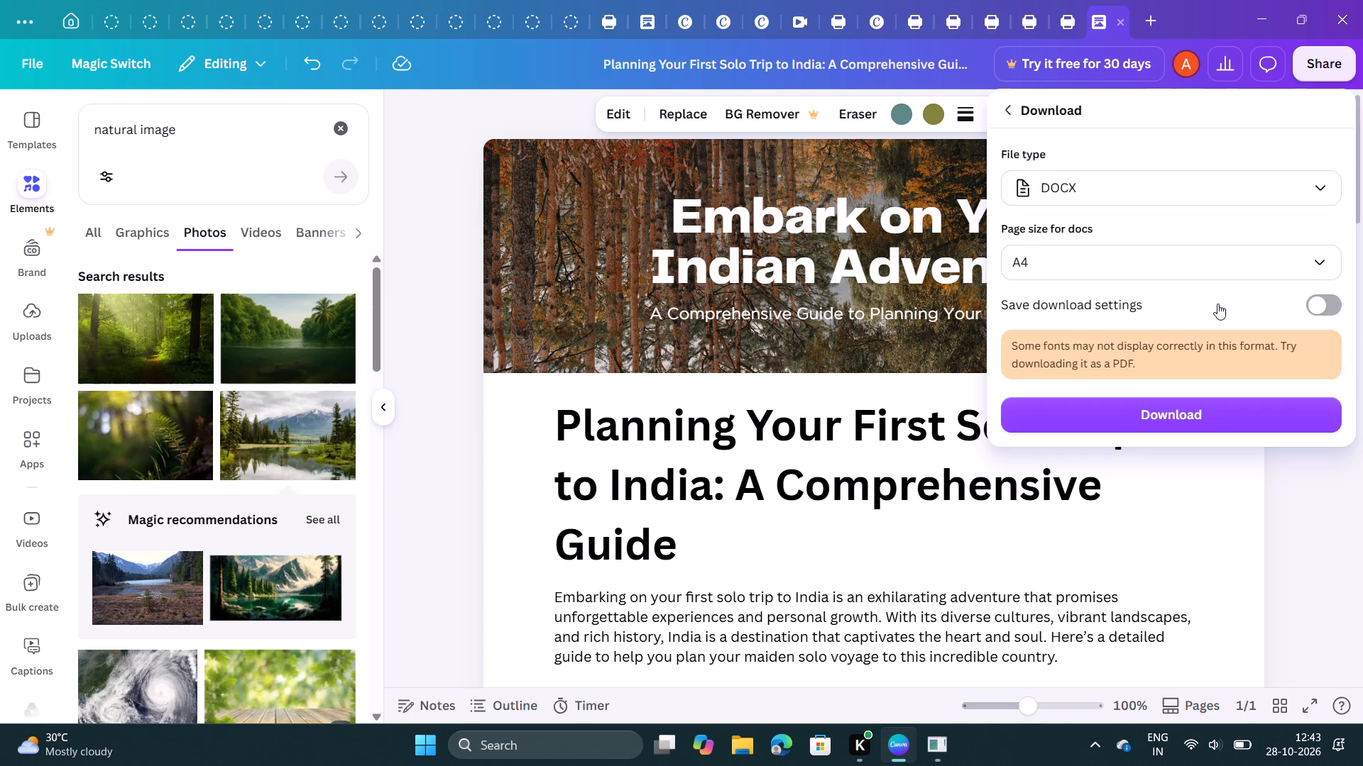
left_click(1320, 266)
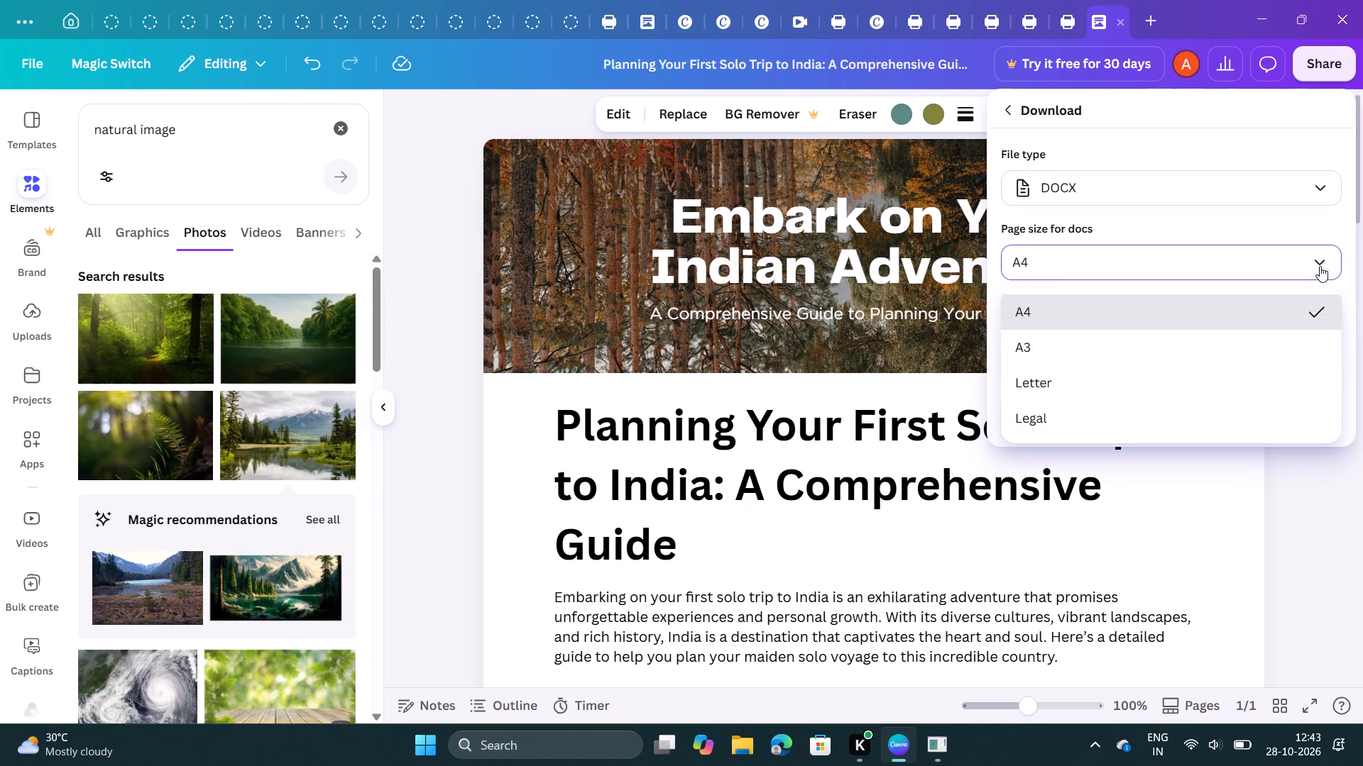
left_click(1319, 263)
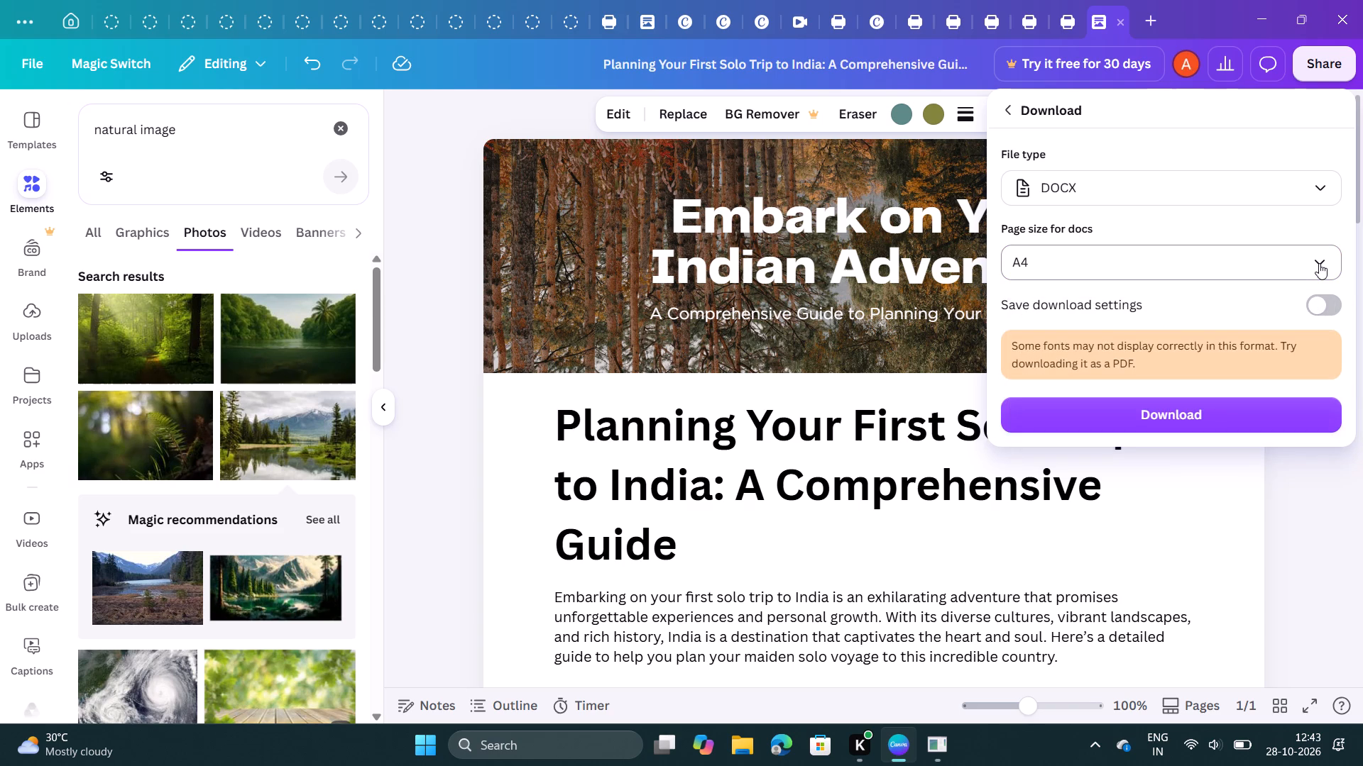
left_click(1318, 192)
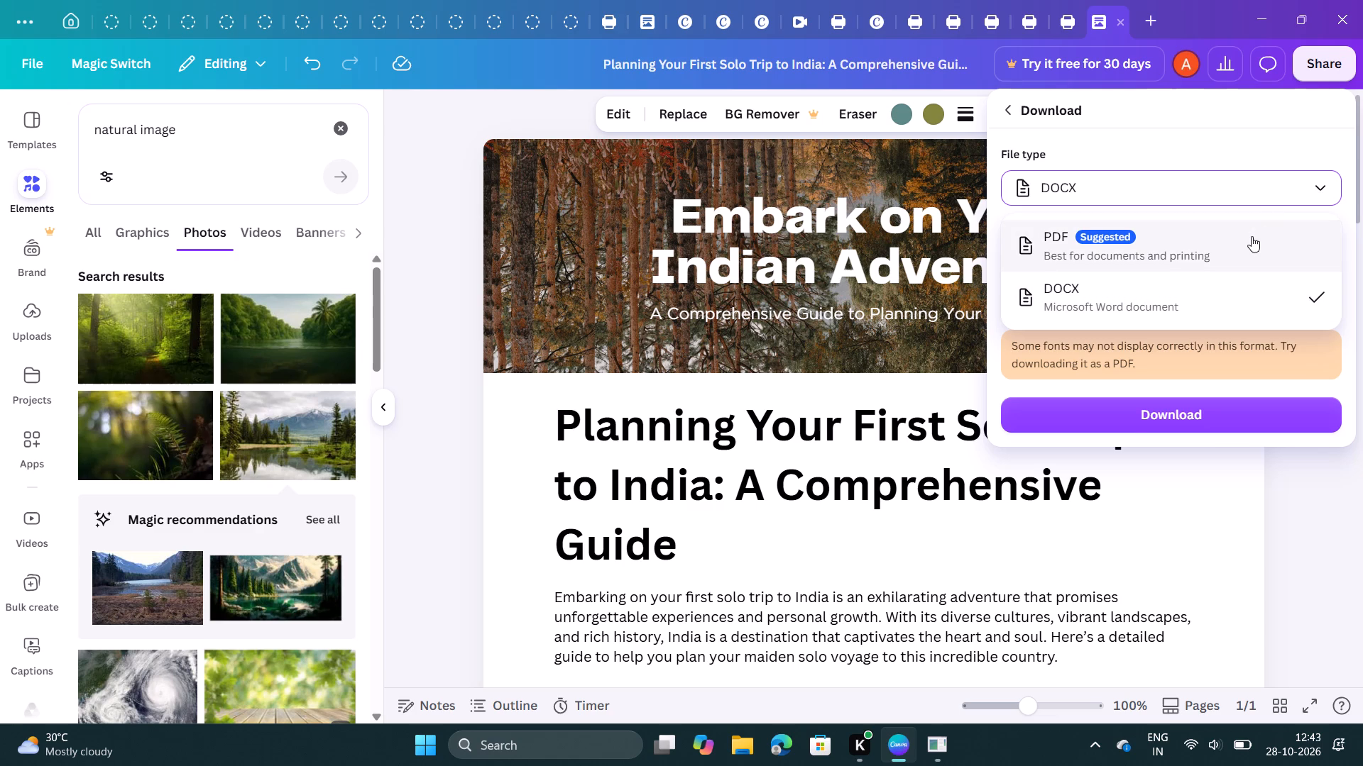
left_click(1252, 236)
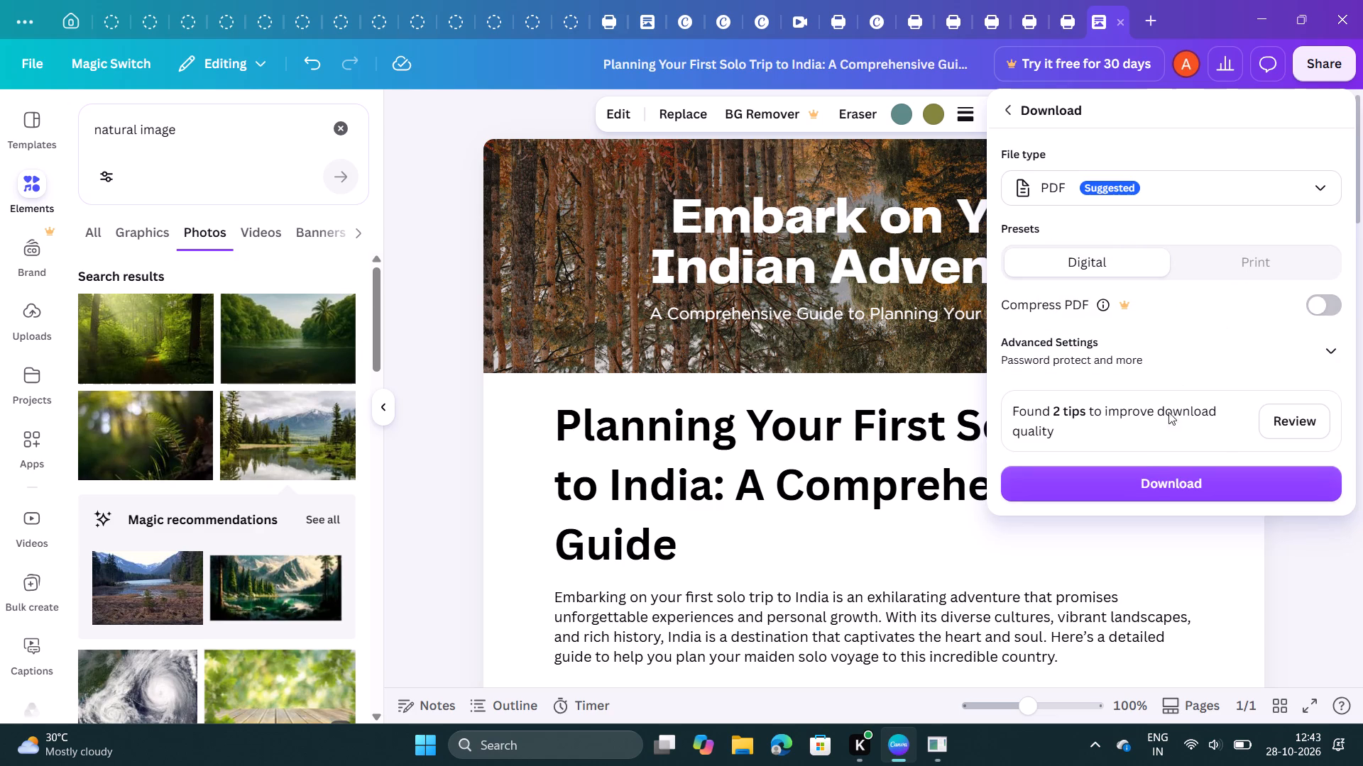
Download the doc as a PDF with the Digital preset, saving it in the Downloads folder under the suggested file name.
left_click(1136, 479)
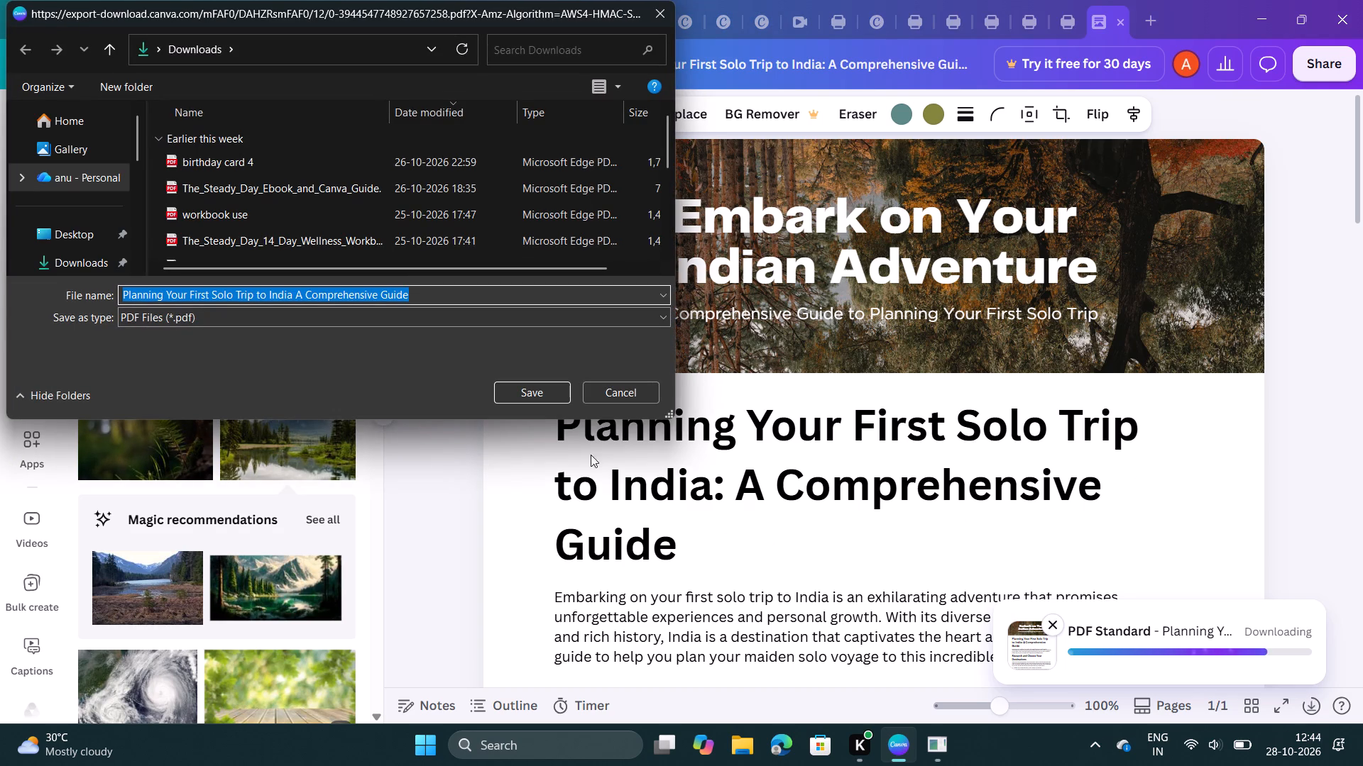
left_click(546, 394)
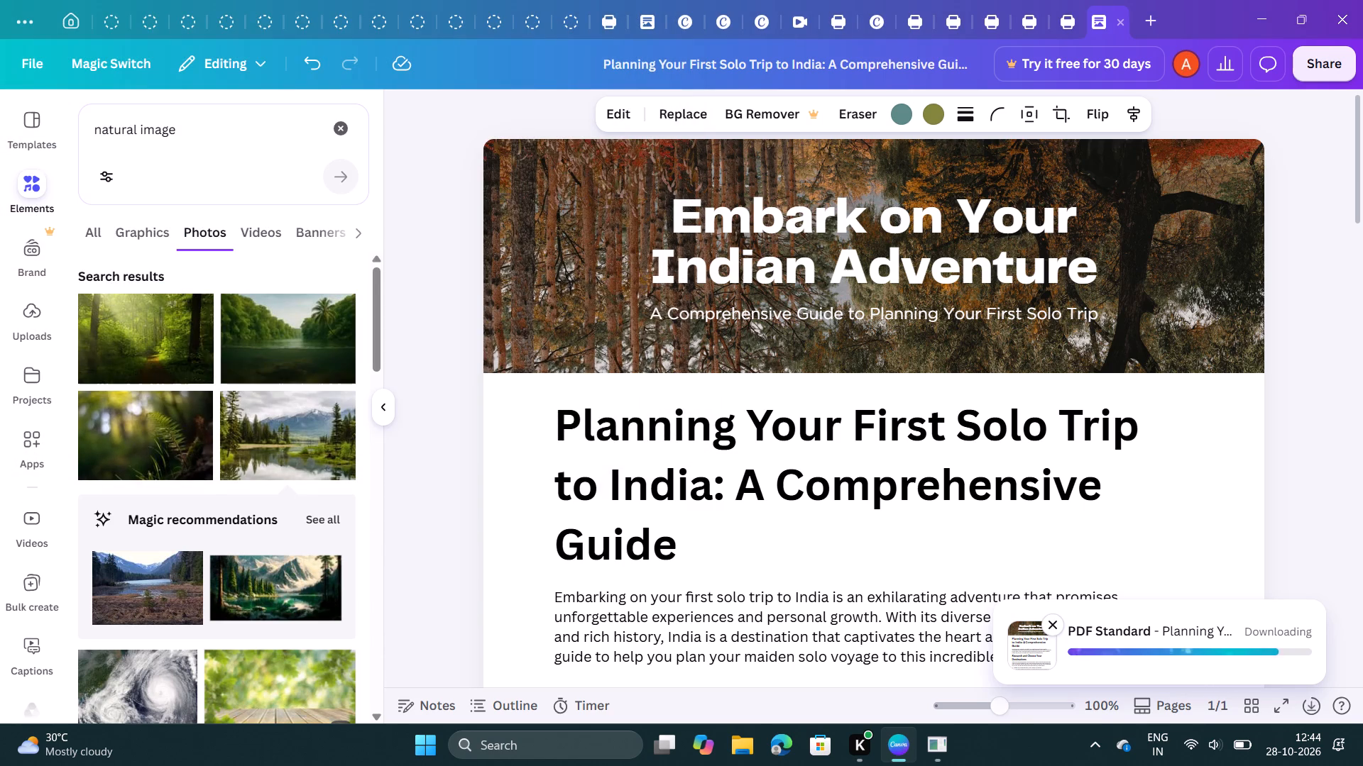
left_click(1300, 472)
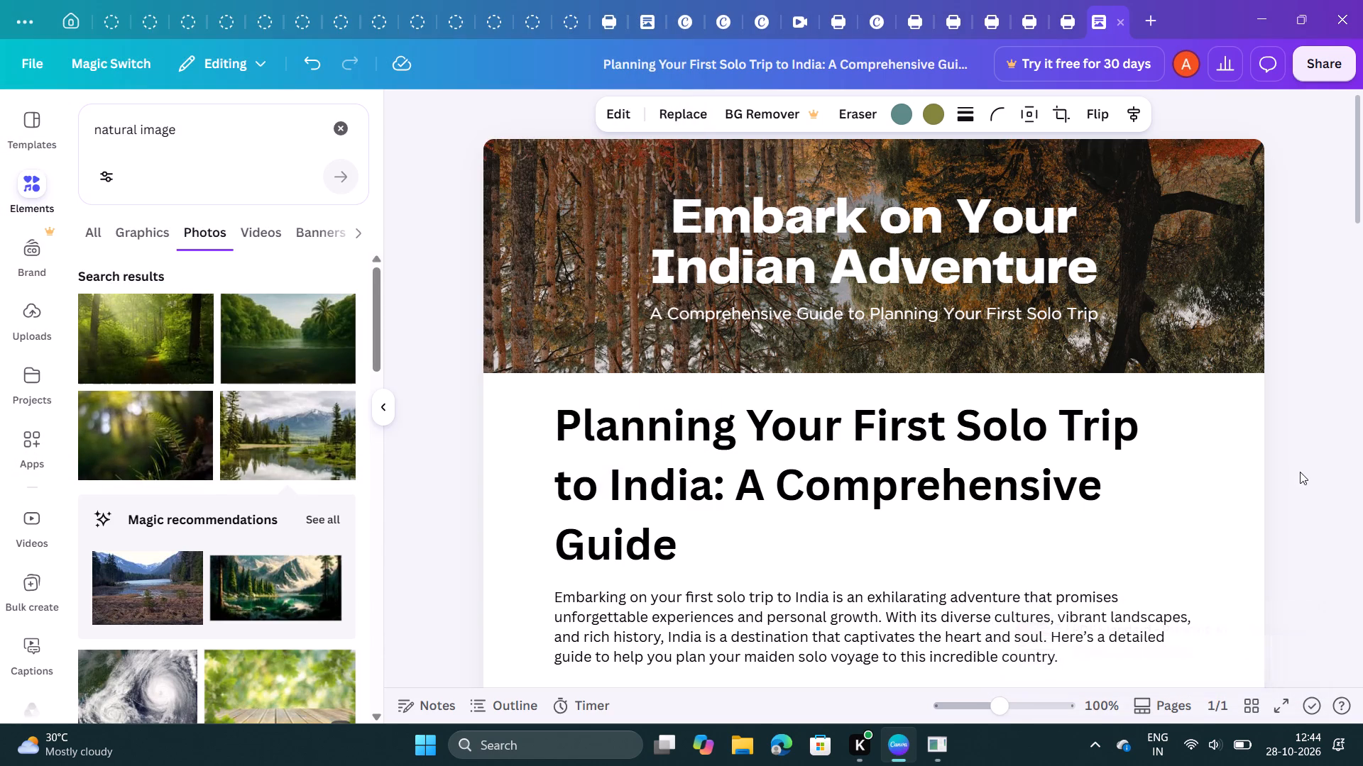
Open the full list of ways to share, save and publish the doc.
left_click(1322, 52)
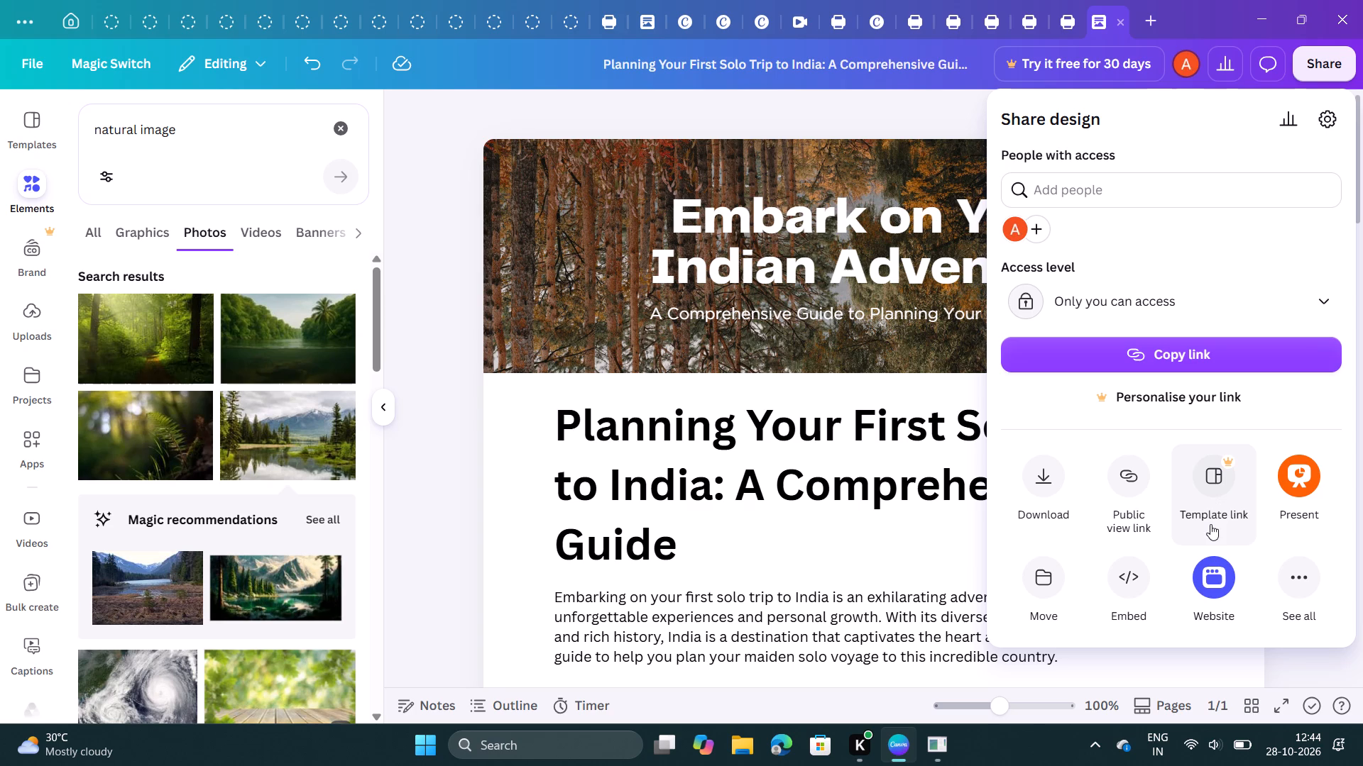
scroll(1210, 524, "down", 1)
left_click(1305, 582)
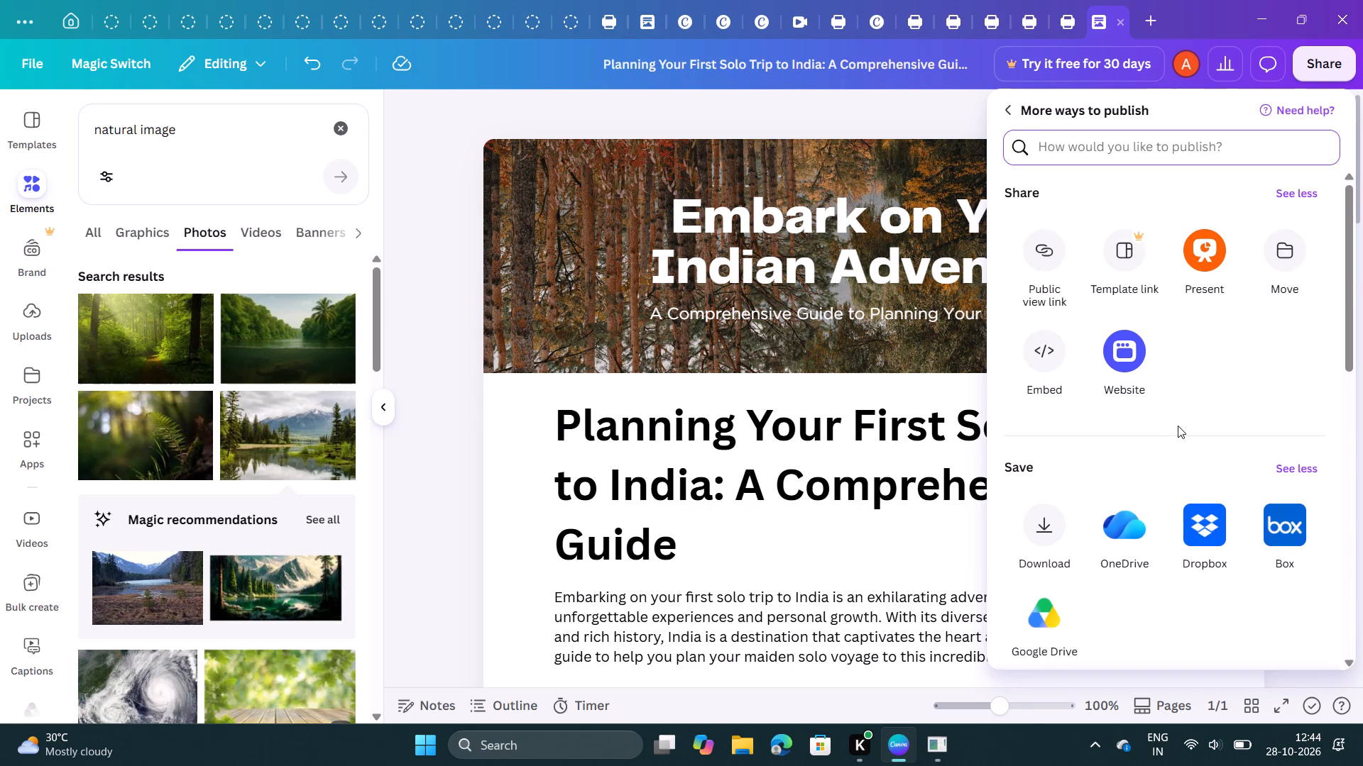
scroll(1178, 426, "up", 2)
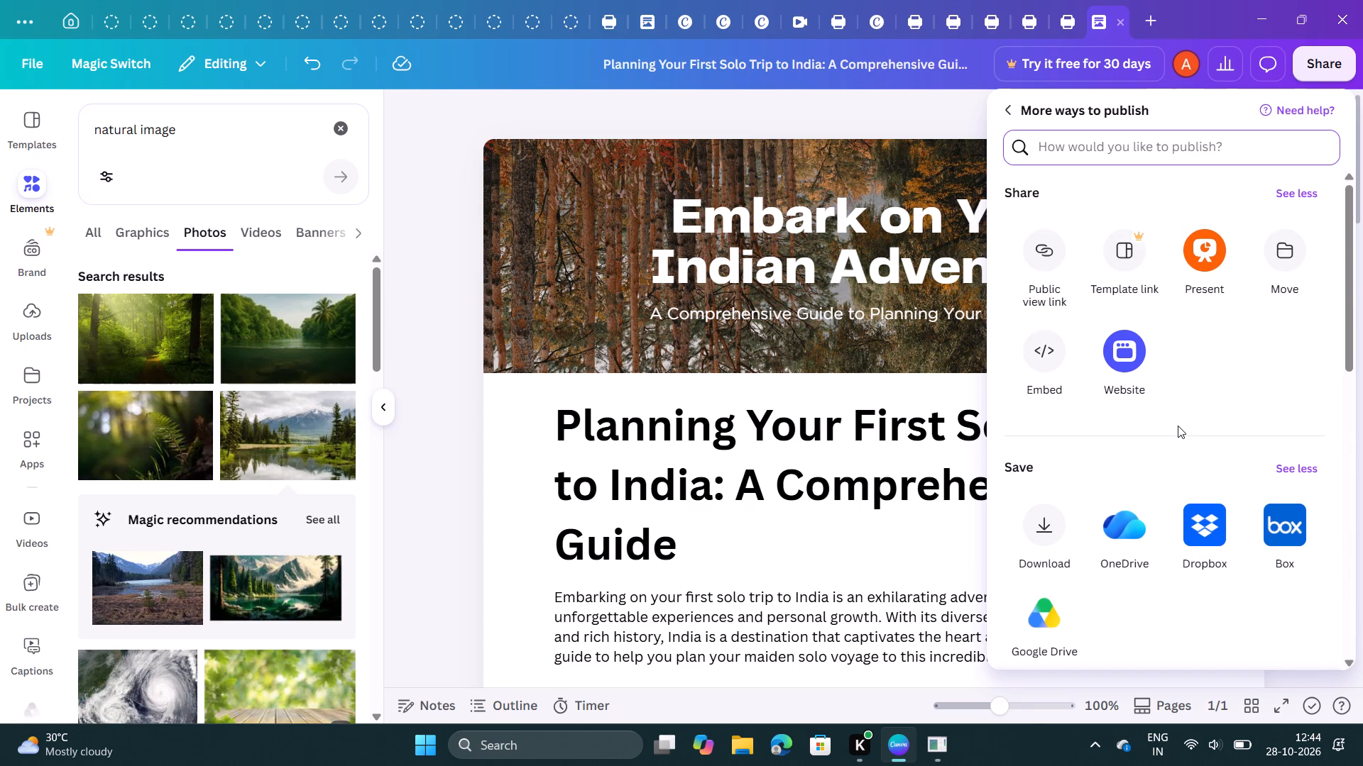